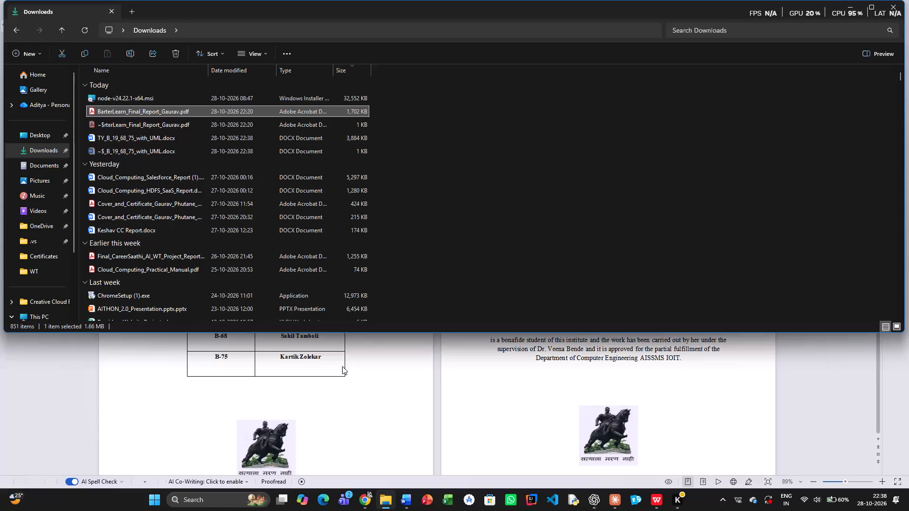
Open TY_B_19_68_75_with_UML.docx from Downloads in Word as a local copy with changes merged later, and enable editing.
right_click(154, 138)
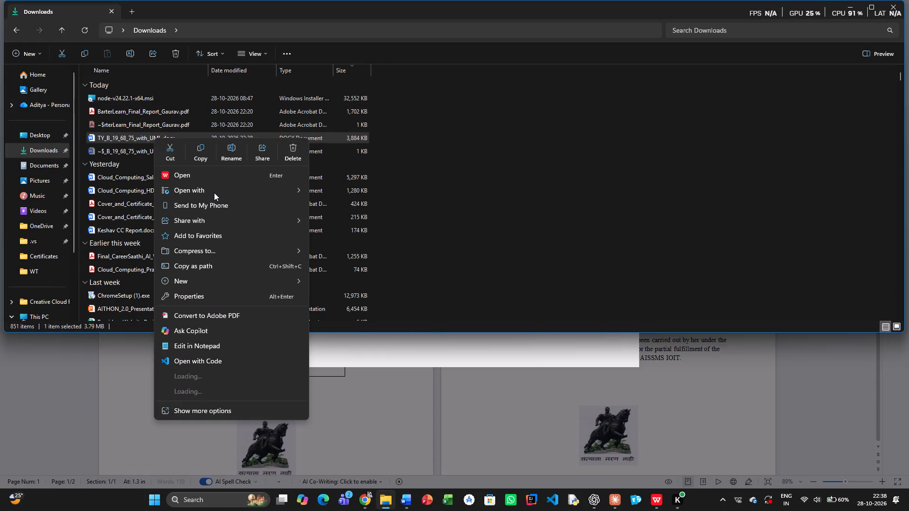
left_click(216, 191)
left_click(297, 191)
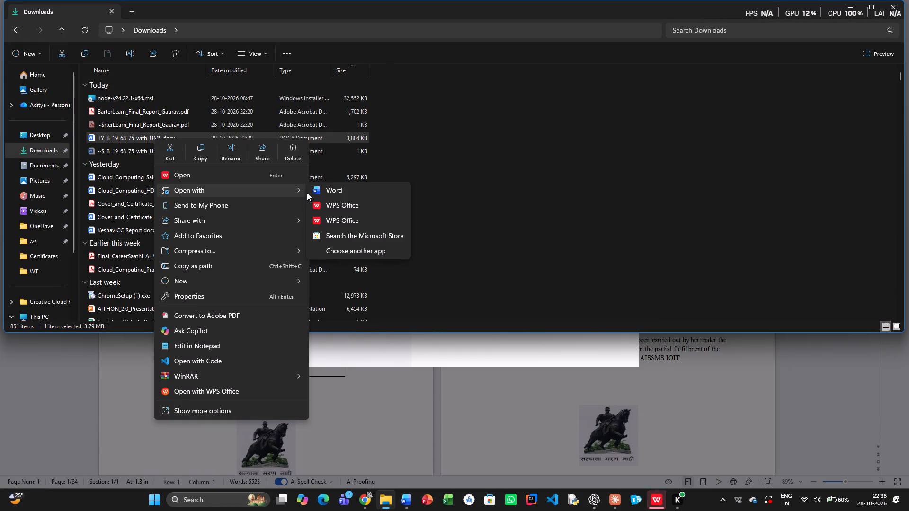
left_click(325, 188)
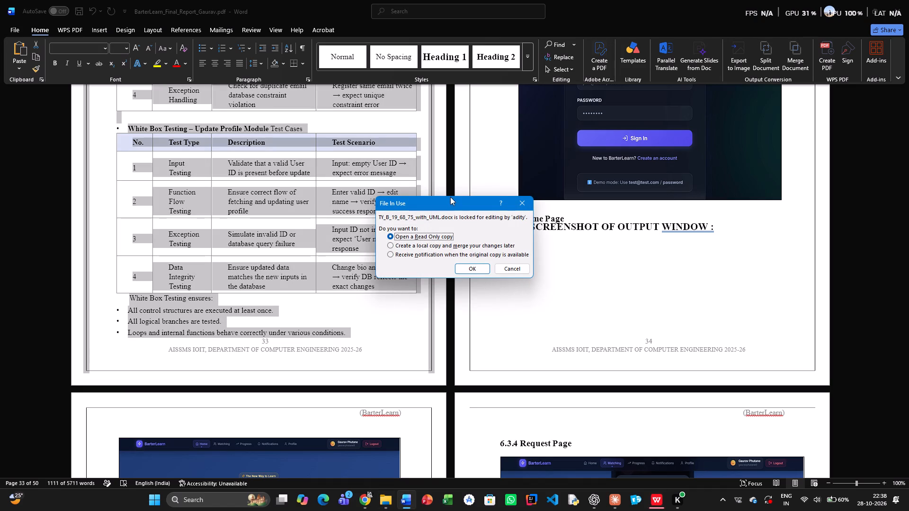
left_click(432, 245)
left_click(464, 270)
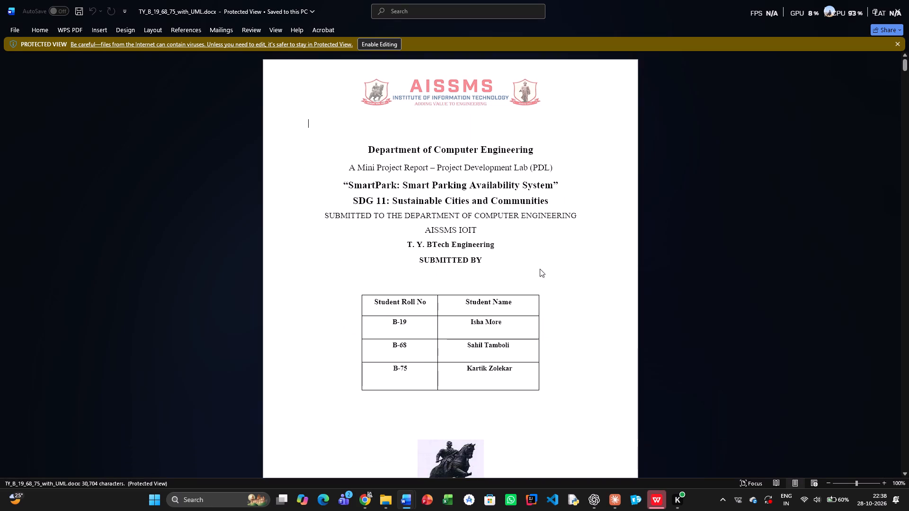
left_click(389, 48)
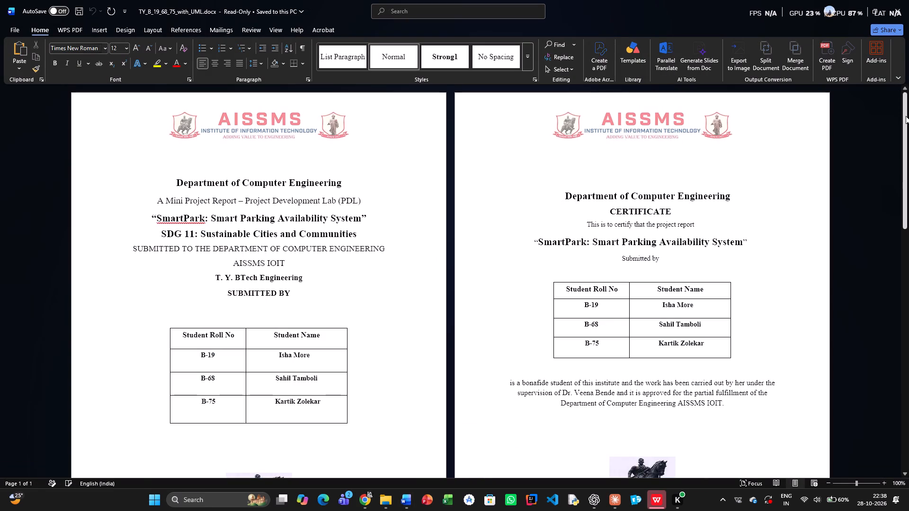
Look through the SmartPark report's index, abstract, introduction and system design pages to examine its structure.
left_click_drag(906, 116, 908, 296)
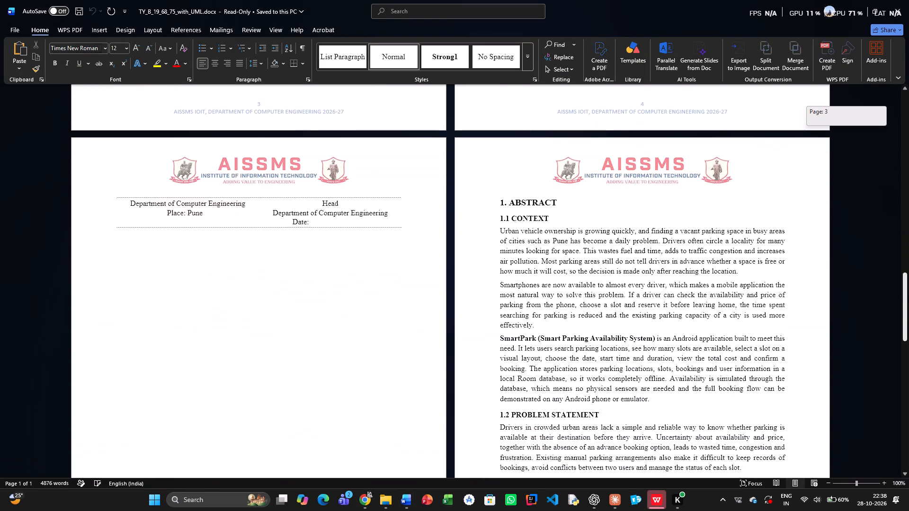
left_click_drag(908, 296, 908, 369)
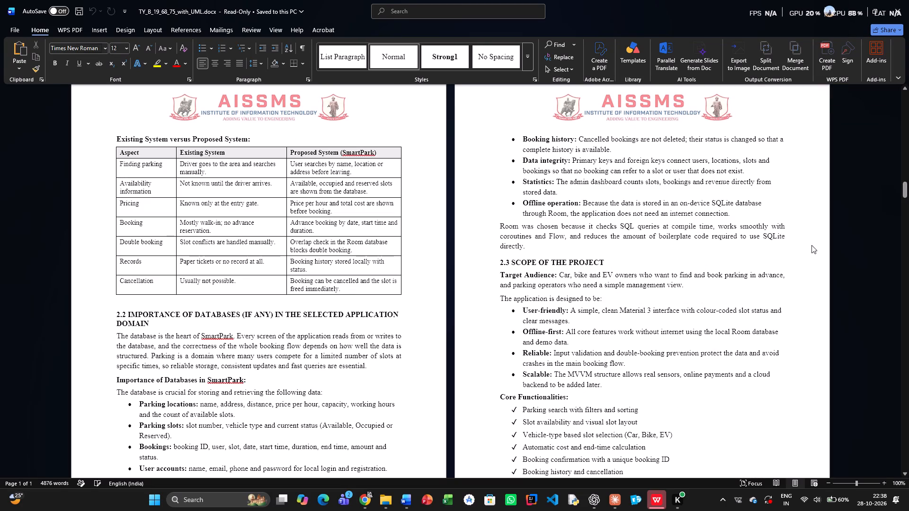
left_click_drag(905, 188, 906, 209)
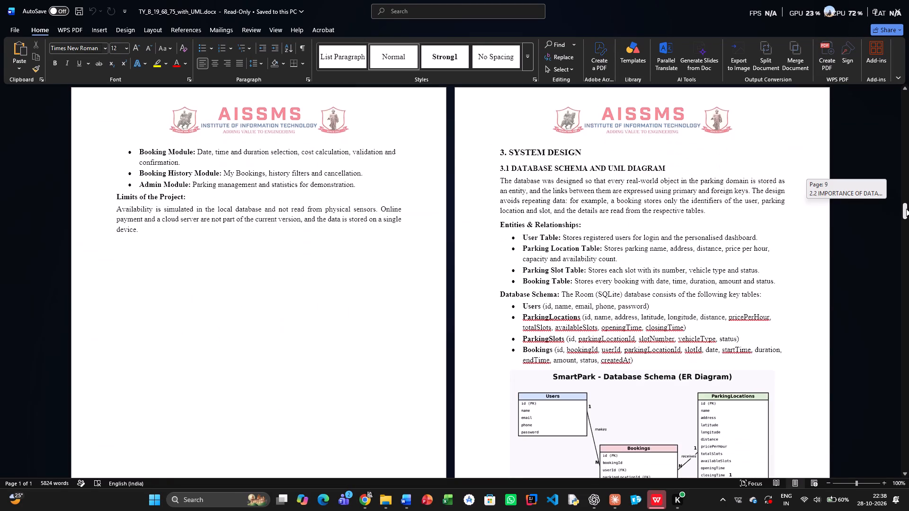
left_click_drag(906, 209, 906, 171)
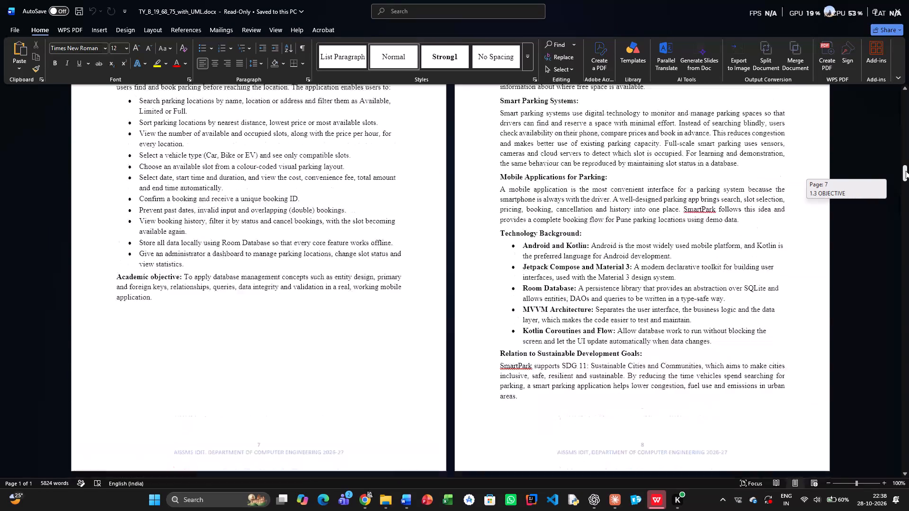
left_click_drag(906, 171, 908, 120)
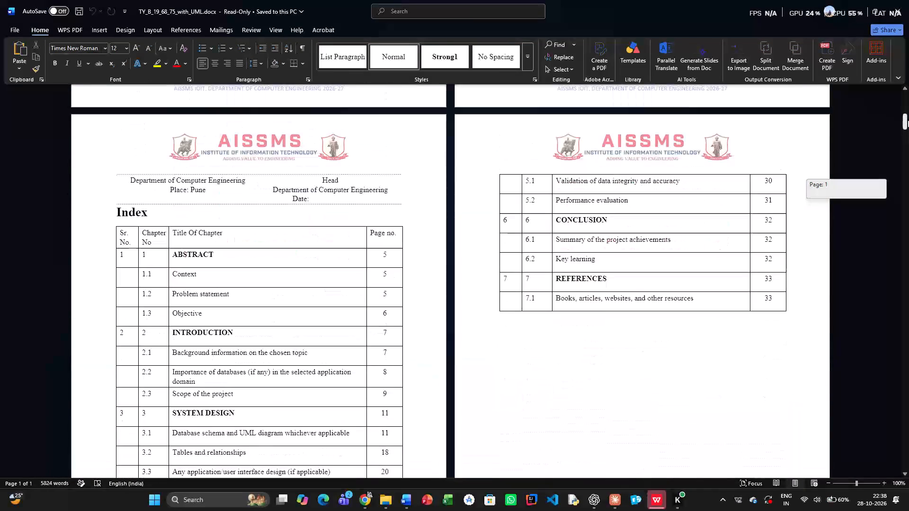
left_click_drag(908, 120, 908, 142)
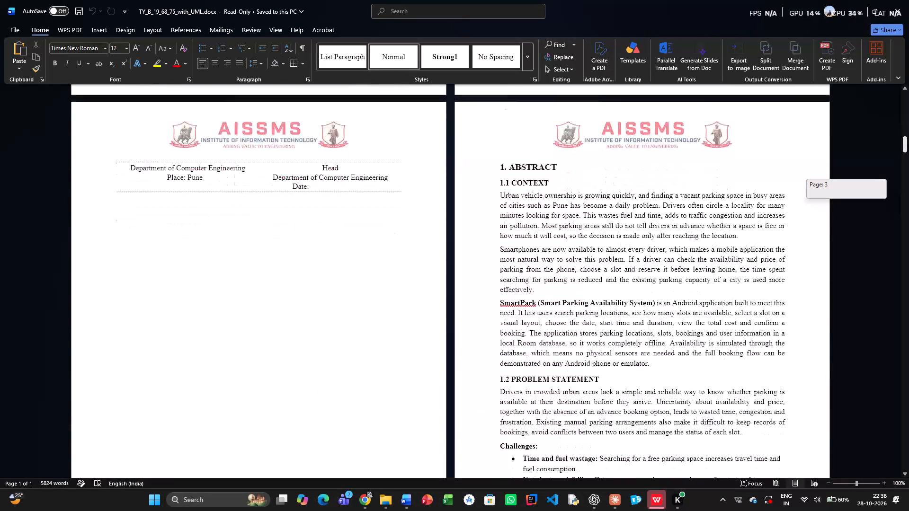
left_click_drag(908, 142, 908, 123)
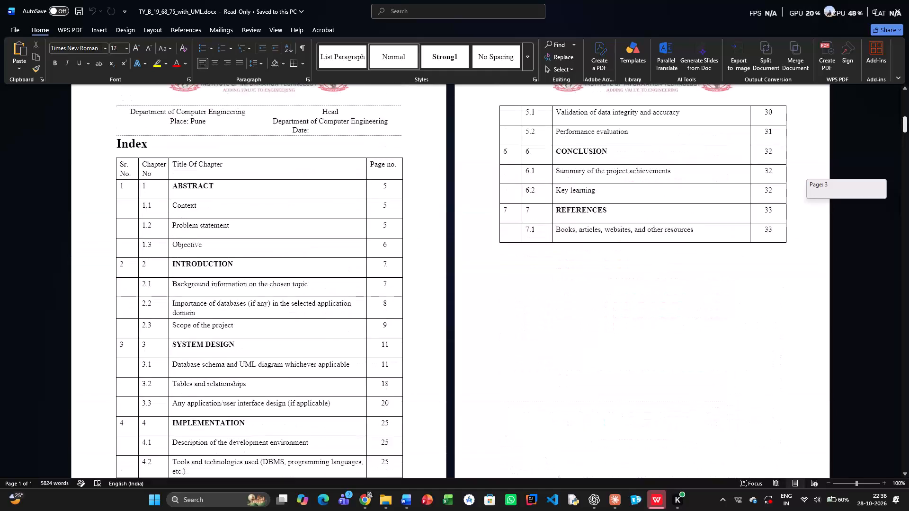
left_click_drag(908, 123, 908, 143)
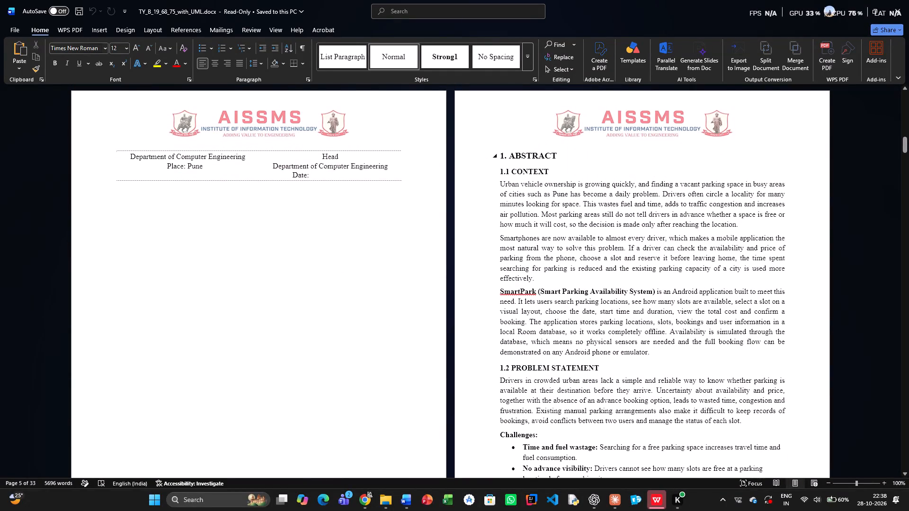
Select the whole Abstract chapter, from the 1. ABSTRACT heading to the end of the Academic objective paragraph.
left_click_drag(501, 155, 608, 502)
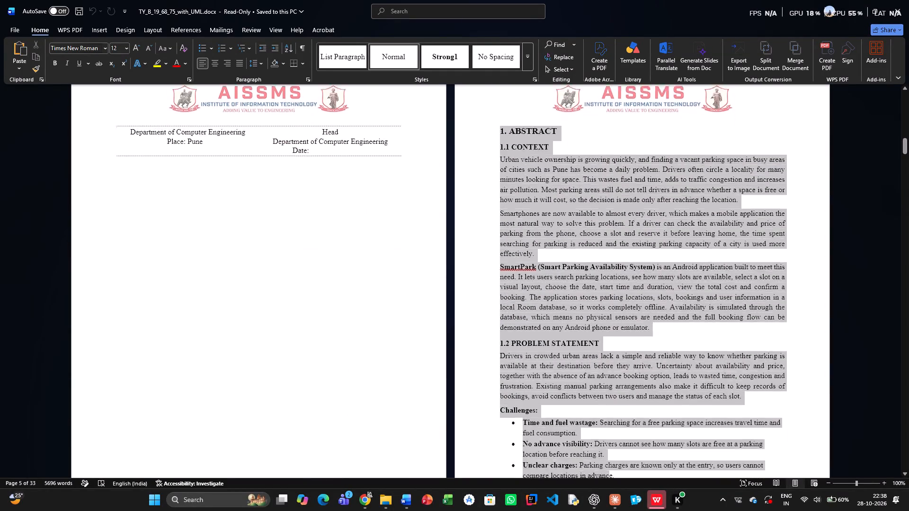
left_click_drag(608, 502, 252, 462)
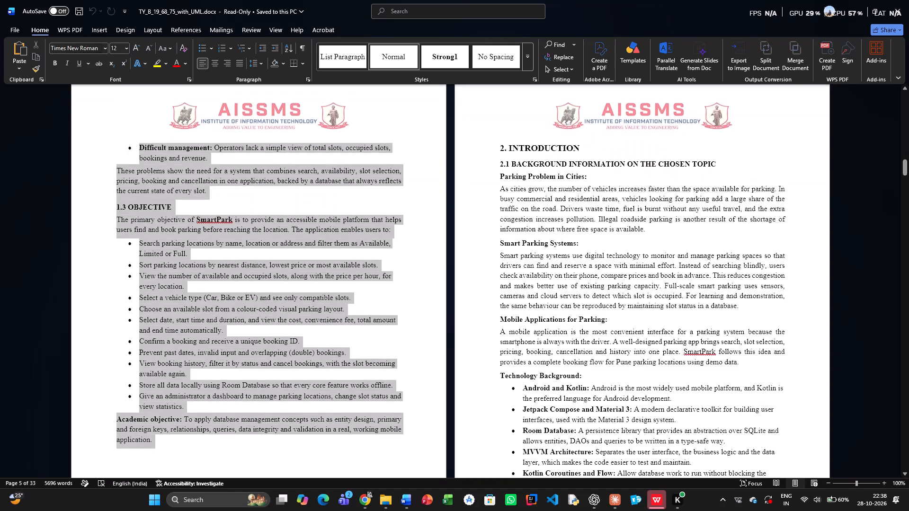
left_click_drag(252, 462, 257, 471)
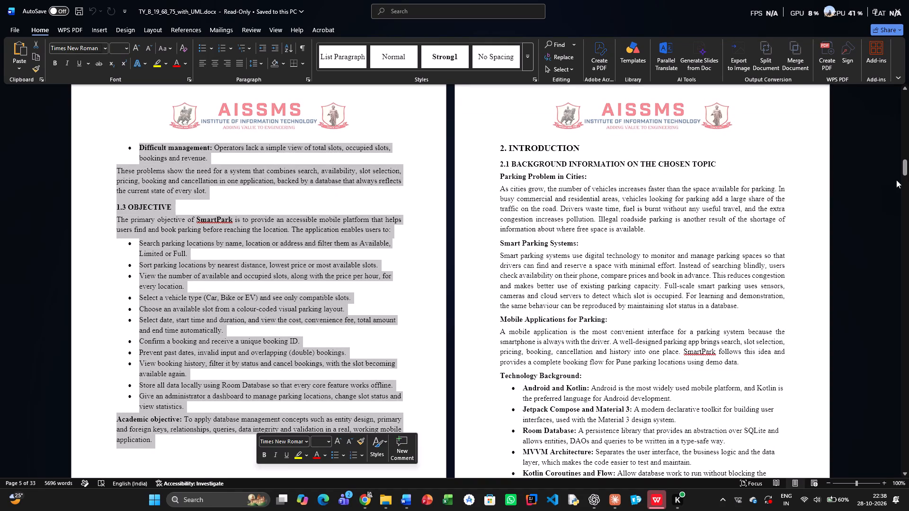
Select the Index table's chapter rows, from 1 ABSTRACT through the REFERENCES entries on the following page.
left_click_drag(907, 167, 908, 116)
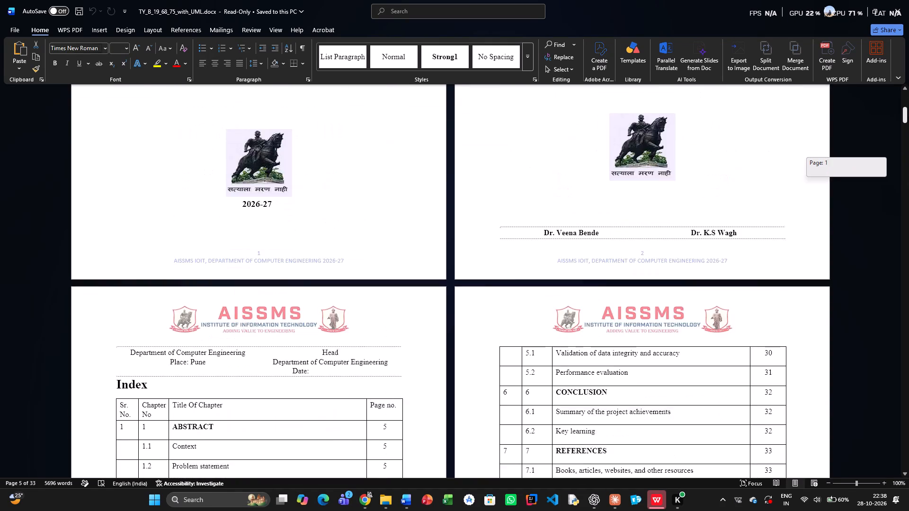
left_click_drag(908, 116, 908, 126)
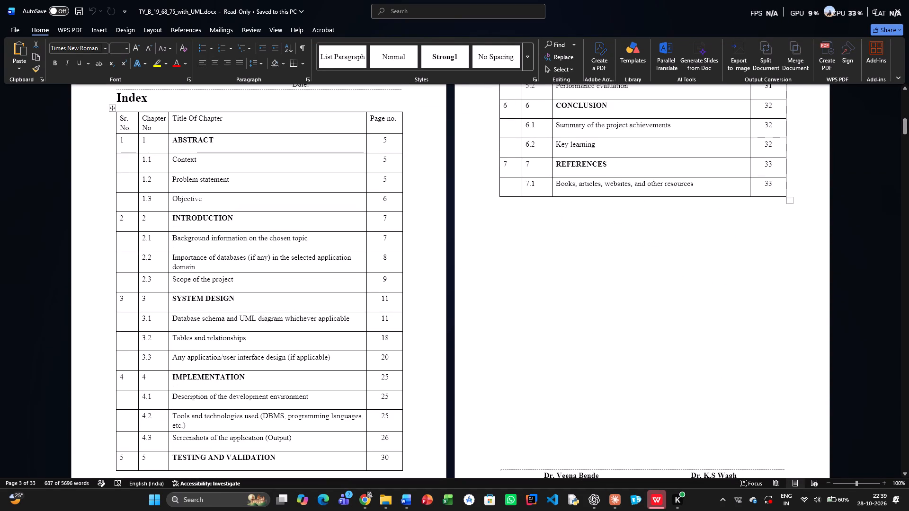
left_click_drag(120, 140, 829, 180)
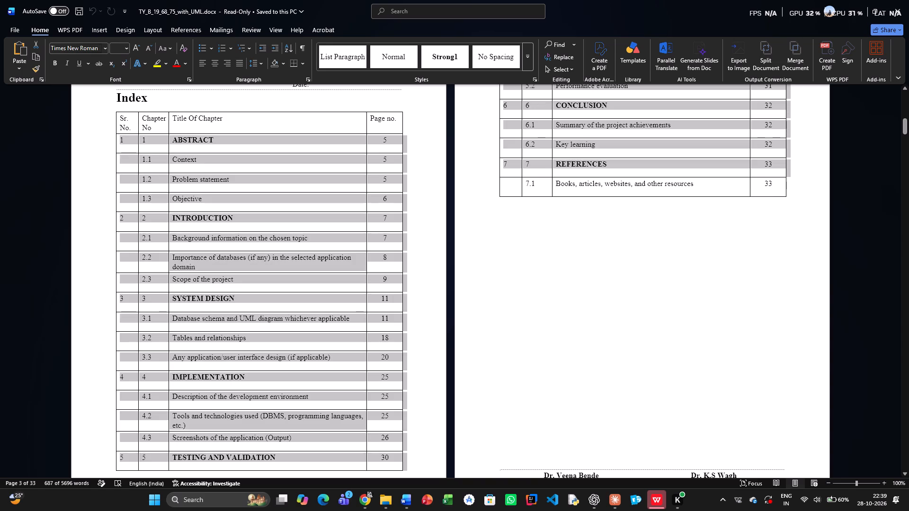
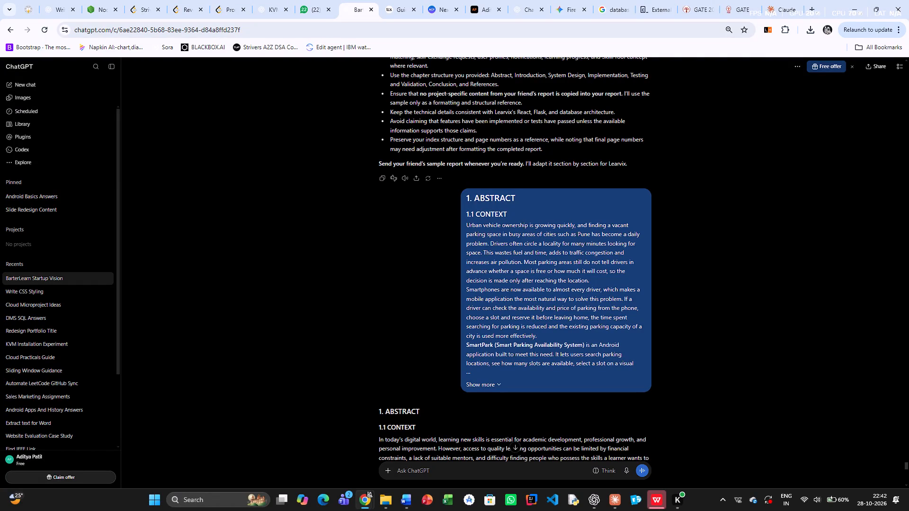
Copy the Learvix Abstract from the reply, from the first 1.1 Context paragraph through the "Maintain organised application data" bullet.
left_click_drag(378, 439, 516, 510)
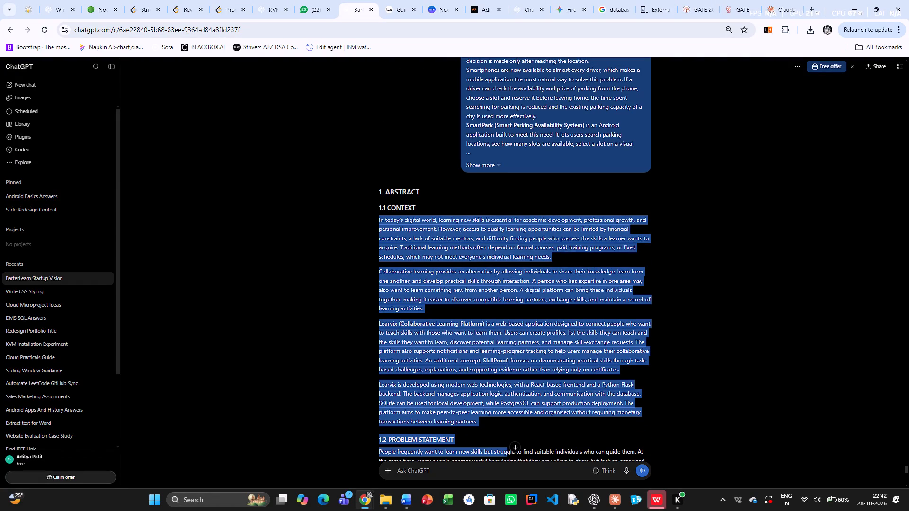
left_click_drag(516, 510, 677, 451)
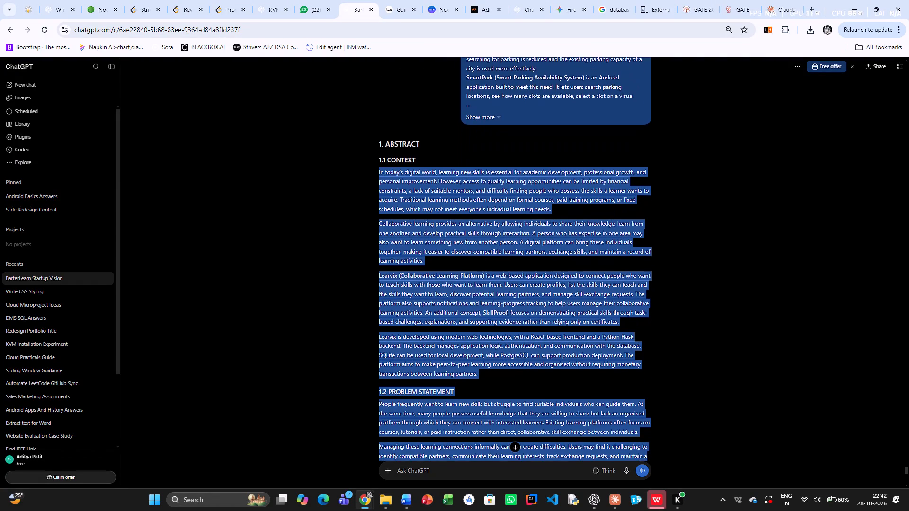
left_click_drag(677, 451, 642, 461)
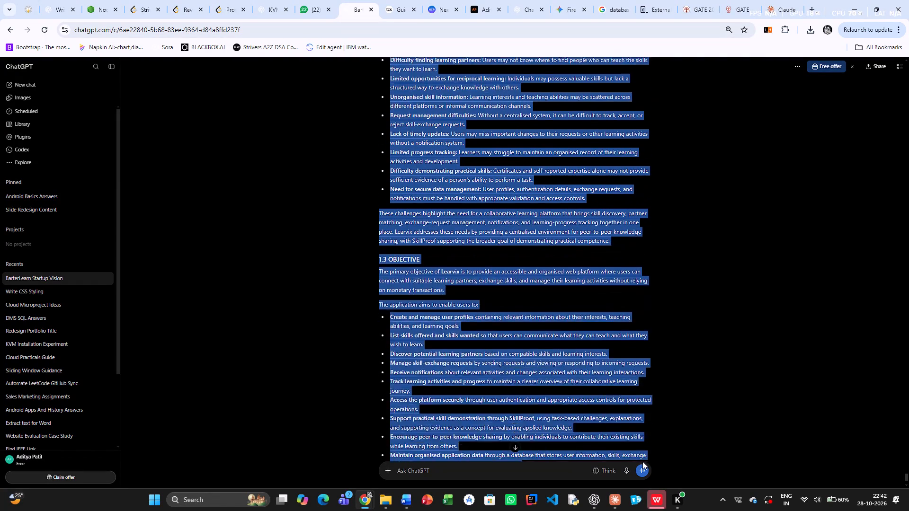
left_click_drag(642, 461, 574, 446)
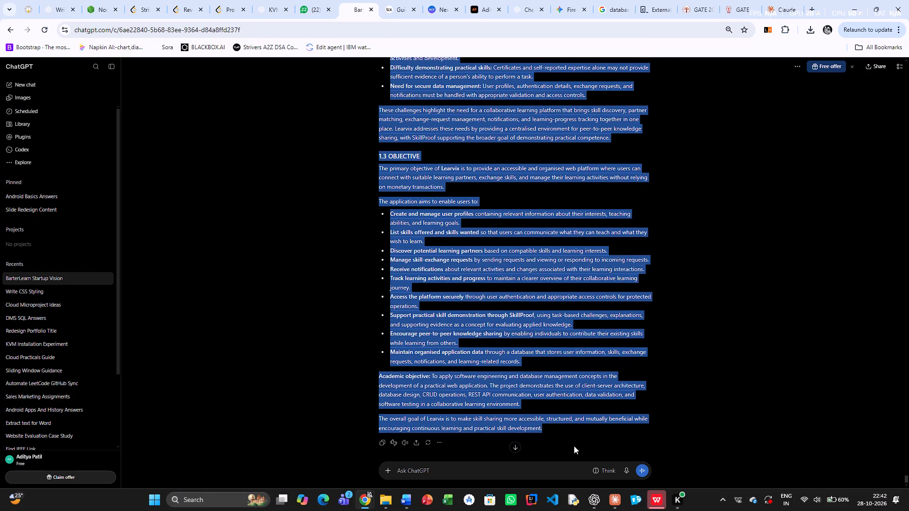
left_click_drag(574, 446, 521, 357)
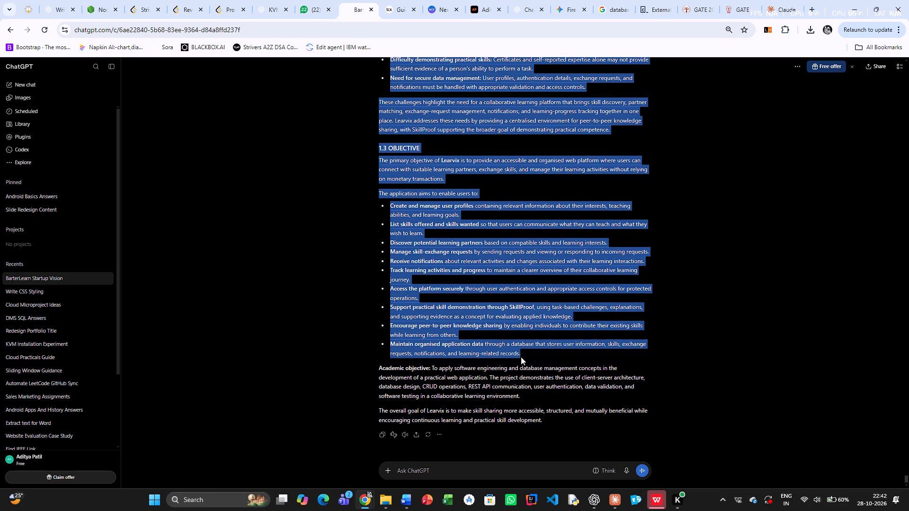
left_click_drag(521, 357, 523, 354)
key("ctrl+c")
key("ctrl+c")
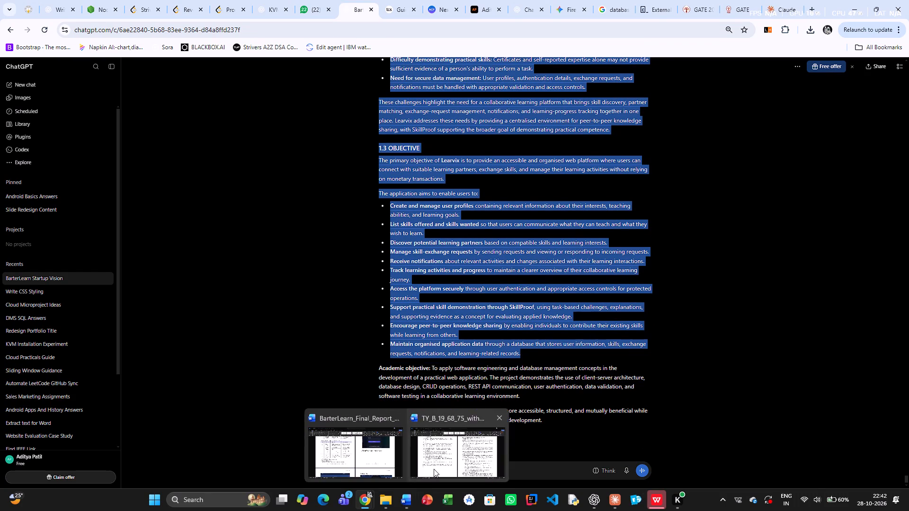
In the TY_B_19_68_75_with_UML Word report, delete the SmartPark Abstract text below the 1.1 CONTEXT heading and add an empty line there.
left_click(434, 469)
key("Delete")
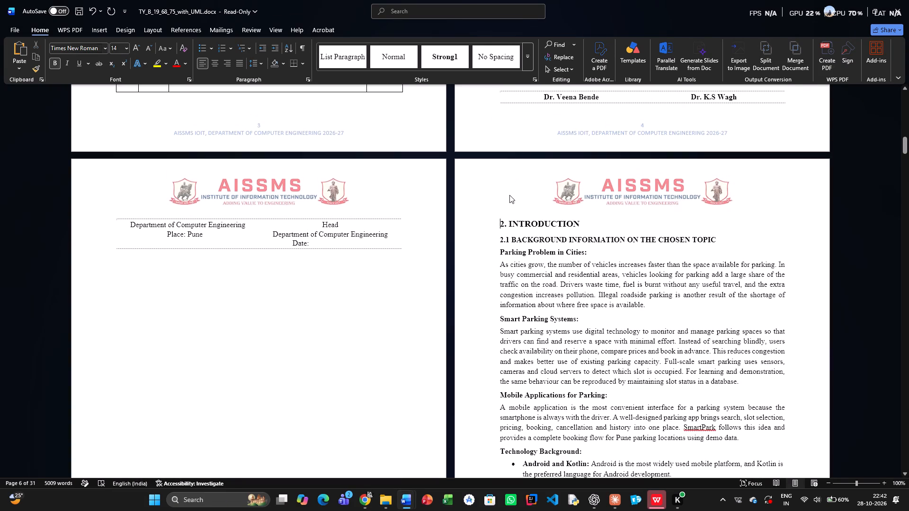
key("ctrl+z")
left_click(516, 243)
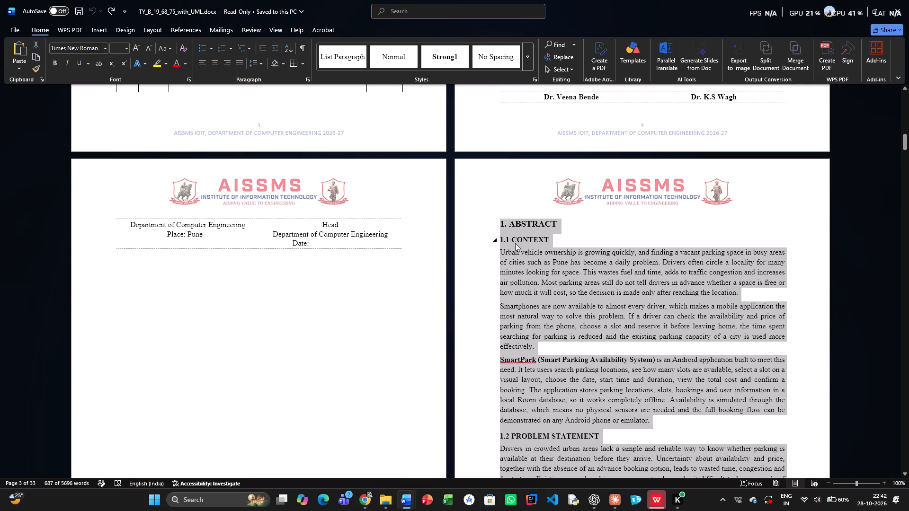
left_click_drag(501, 251, 570, 502)
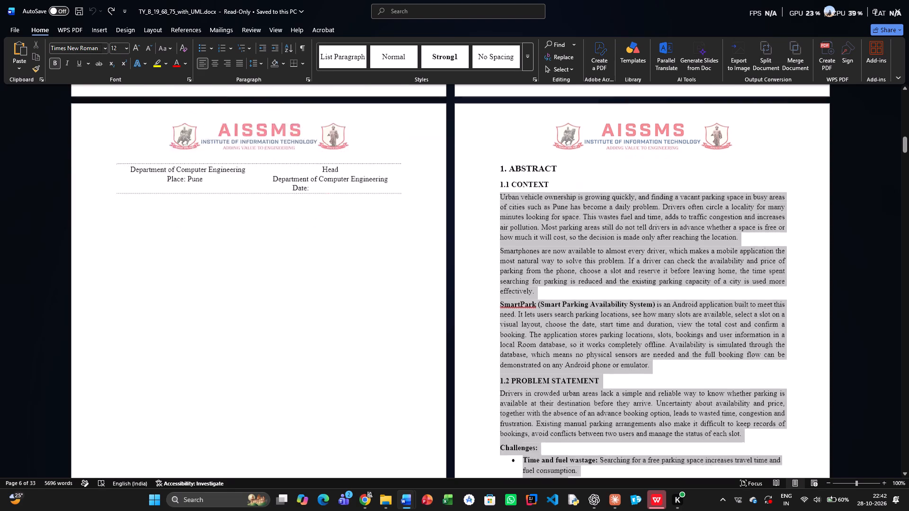
left_click_drag(570, 502, 359, 510)
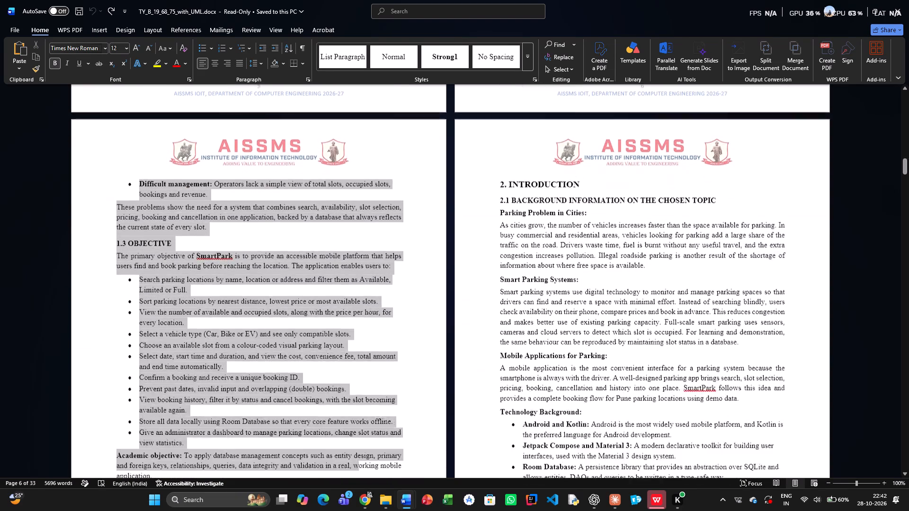
left_click_drag(359, 510, 352, 414)
key("BackSpace")
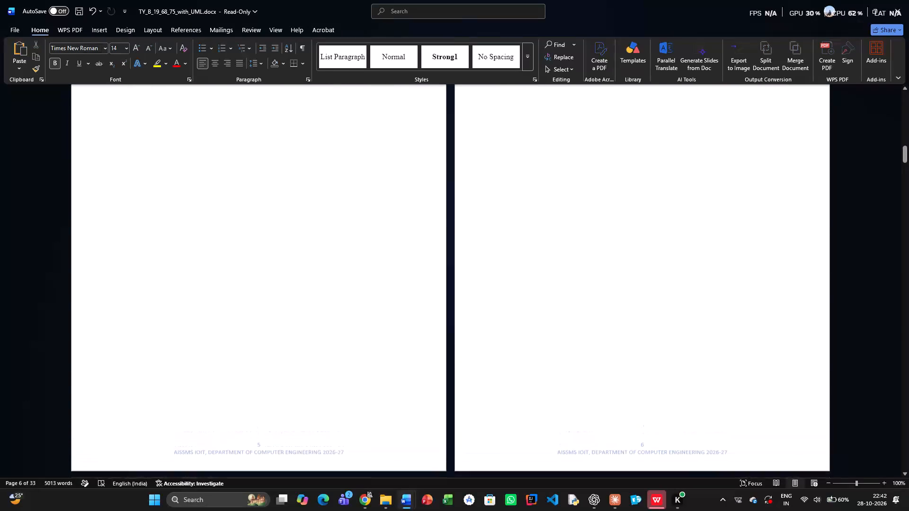
left_click(502, 236)
left_click(573, 176)
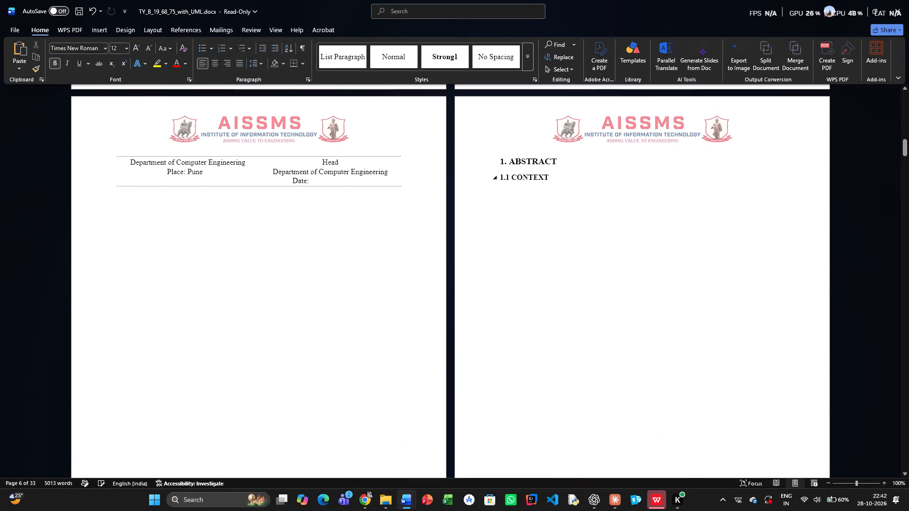
key("Return")
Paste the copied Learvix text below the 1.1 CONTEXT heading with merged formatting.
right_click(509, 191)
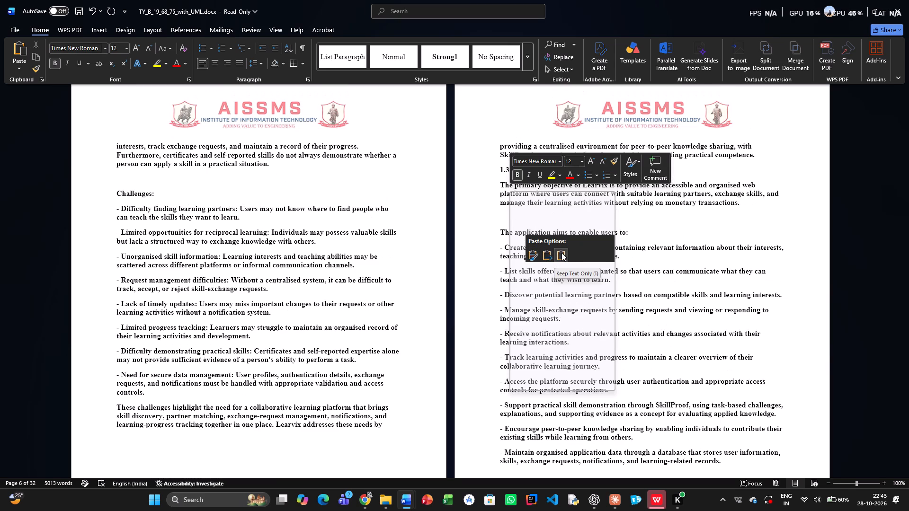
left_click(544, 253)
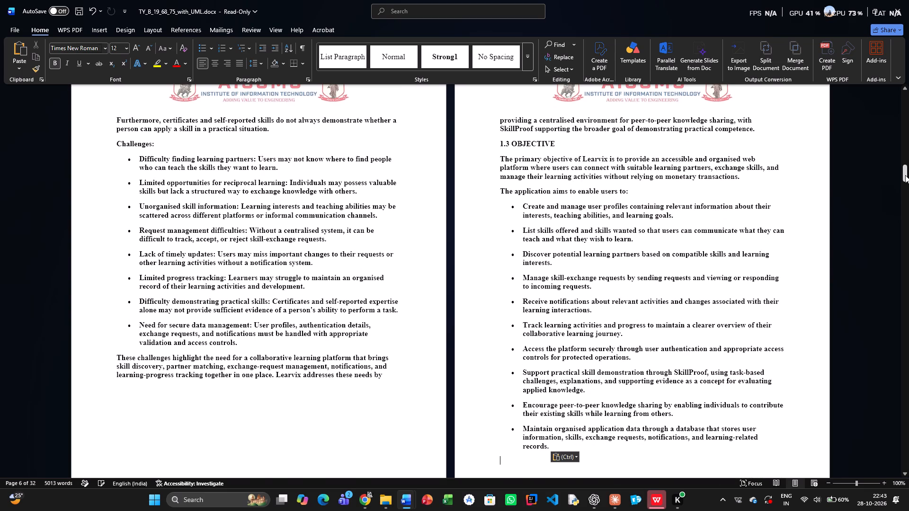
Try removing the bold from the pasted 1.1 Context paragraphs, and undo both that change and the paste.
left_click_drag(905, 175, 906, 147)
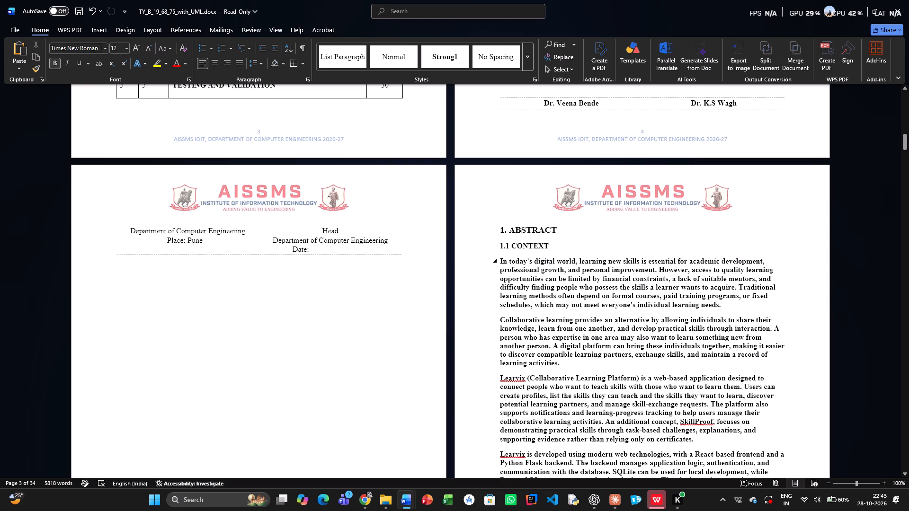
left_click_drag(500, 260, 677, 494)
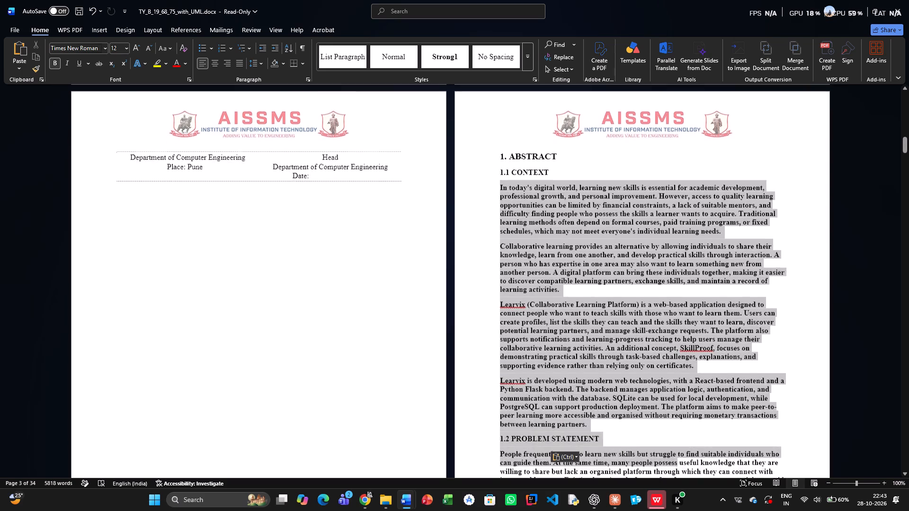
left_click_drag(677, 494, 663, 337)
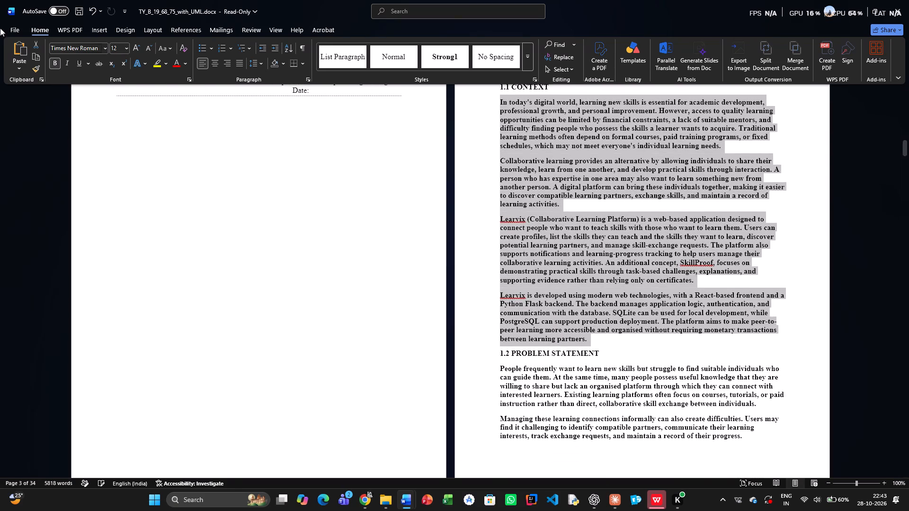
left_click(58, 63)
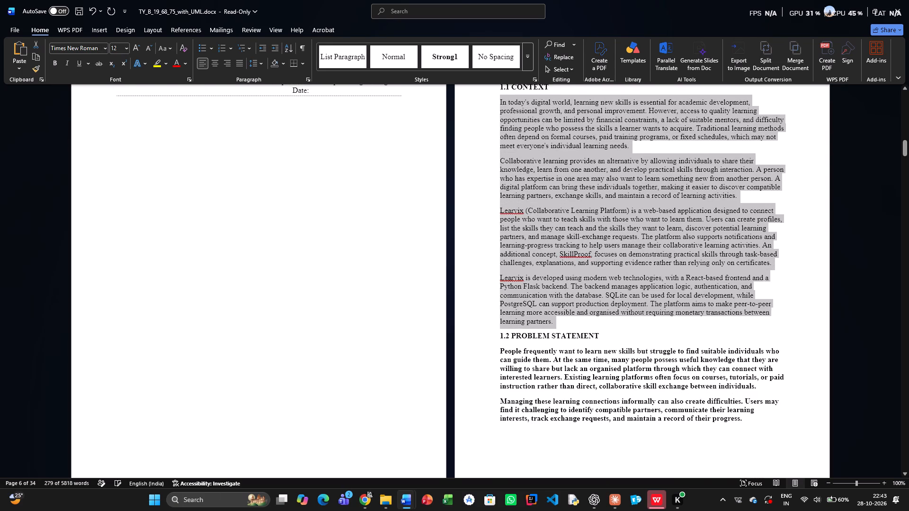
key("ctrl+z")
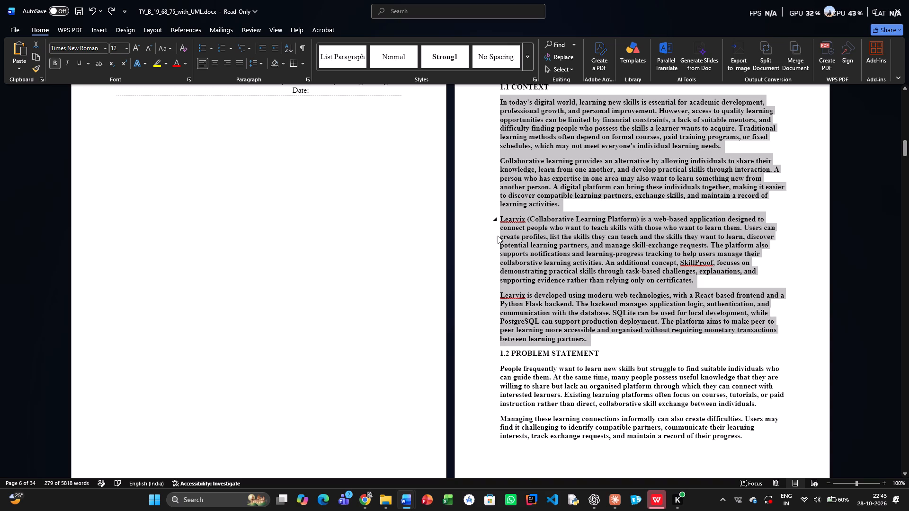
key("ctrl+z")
Paste the copied Learvix Abstract text below the 1.1 CONTEXT heading, keeping its source formatting.
right_click(505, 110)
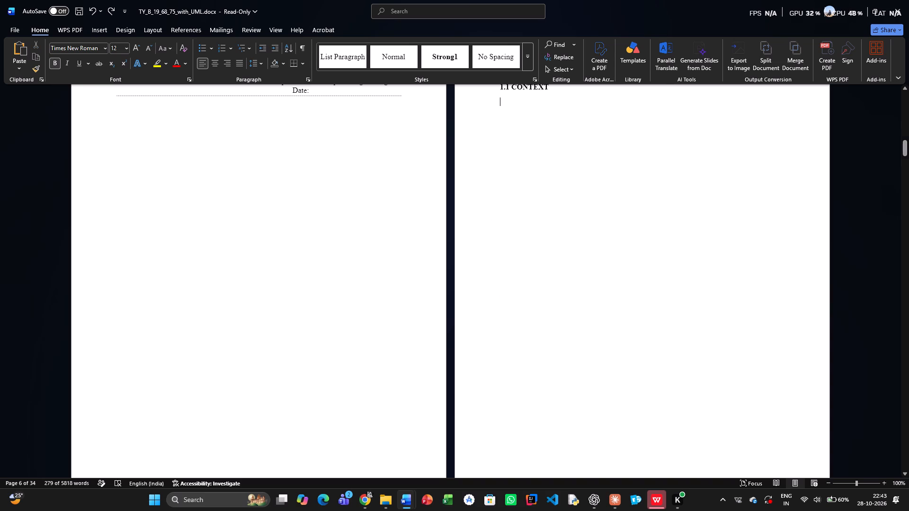
left_click(531, 175)
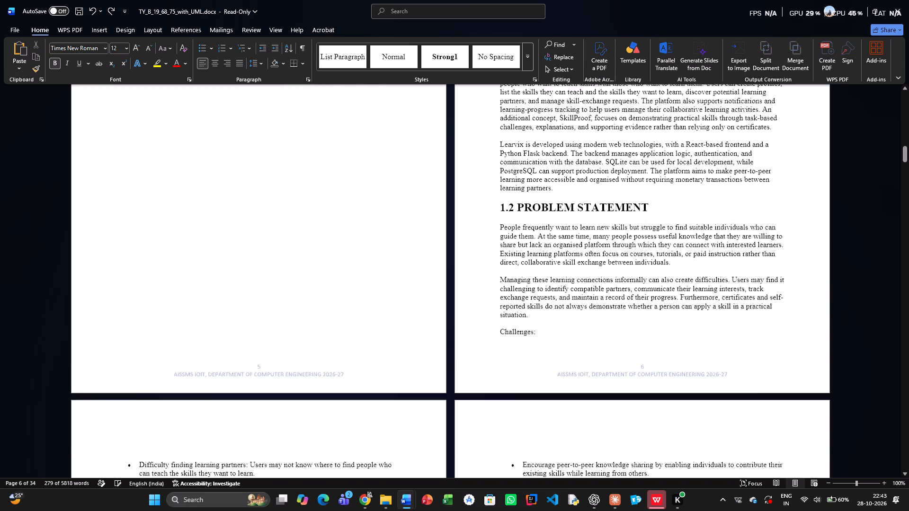
Reduce the 1.2 PROBLEM STATEMENT heading's font size to 14.
scroll(565, 185, "up", 1)
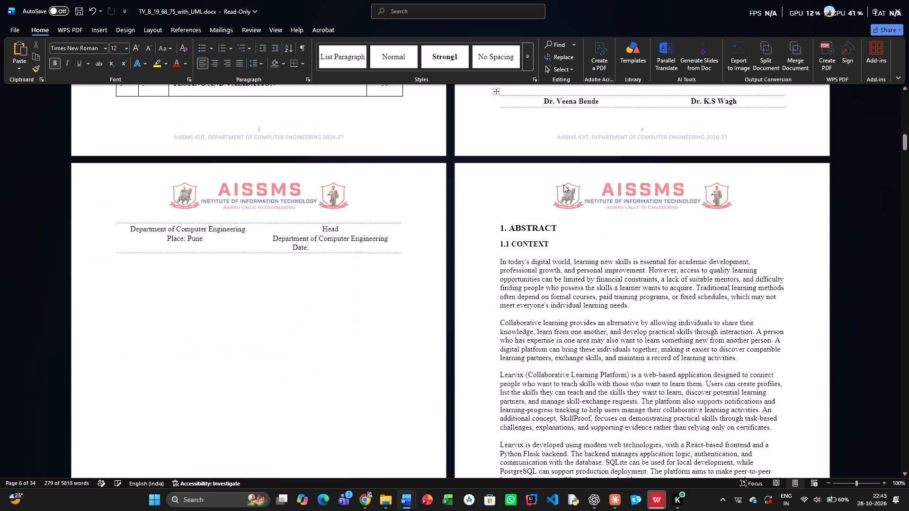
scroll(563, 185, "up", 1)
scroll(557, 185, "down", 1)
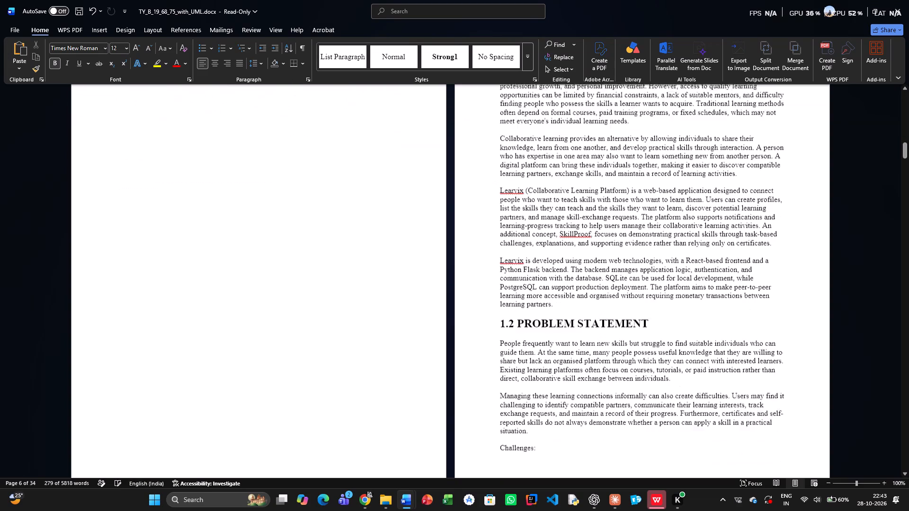
left_click_drag(499, 301, 681, 298)
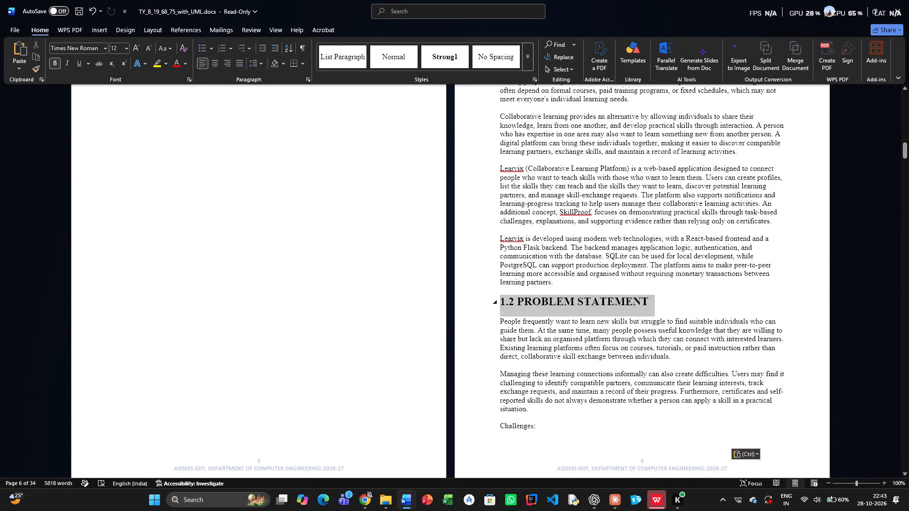
left_click_drag(681, 298, 682, 298)
double_click(770, 265)
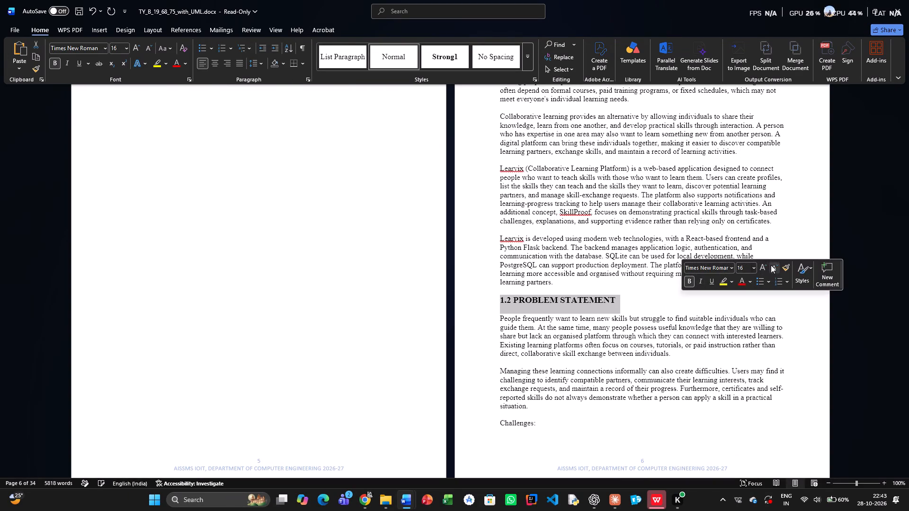
Reduce the 1.3 OBJECTIVE heading's font size to 14, the same as the 1.2 heading.
scroll(682, 284, "down", 1)
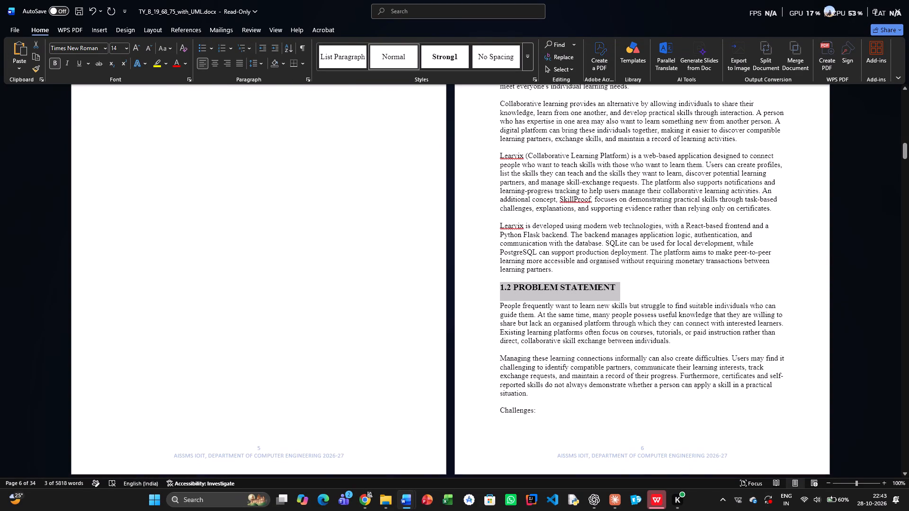
scroll(450, 321, "down", 1)
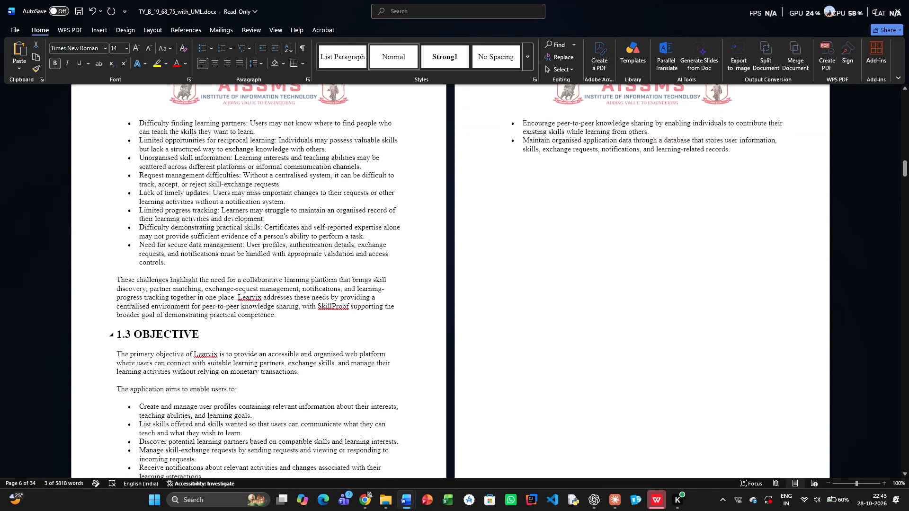
left_click_drag(117, 333, 200, 337)
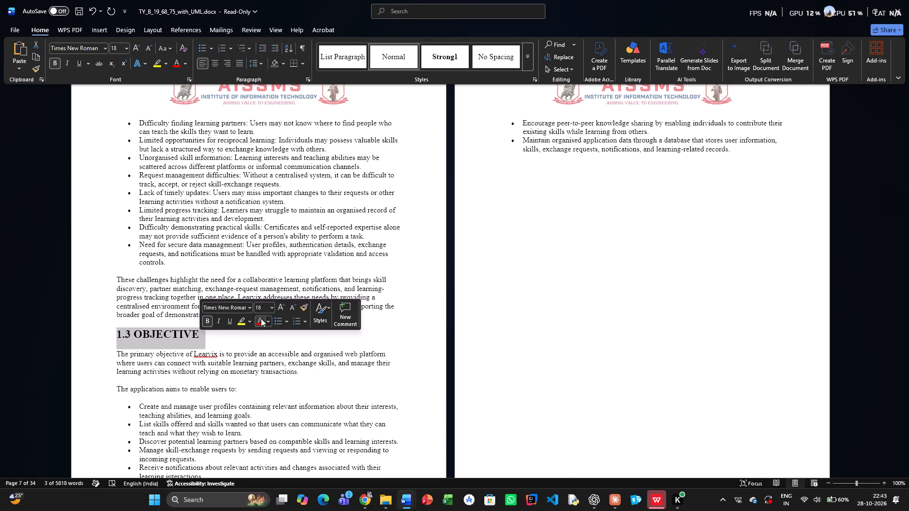
double_click(295, 305)
left_click(579, 304)
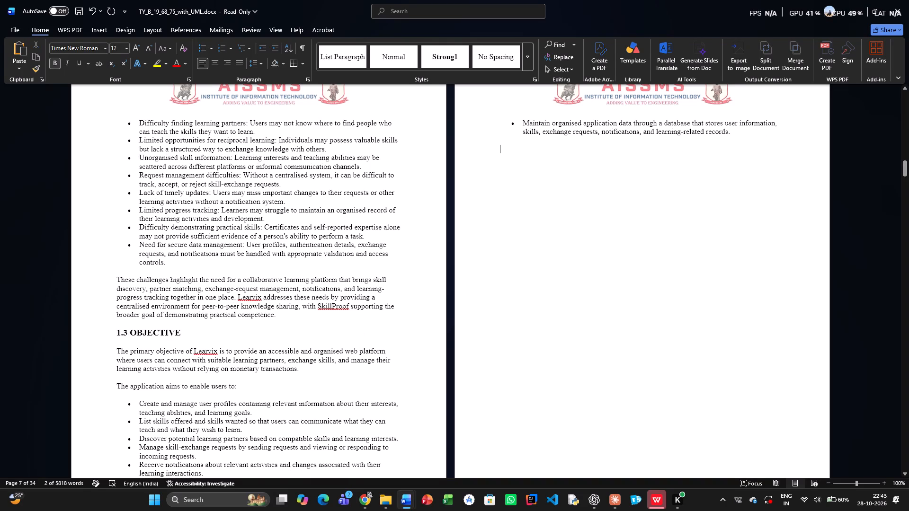
Delete the Challenges bullets "Difficulty demonstrating practical skills" and "Need for secure data management".
scroll(557, 306, "down", 1)
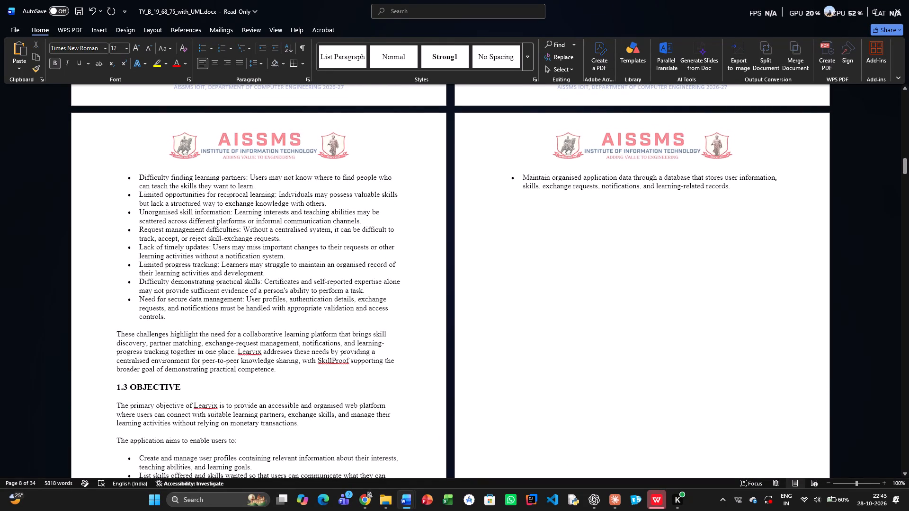
left_click_drag(169, 318, 135, 303)
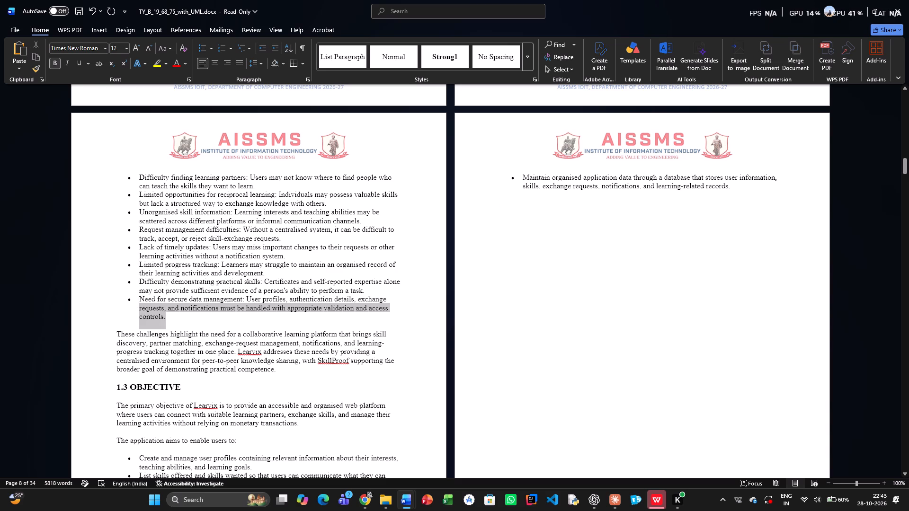
left_click_drag(135, 303, 131, 283)
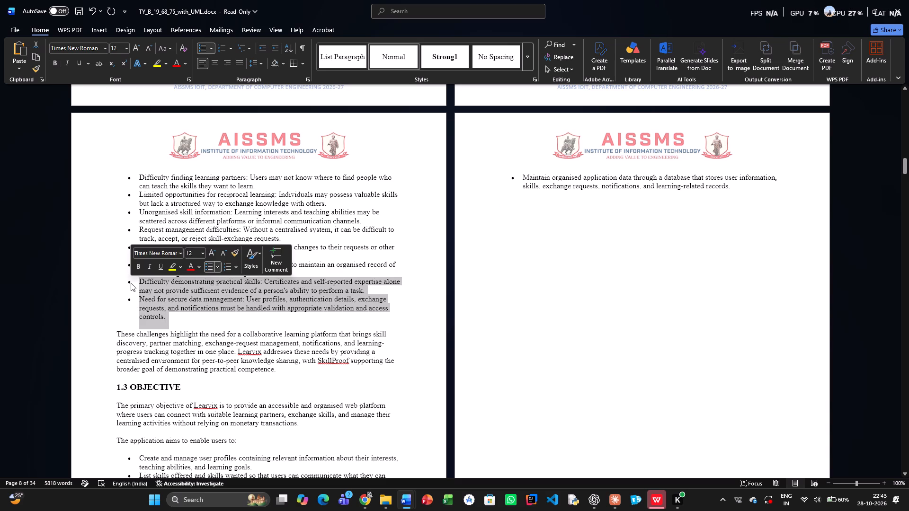
key("BackSpace")
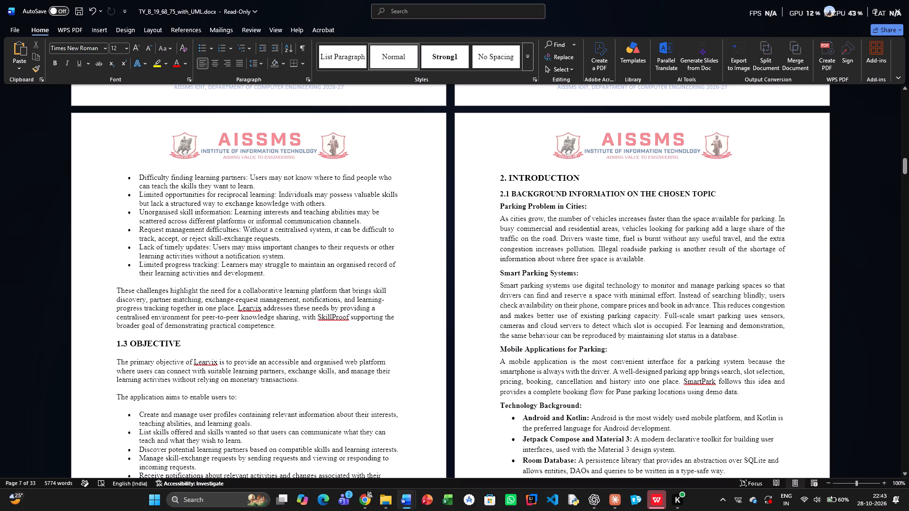
Delete the paragraph beginning "These challenges highlight the need" above the 1.3 OBJECTIVE heading.
left_click_drag(122, 291, 272, 328)
key("BackSpace")
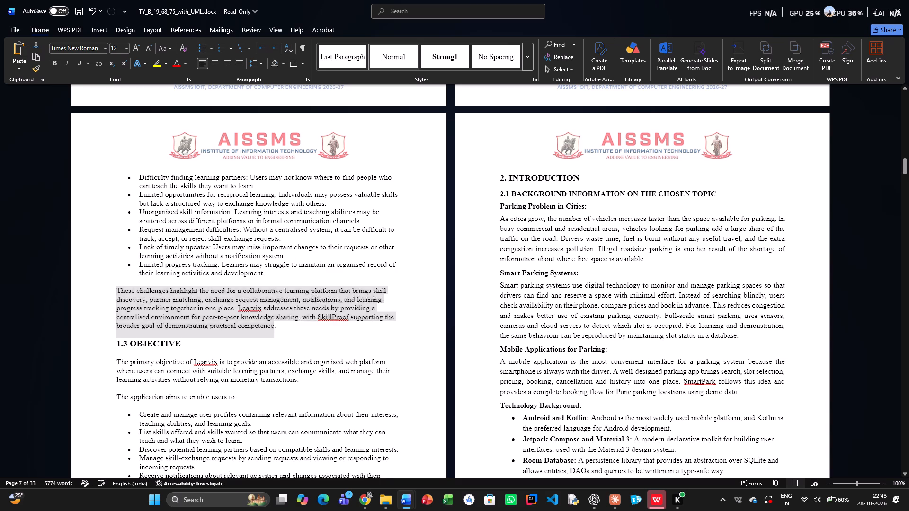
Delete the selected paragraph beginning "These challenges highlight the need" above the 1.3 OBJECTIVE heading.
key("BackSpace")
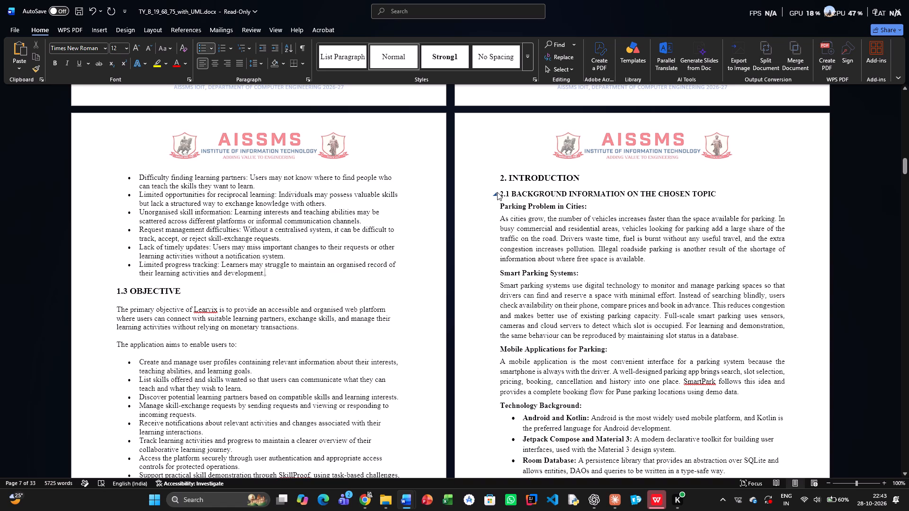
Copy the whole SmartPark chapter 2 from the 2. INTRODUCTION heading through the Limits of the Project paragraph.
left_click_drag(499, 179, 564, 369)
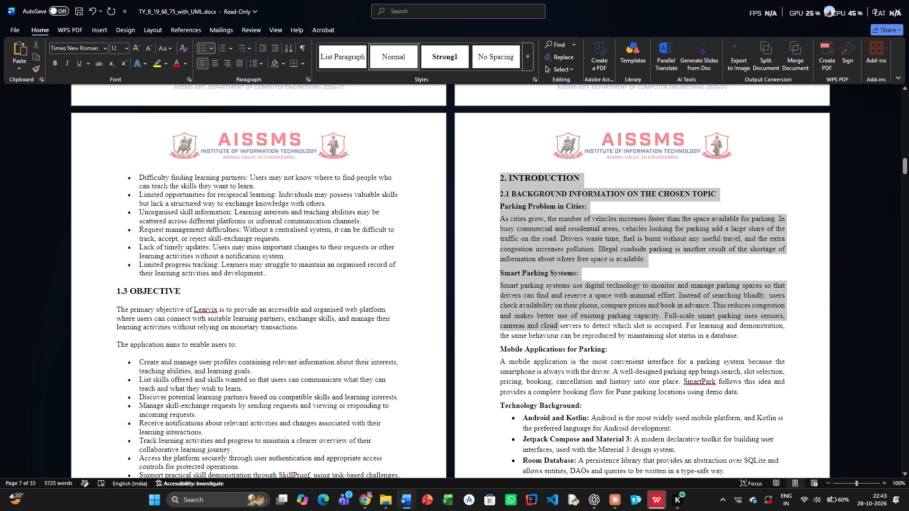
left_click_drag(564, 369, 584, 494)
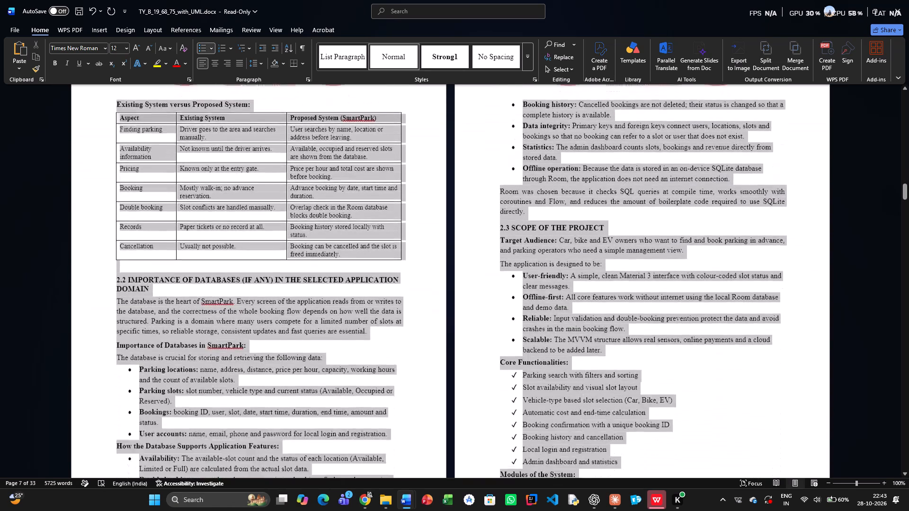
left_click_drag(584, 494, 549, 480)
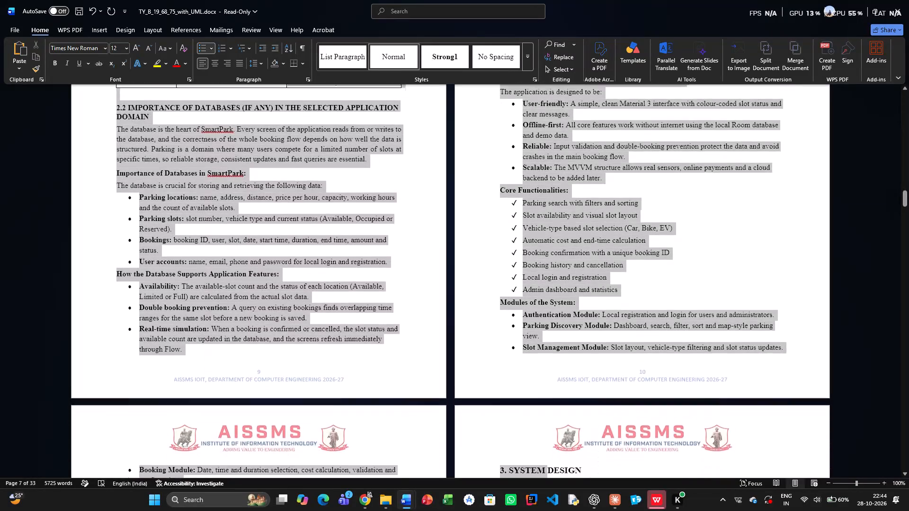
left_click_drag(549, 480, 160, 309)
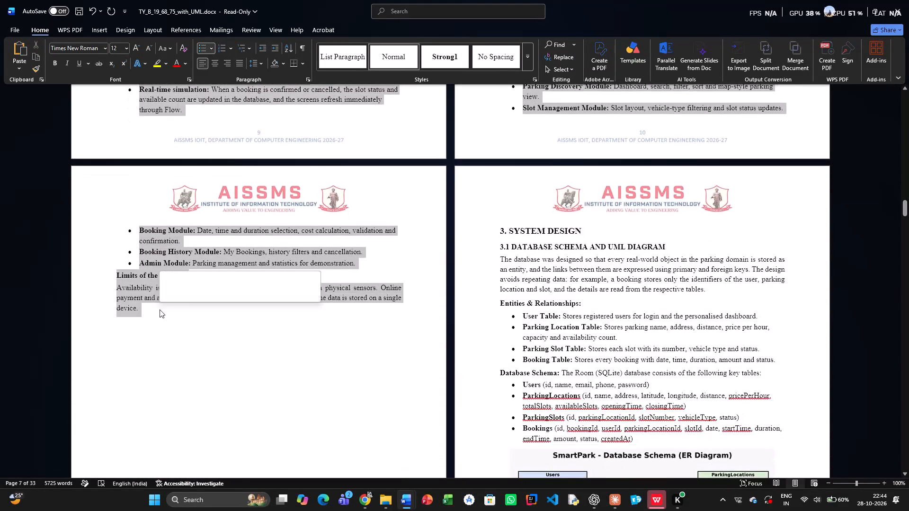
key("ctrl+c")
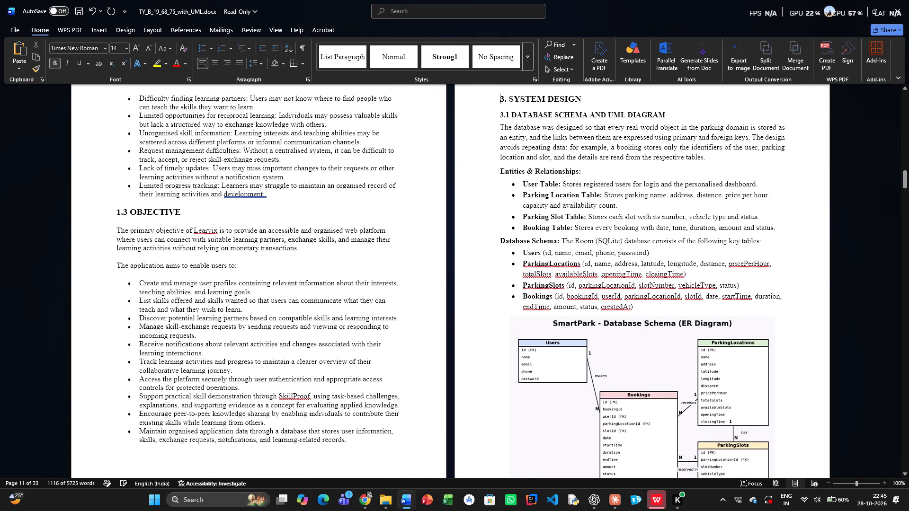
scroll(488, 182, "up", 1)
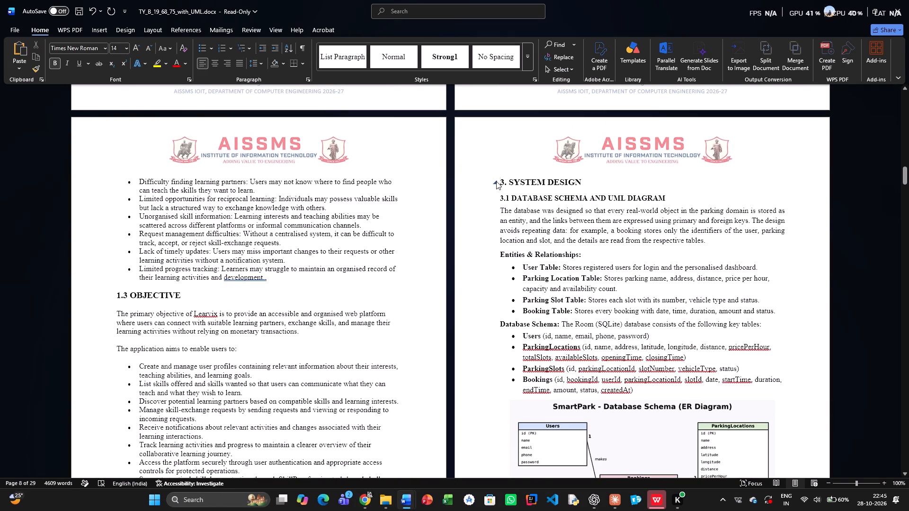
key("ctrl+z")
Delete the SmartPark chapter 2 content from "Parking Problem in Cities" through Limits of the Project, keeping the 2. INTRODUCTION and 2.1 headings.
left_click(512, 200)
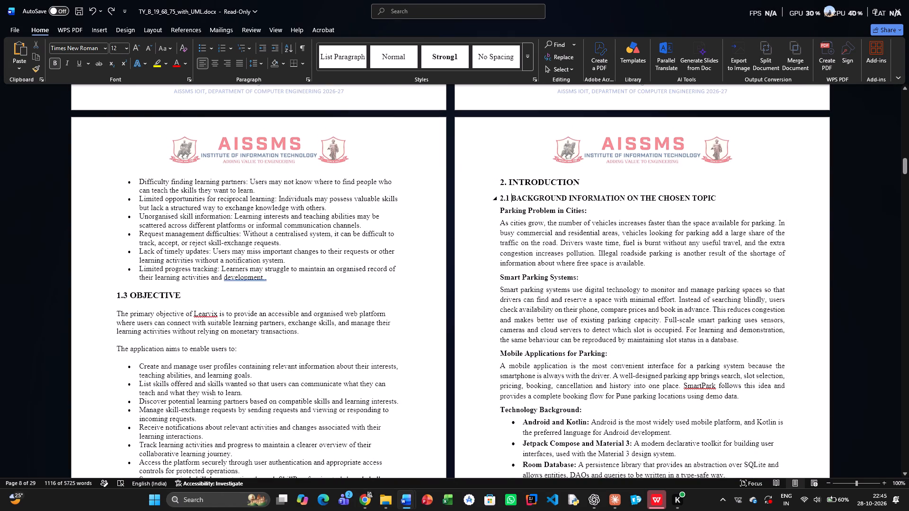
left_click_drag(499, 212, 576, 468)
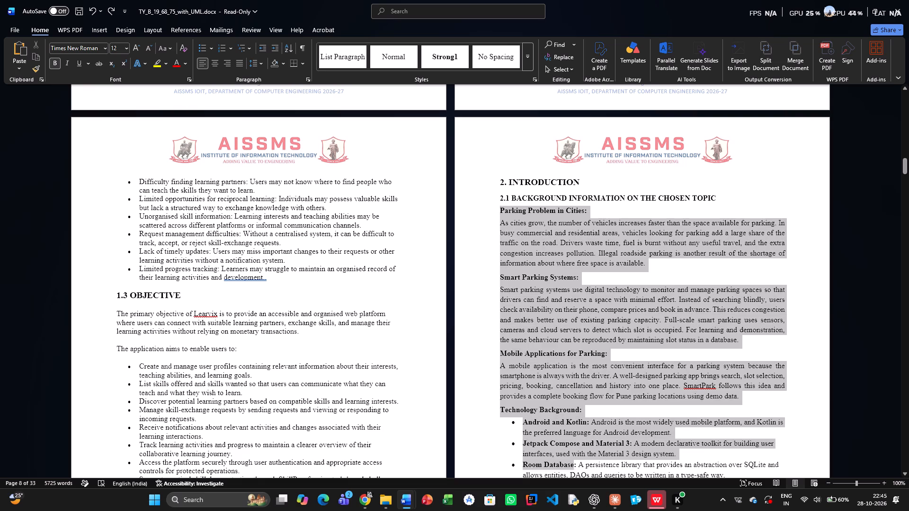
left_click_drag(576, 468, 580, 510)
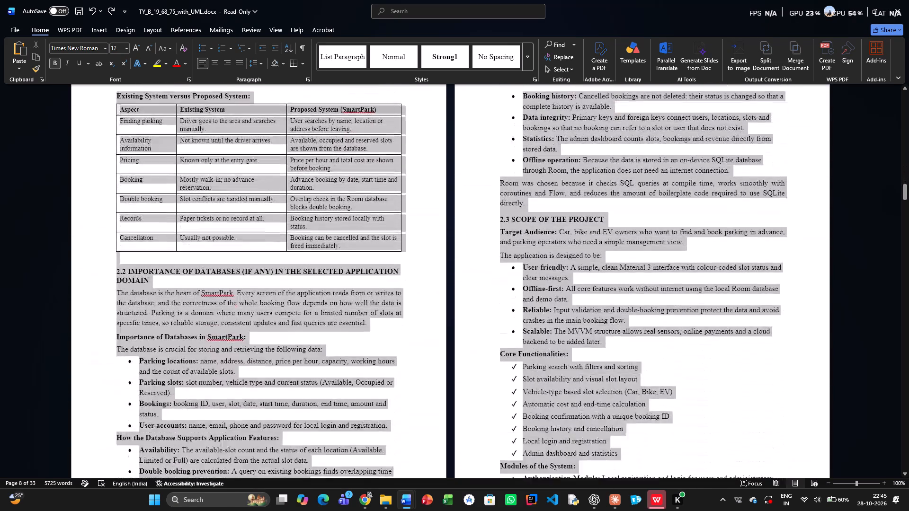
left_click_drag(580, 510, 363, 220)
key("Delete")
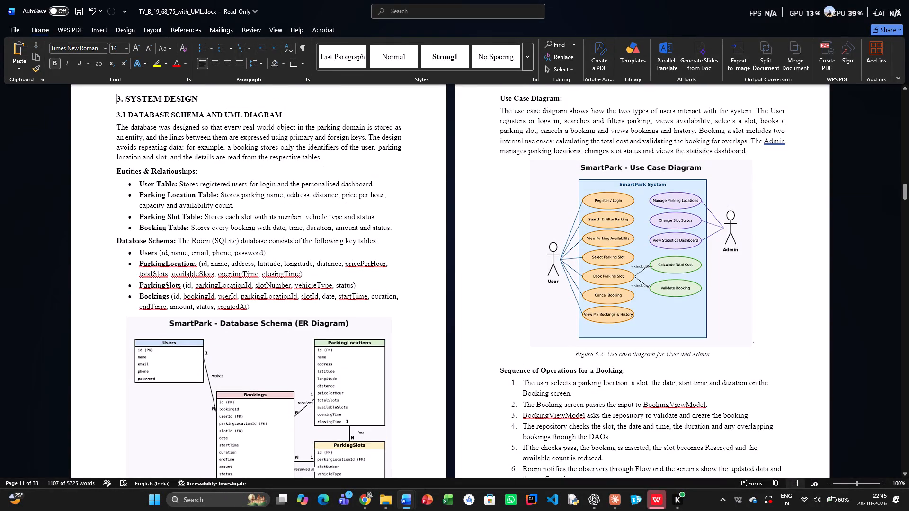
Paste the shortened Learvix text on a new line below the 2.1 heading, keeping its source formatting.
scroll(547, 123, "up", 1)
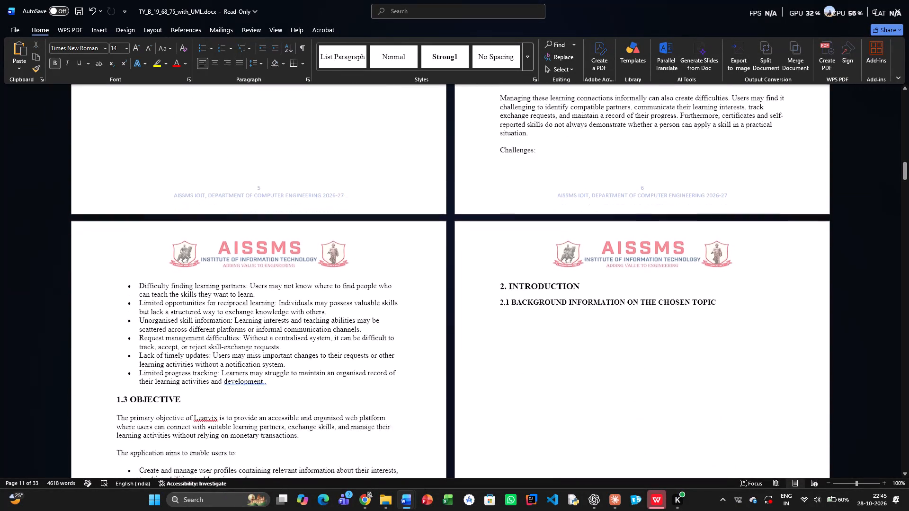
scroll(508, 325, "up", 1)
left_click(510, 277)
left_click(732, 260)
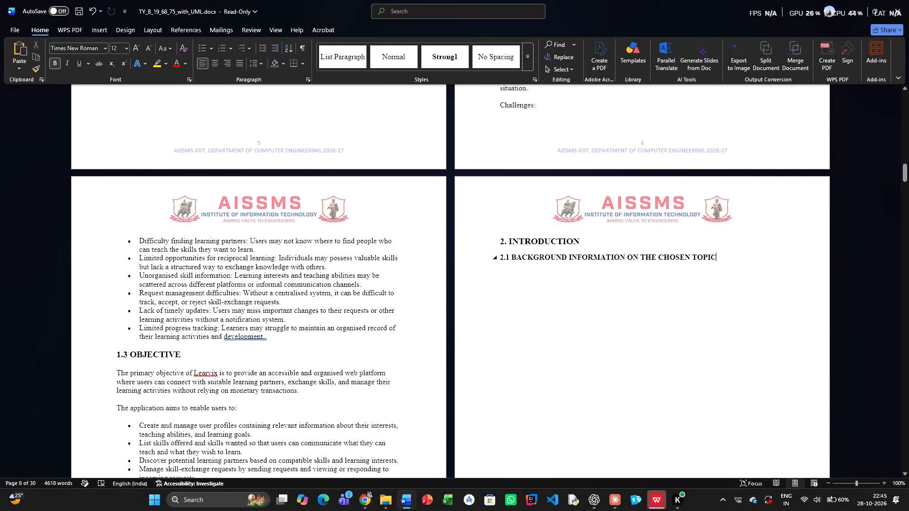
key("Return")
right_click(508, 269)
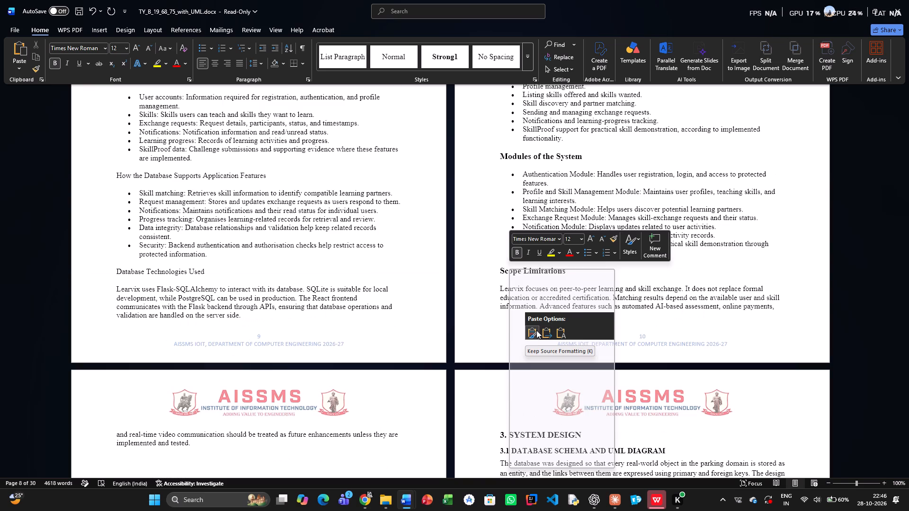
left_click(536, 330)
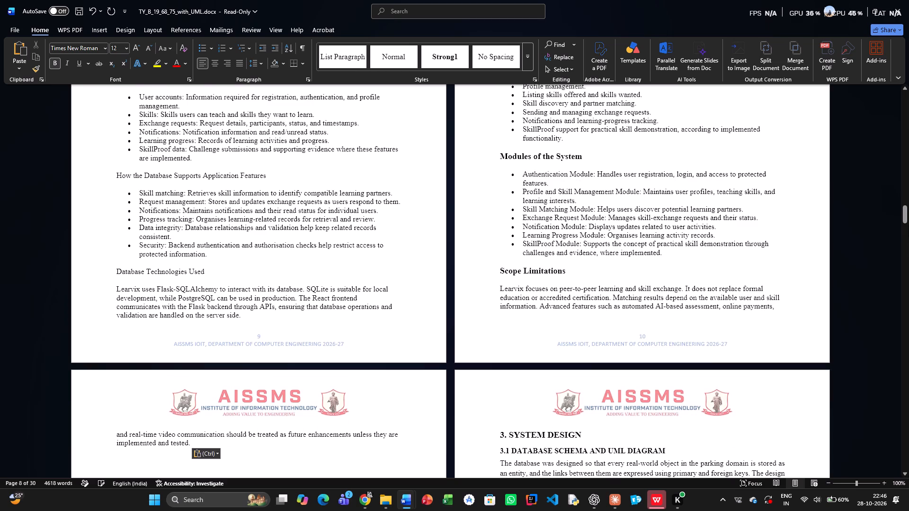
Reduce the "2.3 SCOPE OF THE PROJECT" heading to 14 pt.
left_click_drag(905, 216, 905, 218)
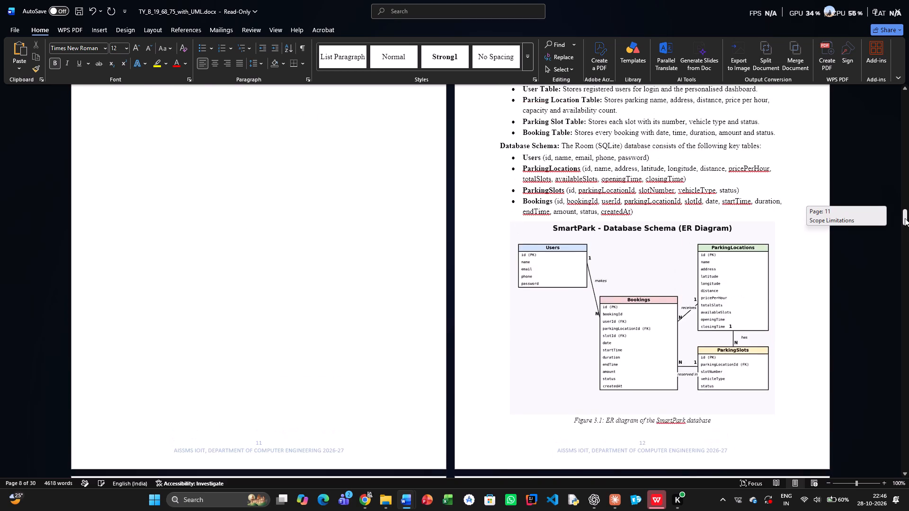
left_click_drag(905, 218, 905, 201)
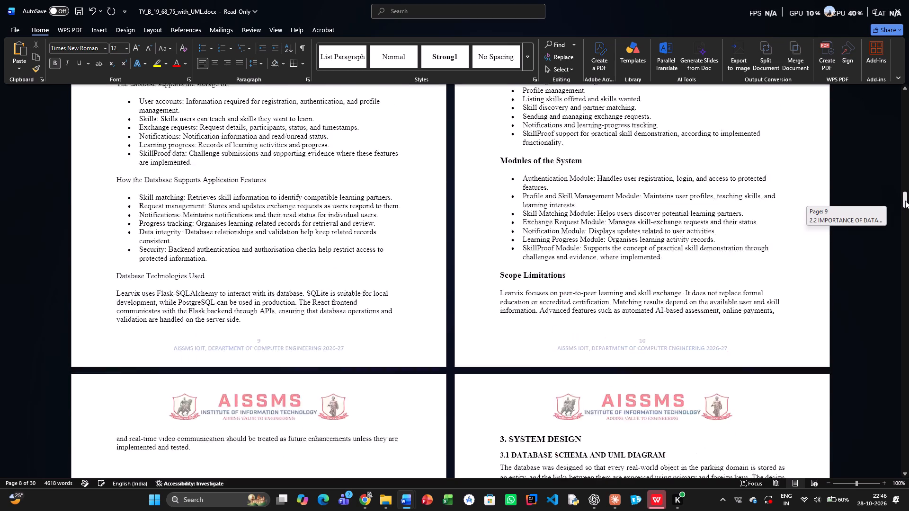
left_click_drag(905, 201, 906, 186)
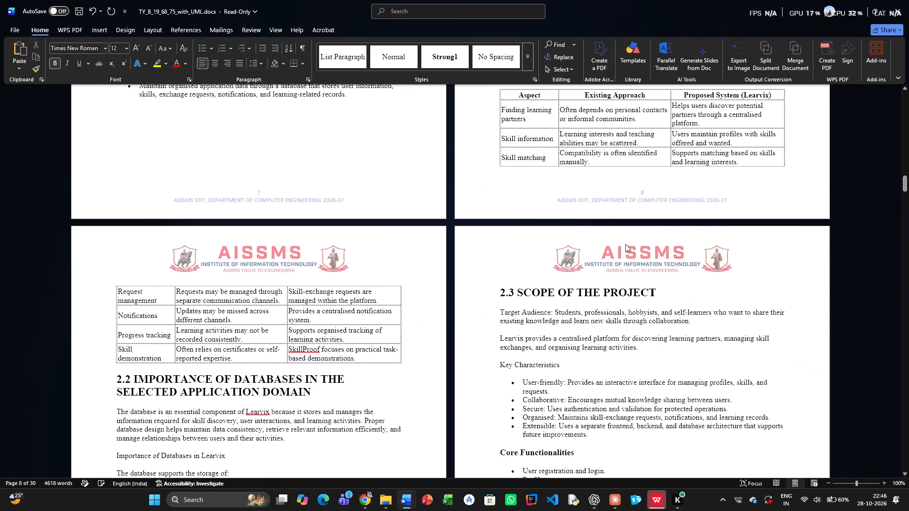
left_click_drag(498, 291, 513, 291)
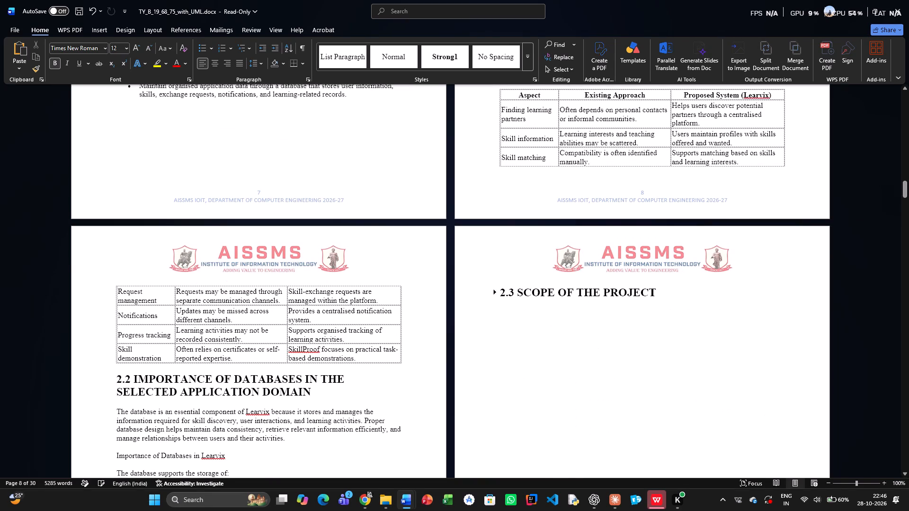
left_click(499, 291)
left_click(494, 293)
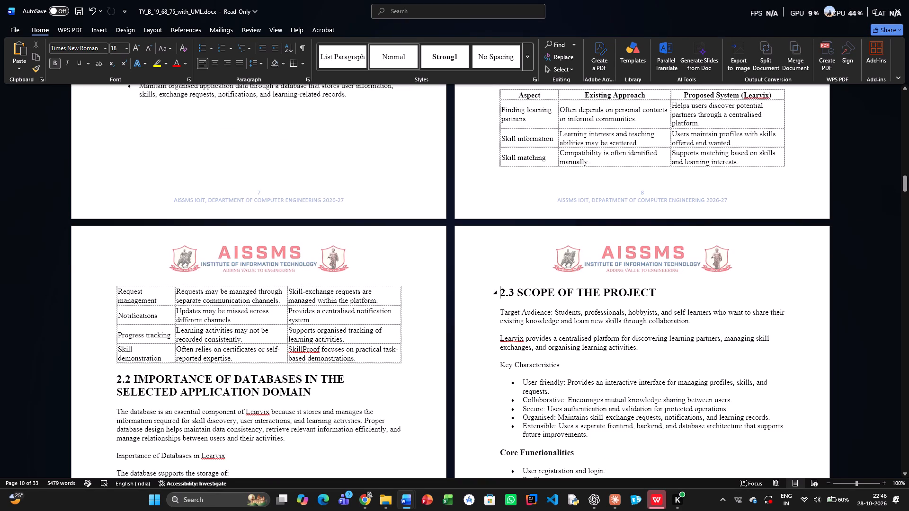
left_click_drag(501, 293, 686, 293)
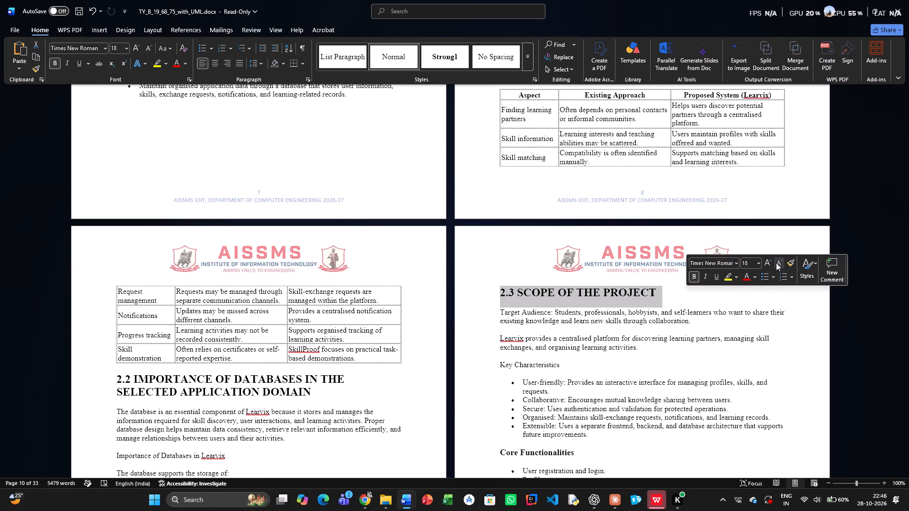
double_click(776, 263)
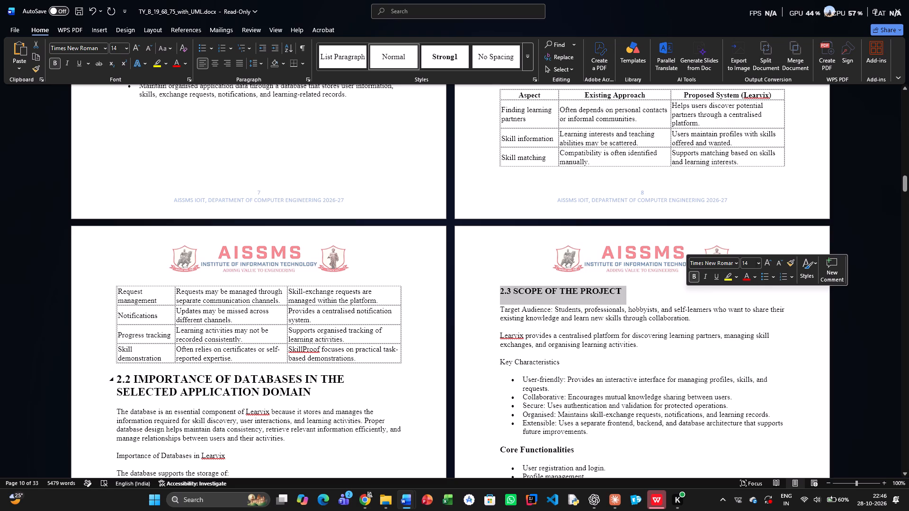
Reduce the whole "2.2 IMPORTANCE OF DATABASES IN THE SELECTED APPLICATION DOMAIN" heading to 14 pt.
left_click_drag(132, 377, 148, 380)
left_click_drag(310, 391, 272, 387)
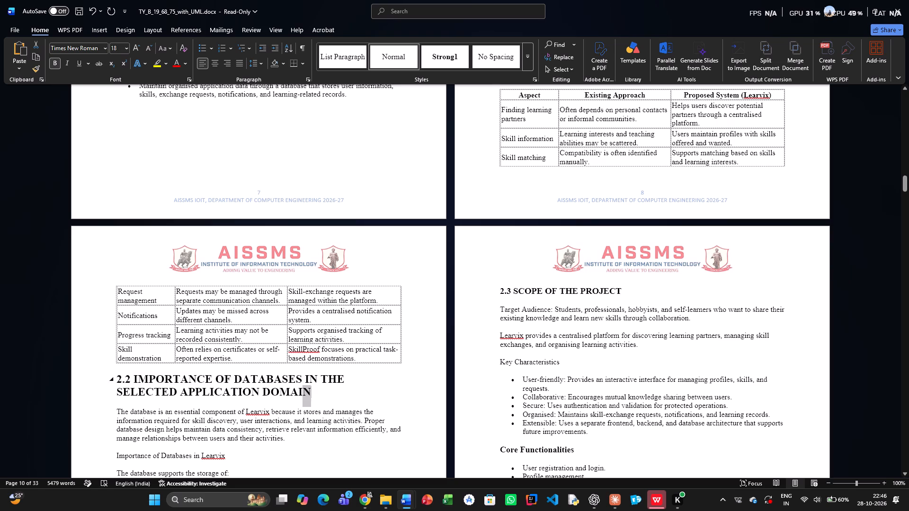
left_click_drag(272, 387, 113, 376)
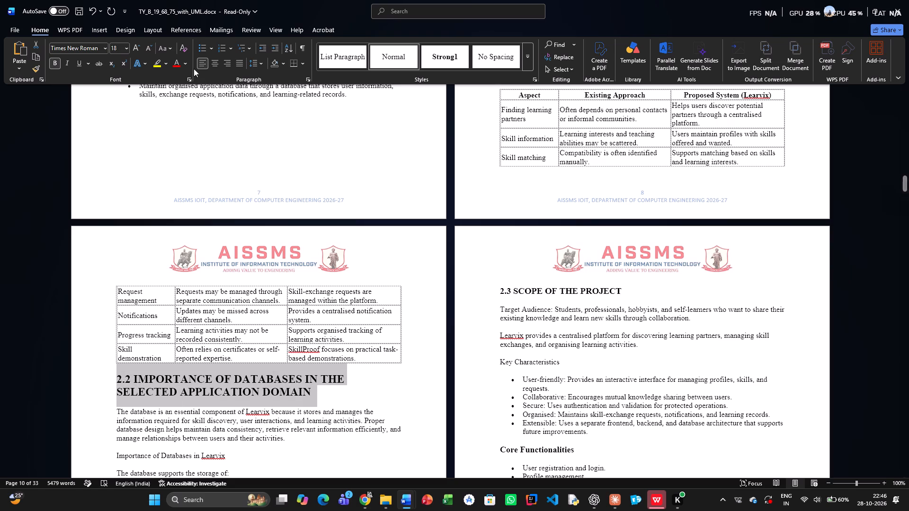
double_click(145, 50)
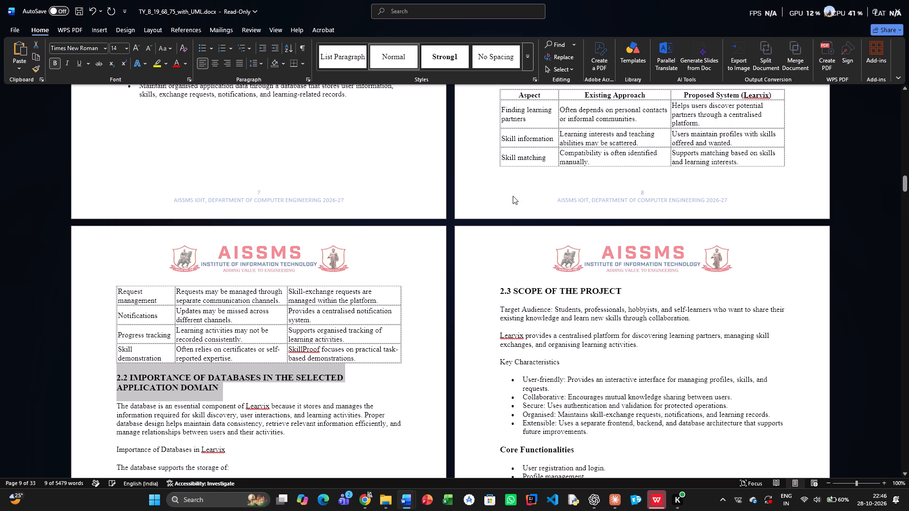
Apply the plain grid table style with solid black borders to the "Existing System versus Proposed System" table.
left_click_drag(903, 186, 903, 180)
left_click(664, 271)
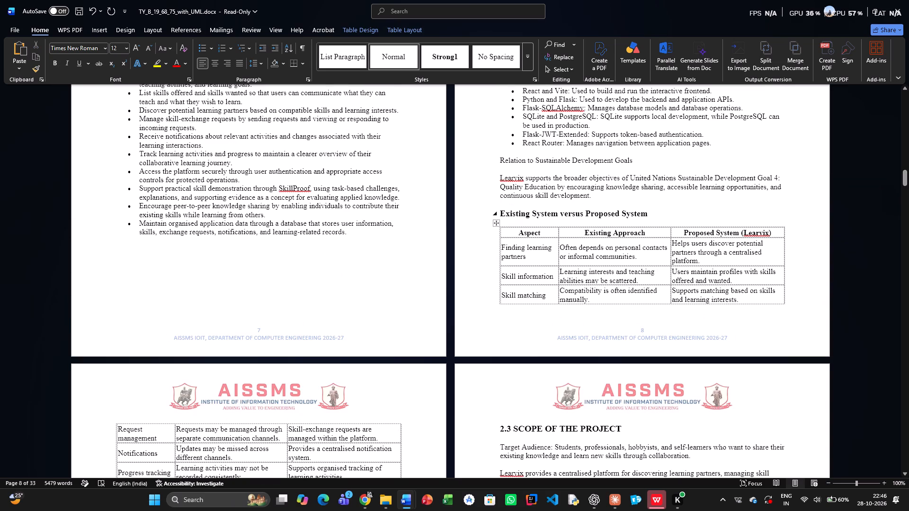
left_click(493, 222)
left_click(343, 29)
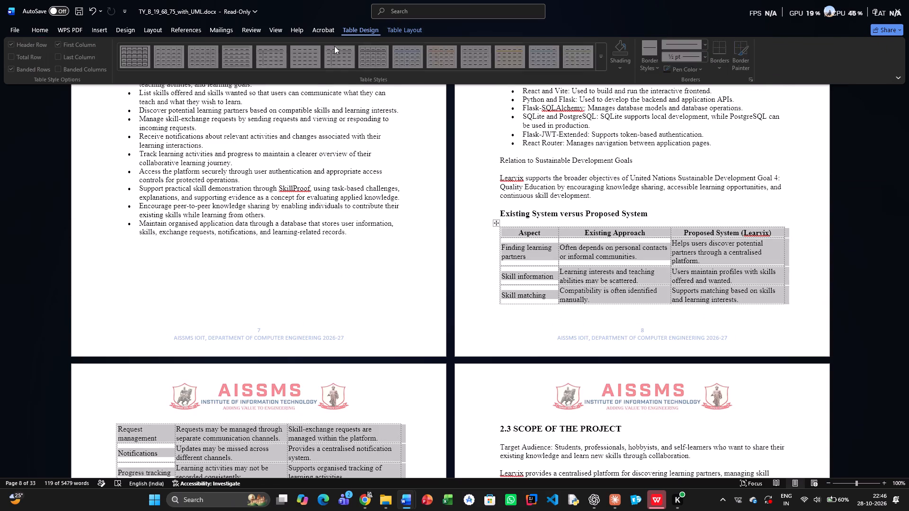
left_click(146, 59)
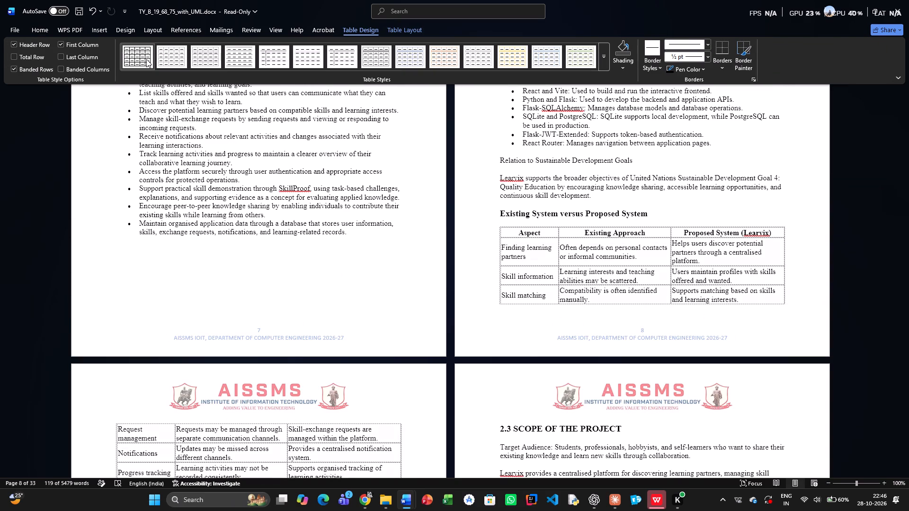
left_click(870, 182)
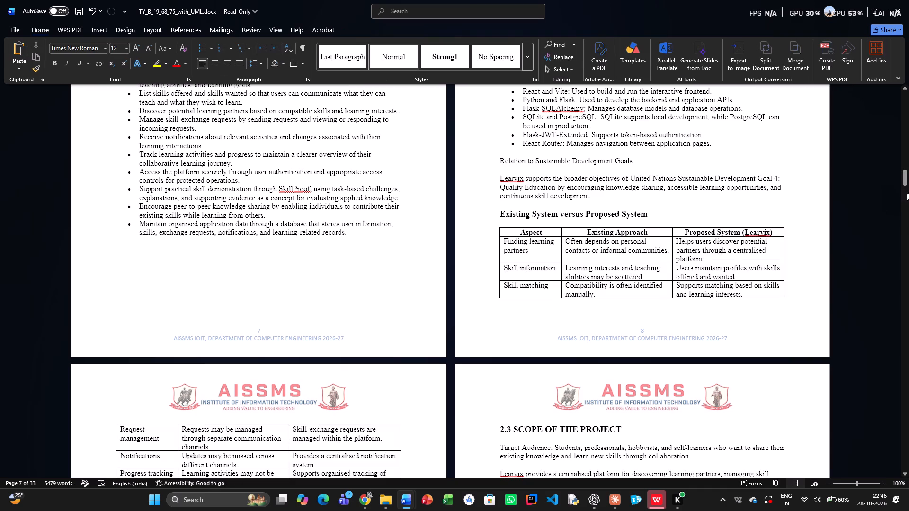
Review the layout, headings and comparison table of the pasted Learvix chapter 2, from 2.1 through Scope Limitations.
left_click_drag(905, 175, 906, 163)
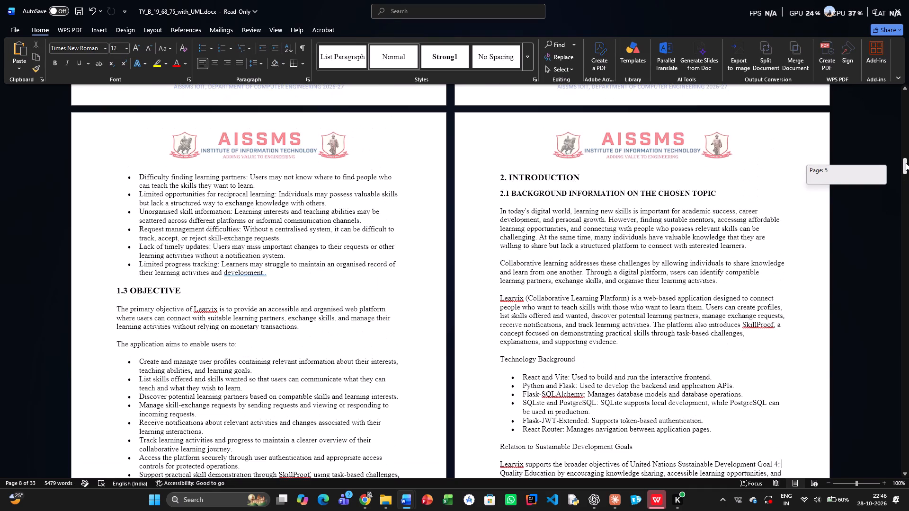
left_click_drag(906, 163, 908, 188)
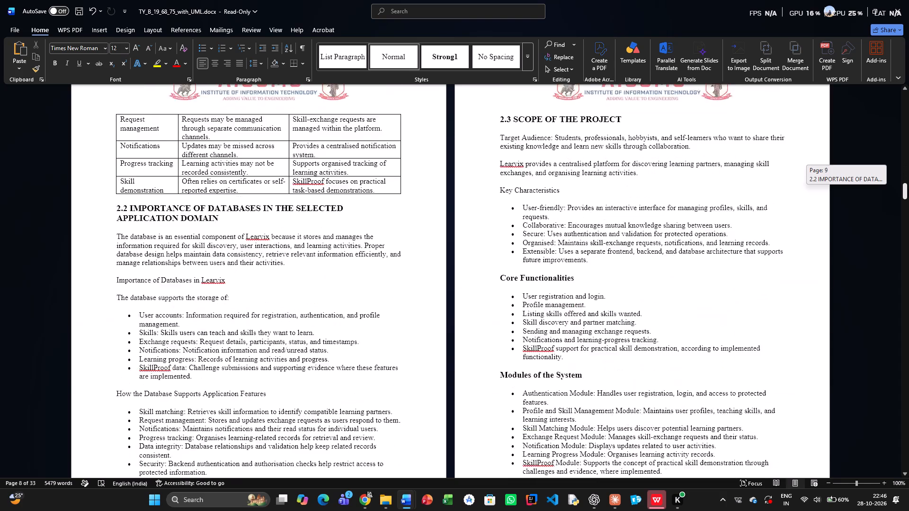
left_click_drag(908, 188, 908, 197)
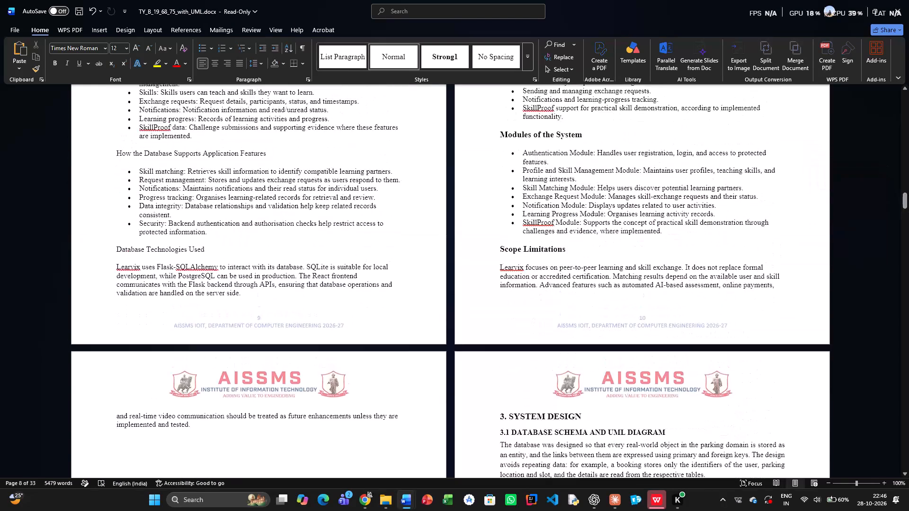
left_click_drag(906, 200, 905, 190)
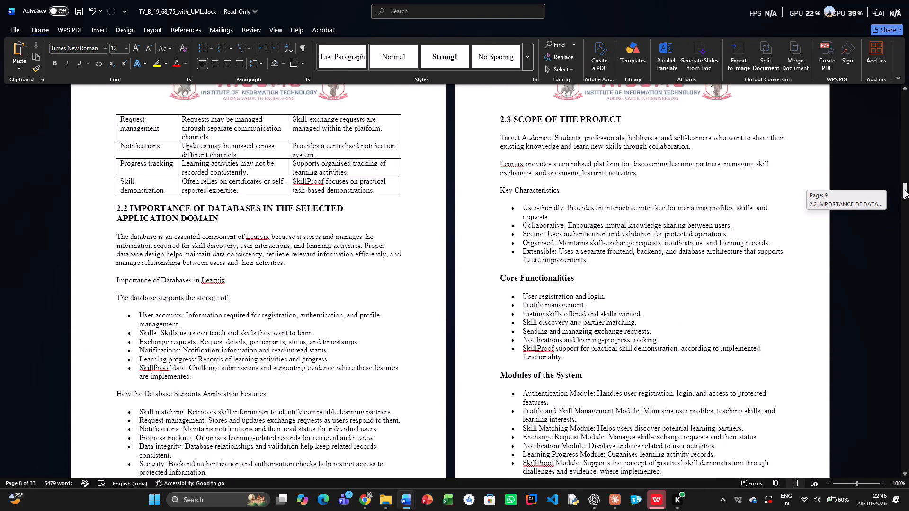
left_click_drag(905, 190, 904, 186)
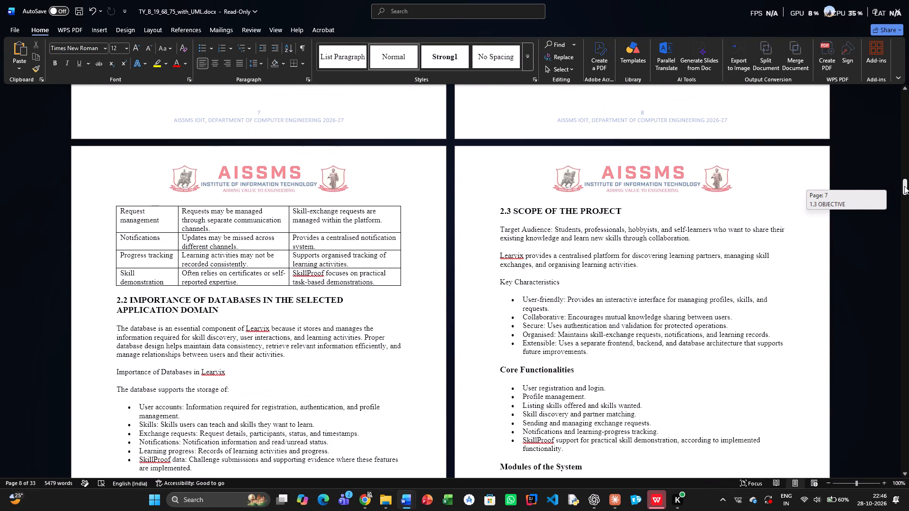
left_click_drag(904, 186, 903, 180)
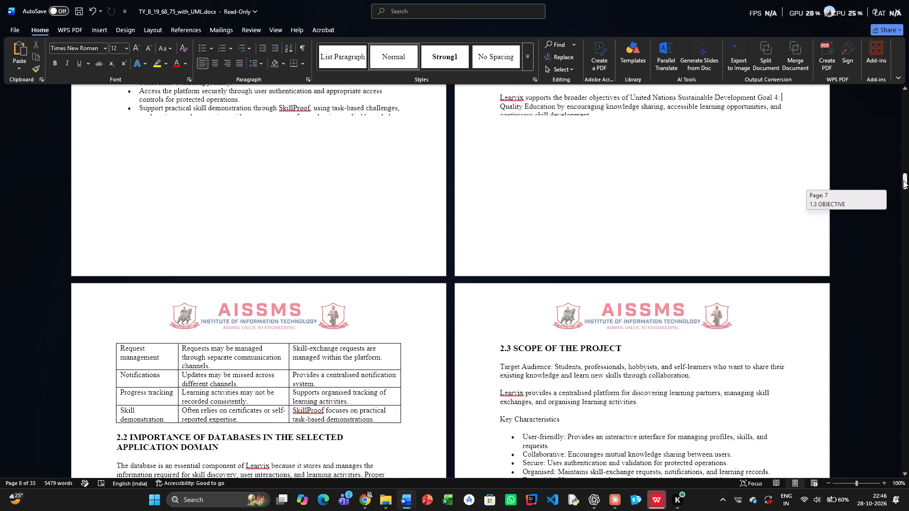
left_click_drag(903, 180, 903, 173)
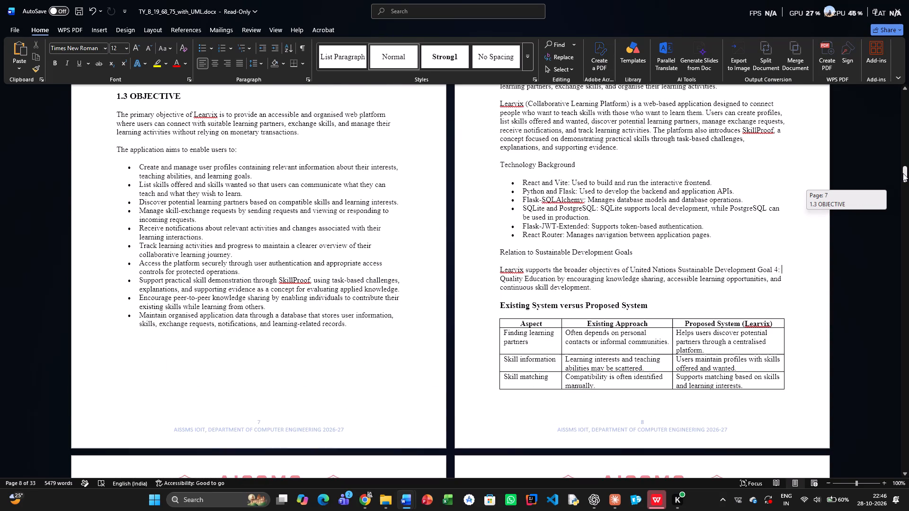
left_click_drag(903, 173, 904, 185)
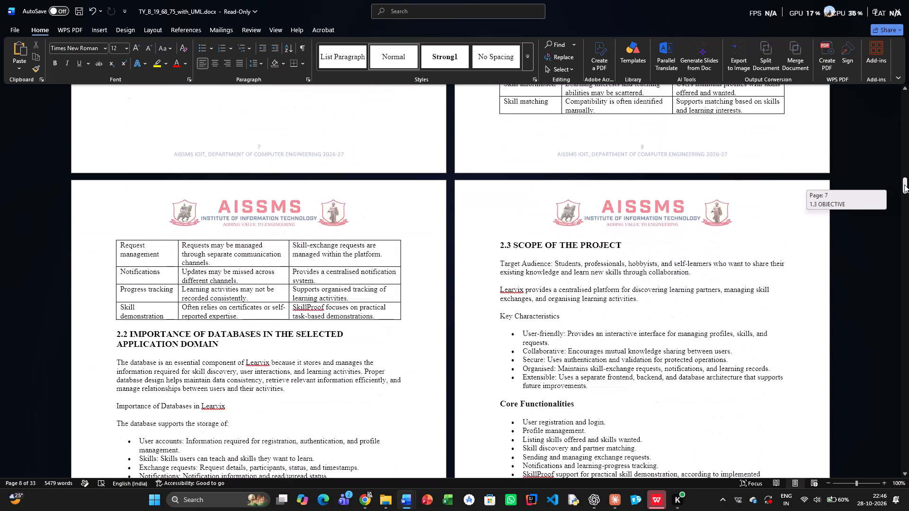
Delete the "Importance of Databases in Learvix" subheading line in section 2.2.
left_click_drag(904, 185, 906, 190)
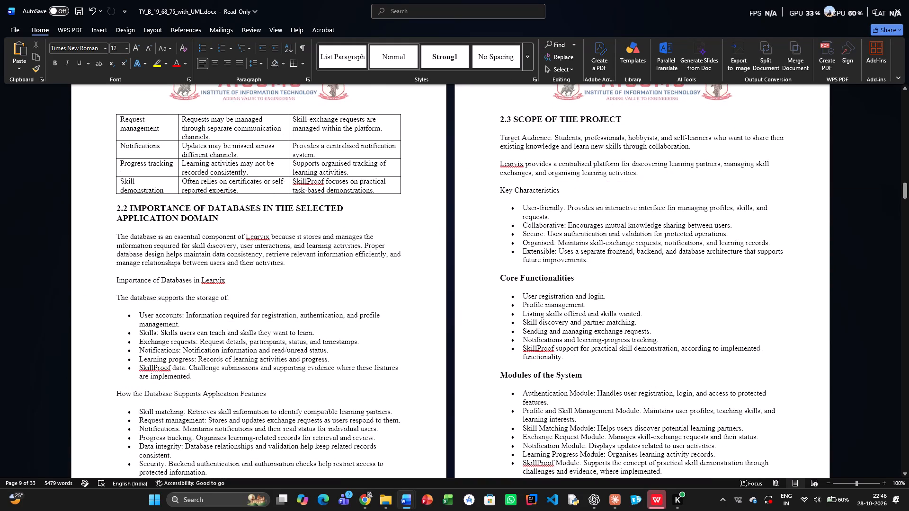
left_click_drag(115, 280, 276, 277)
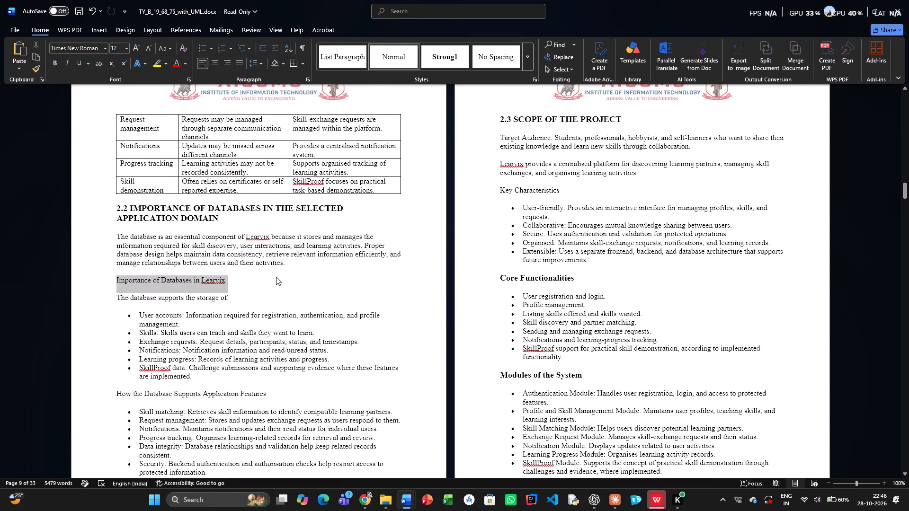
key("BackSpace")
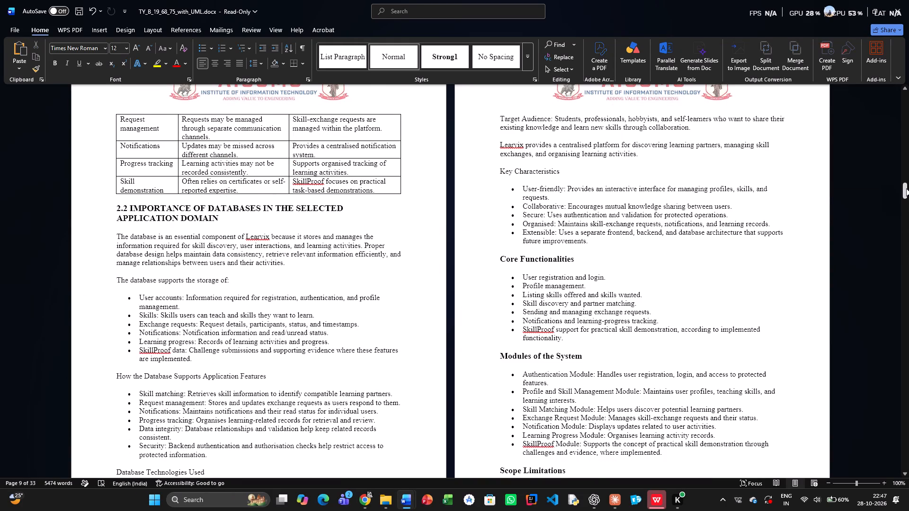
Remove the blank page between the Scope Limitations paragraph and the "3. SYSTEM DESIGN" heading.
left_click_drag(905, 187, 908, 201)
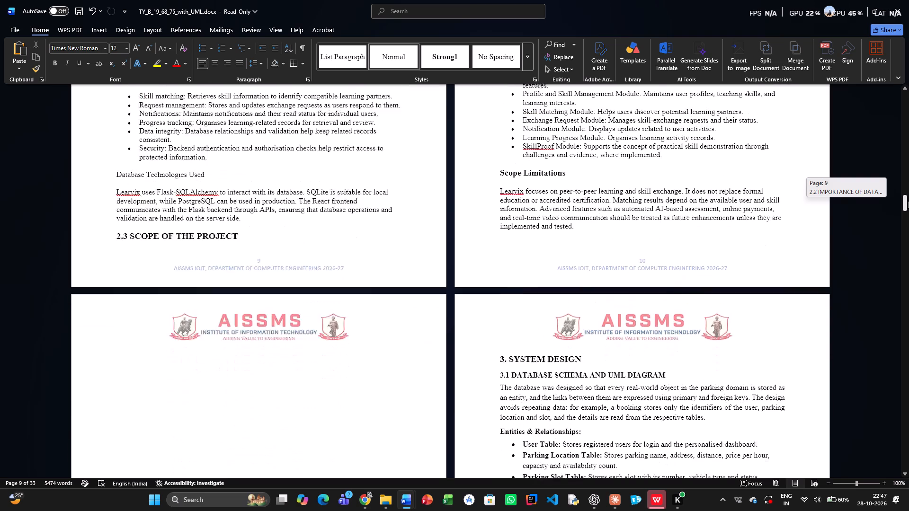
left_click_drag(908, 201, 908, 203)
left_click(378, 308)
key("BackSpace")
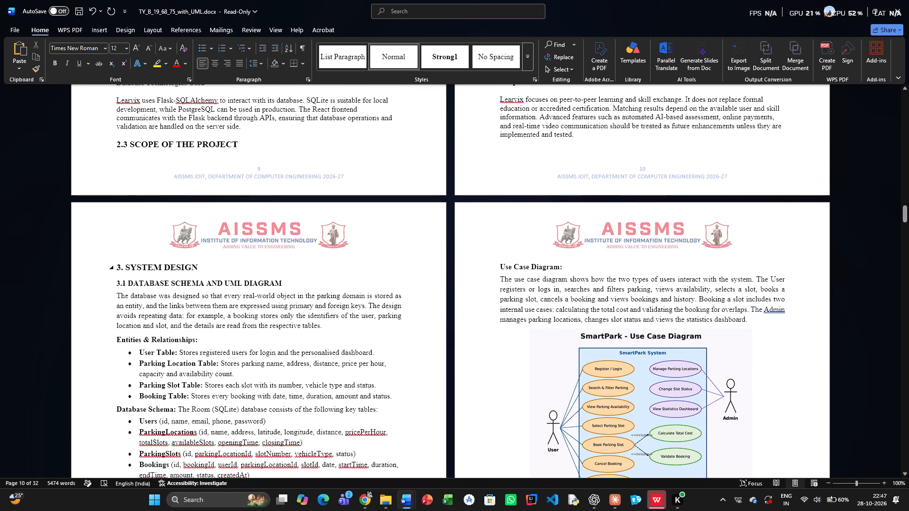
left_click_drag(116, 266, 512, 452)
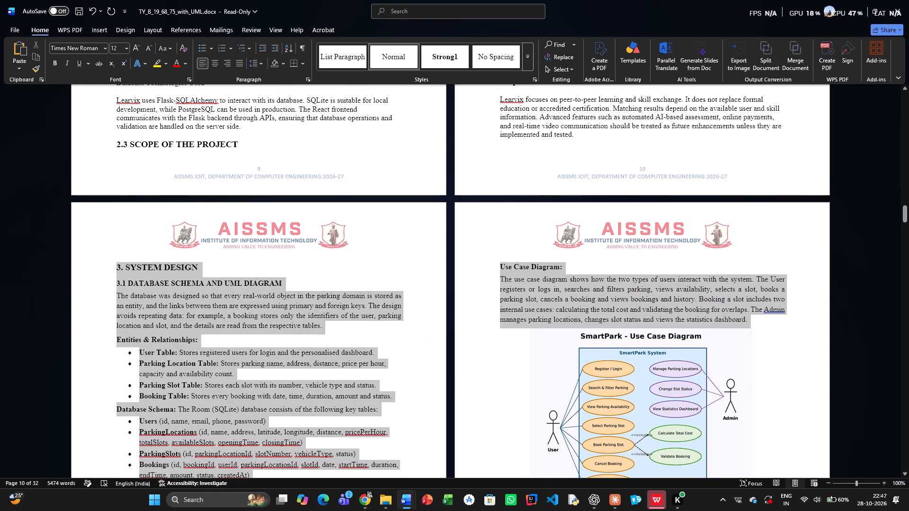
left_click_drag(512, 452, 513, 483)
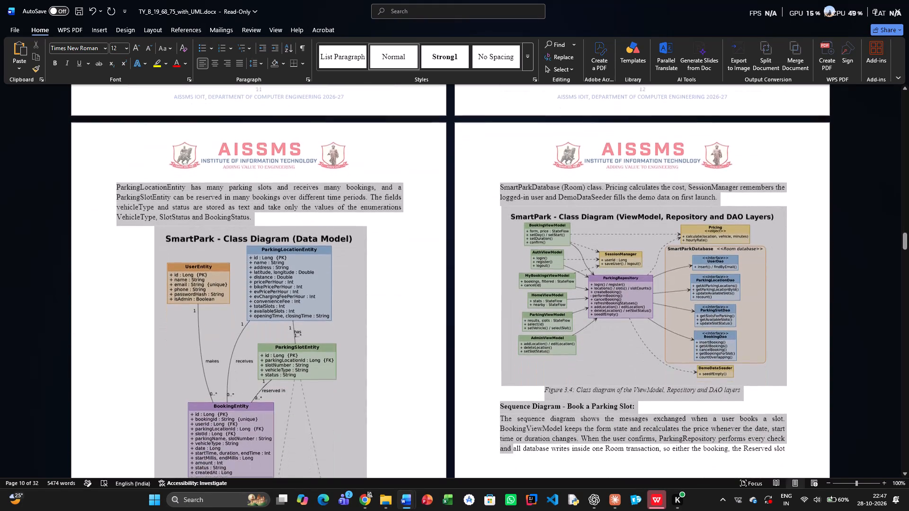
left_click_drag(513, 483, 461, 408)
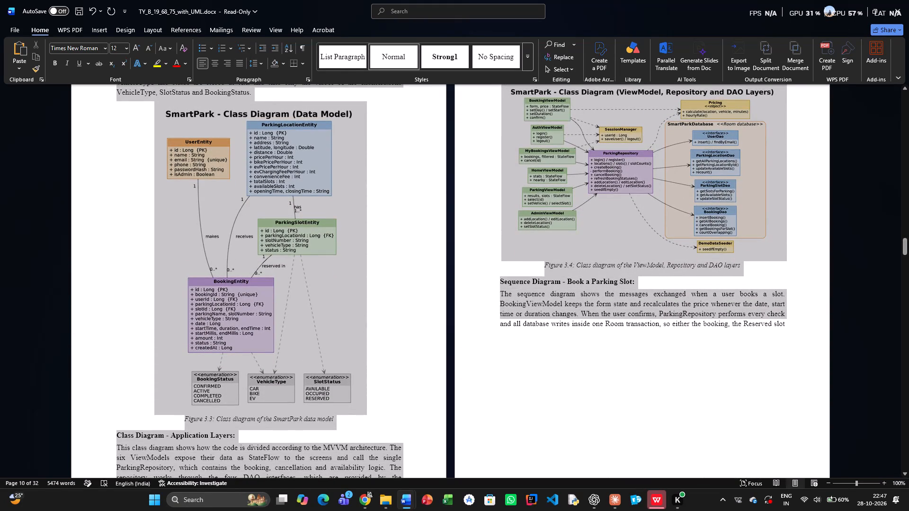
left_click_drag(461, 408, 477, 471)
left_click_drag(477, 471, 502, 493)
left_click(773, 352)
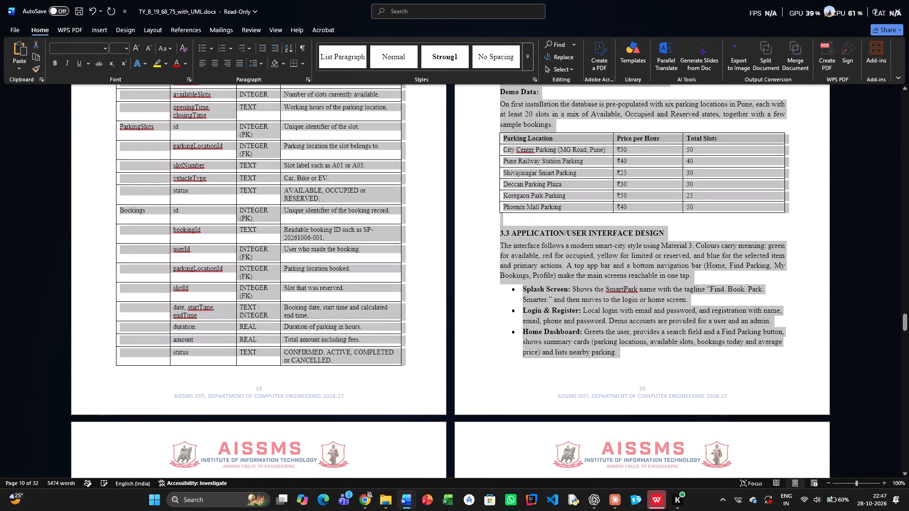
Copy the SmartPark chapter 4 text from the "4. IMPLEMENTATION" heading through the Demo Credentials table.
left_click_drag(904, 319, 904, 337)
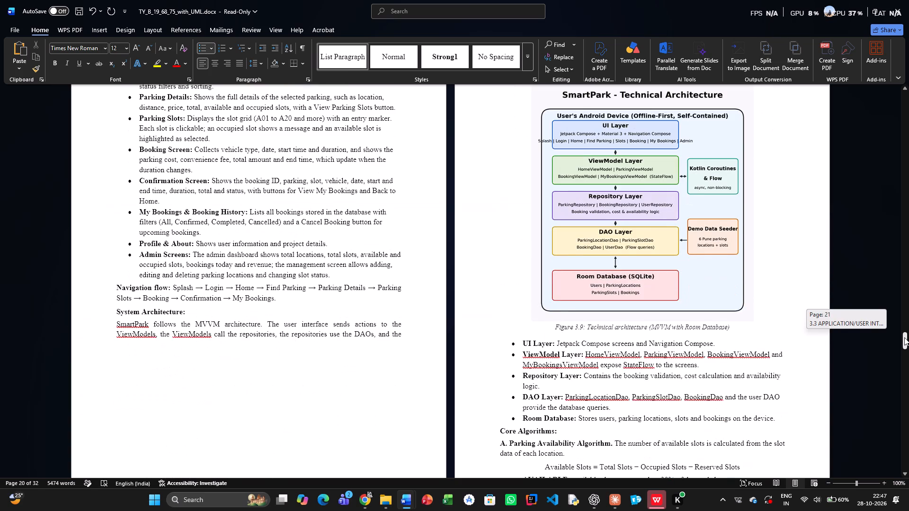
left_click_drag(904, 337, 908, 354)
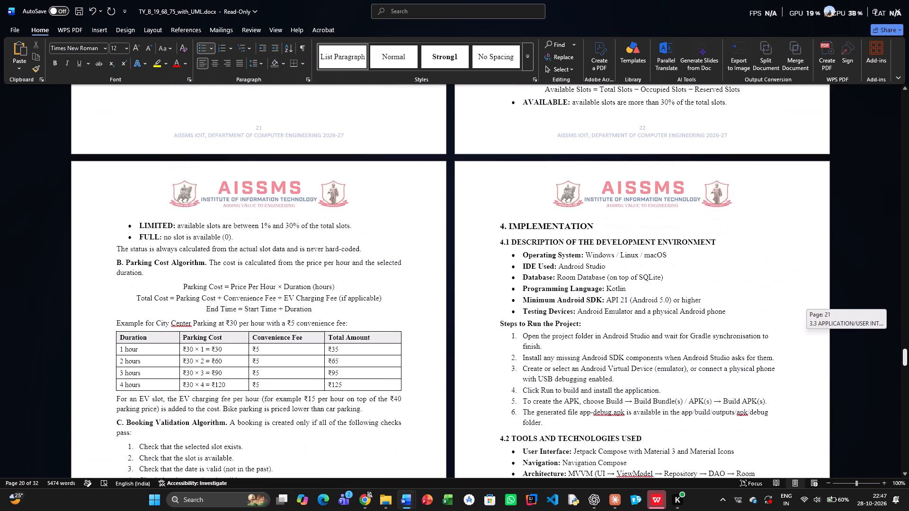
left_click_drag(908, 354, 908, 359)
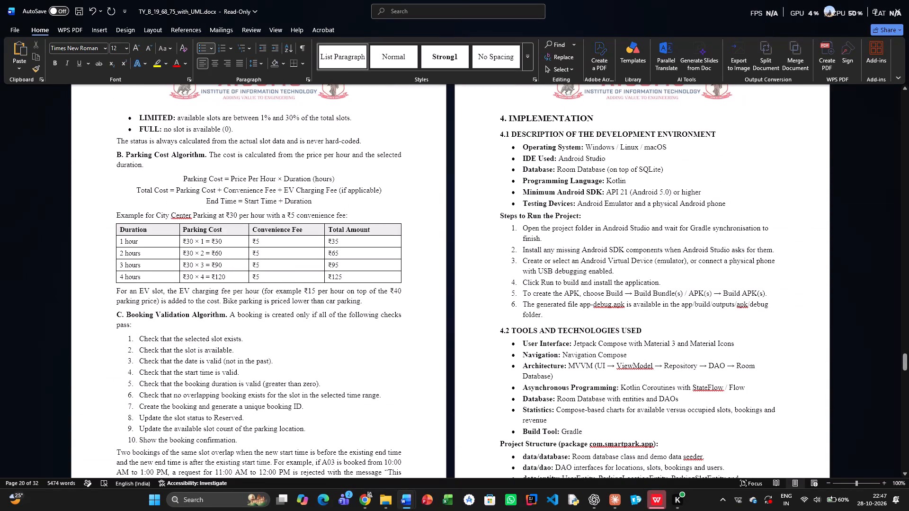
left_click_drag(499, 117, 547, 153)
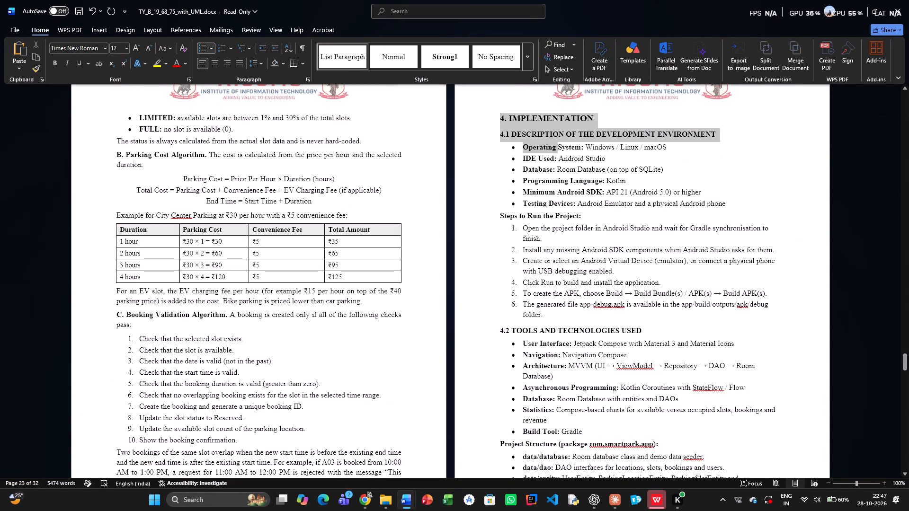
left_click_drag(547, 153, 684, 490)
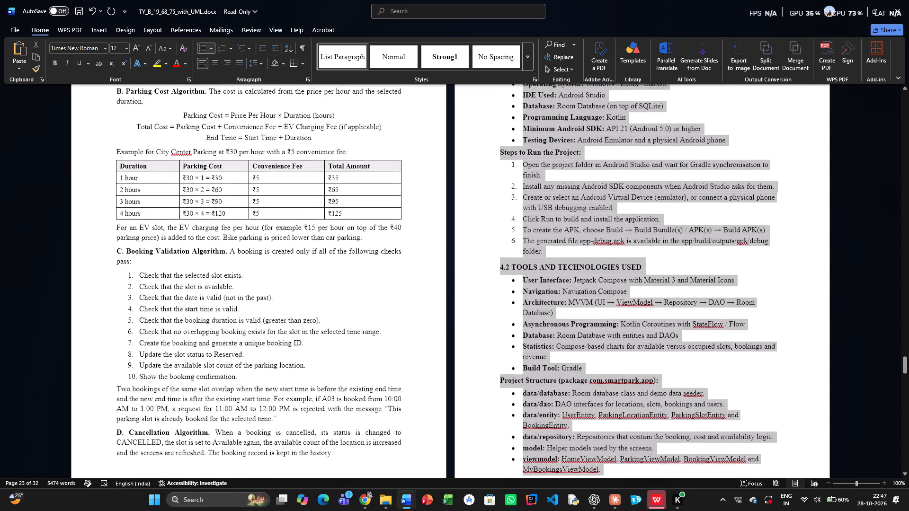
left_click_drag(684, 490, 256, 209)
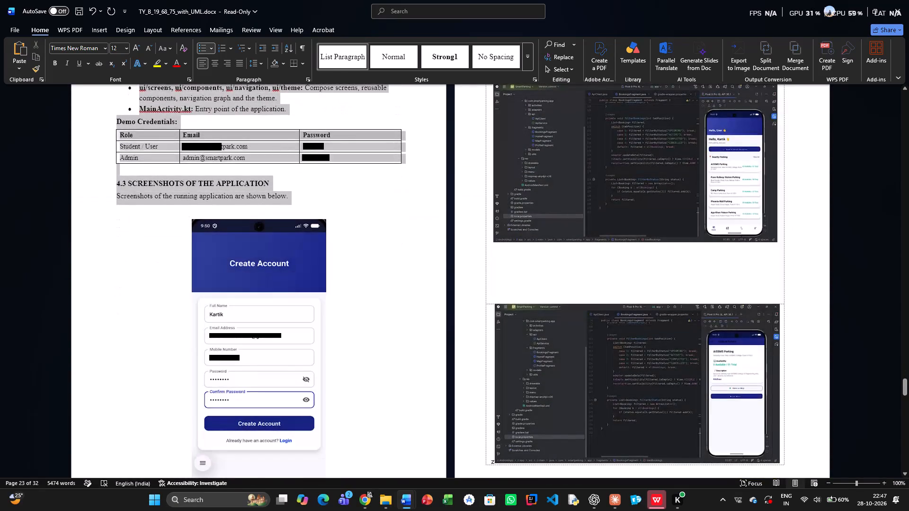
left_click_drag(256, 209, 413, 157)
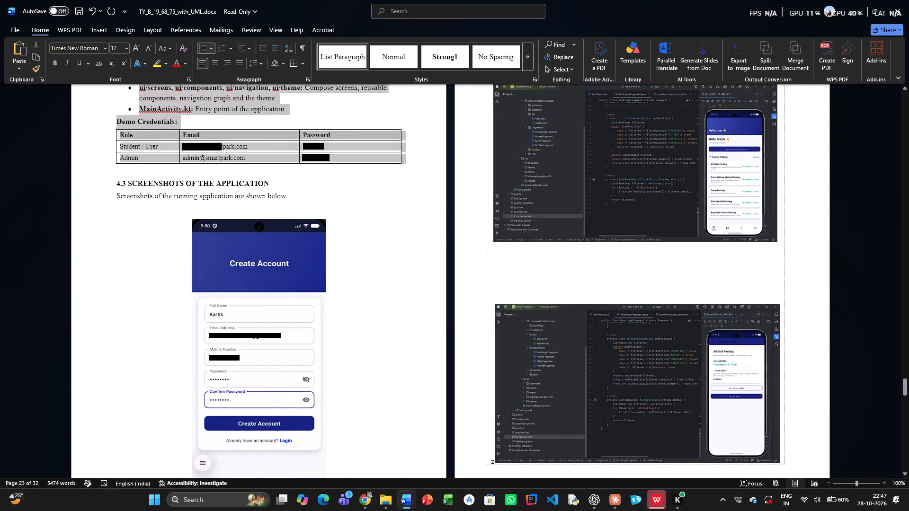
left_click_drag(413, 157, 419, 157)
key("ctrl+c")
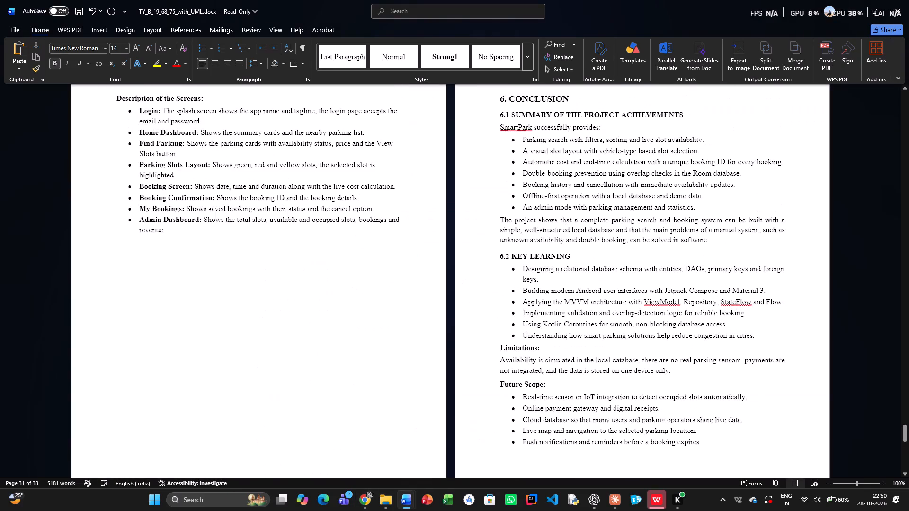
key("ctrl+z")
left_click(490, 152)
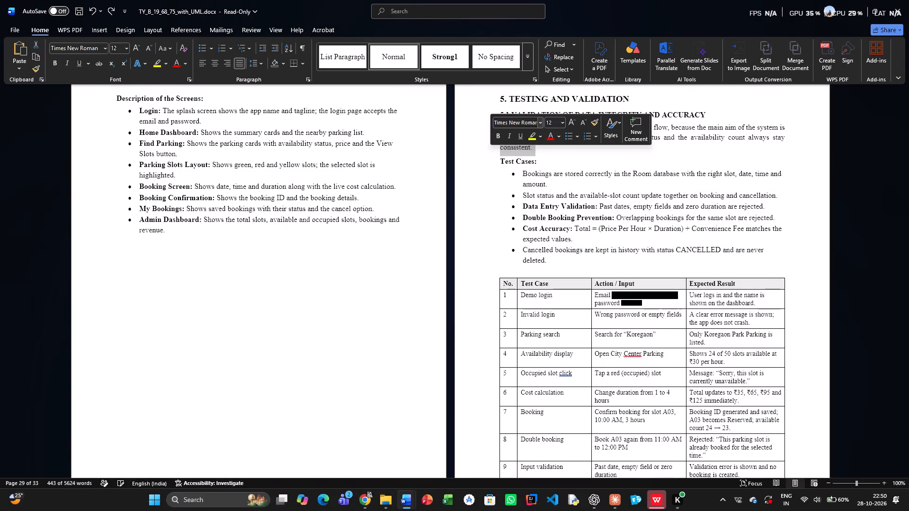
left_click(464, 169)
left_click_drag(500, 126, 569, 328)
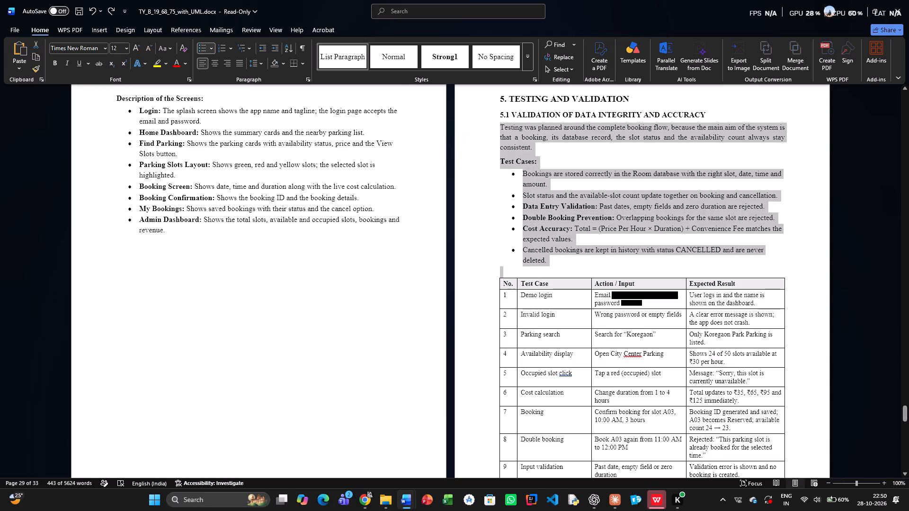
left_click_drag(569, 328, 343, 440)
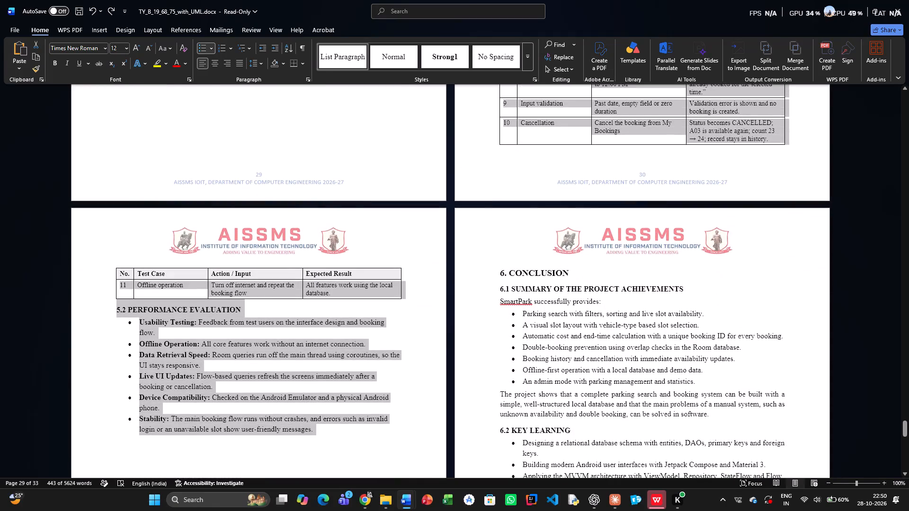
left_click_drag(343, 440, 344, 440)
key("Delete")
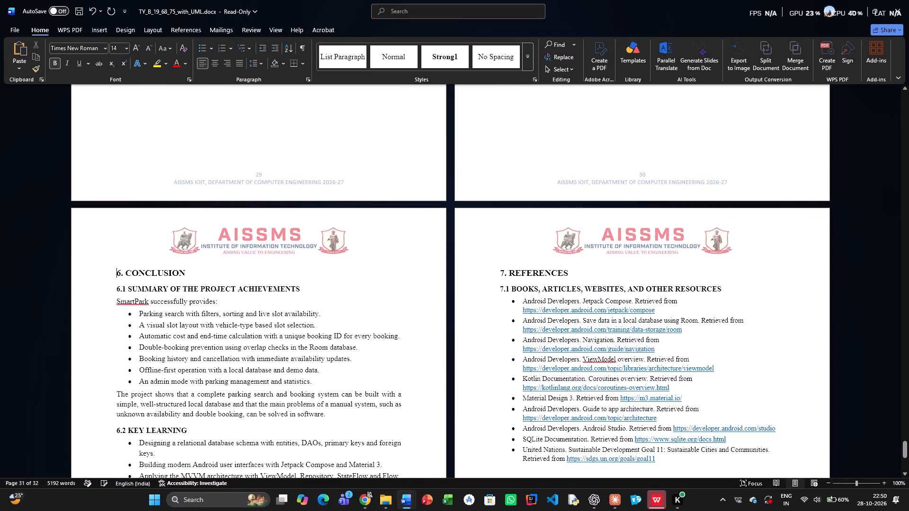
Paste the copied Learvix text on a new line below the 5.1 VALIDATION OF DATA INTEGRITY AND ACCURACY heading, merging formatting.
scroll(486, 320, "left", 1)
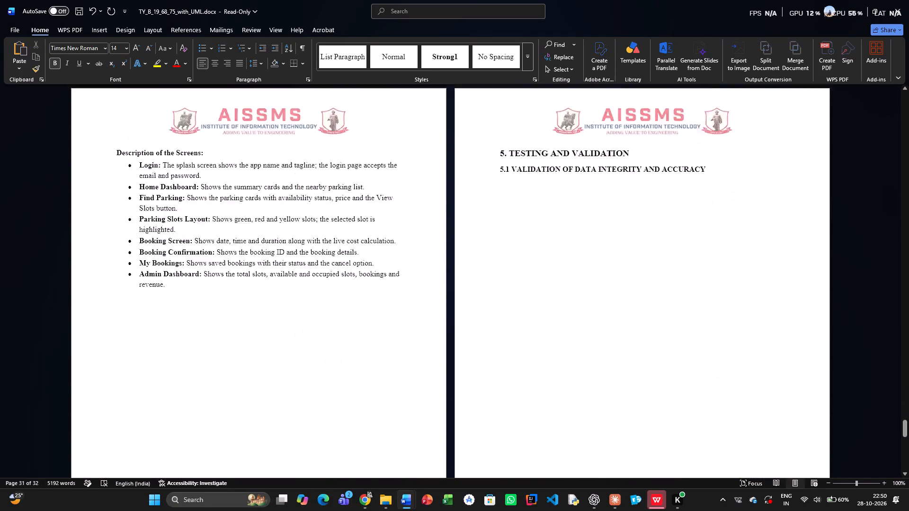
scroll(485, 317, "left", 1)
left_click(508, 255)
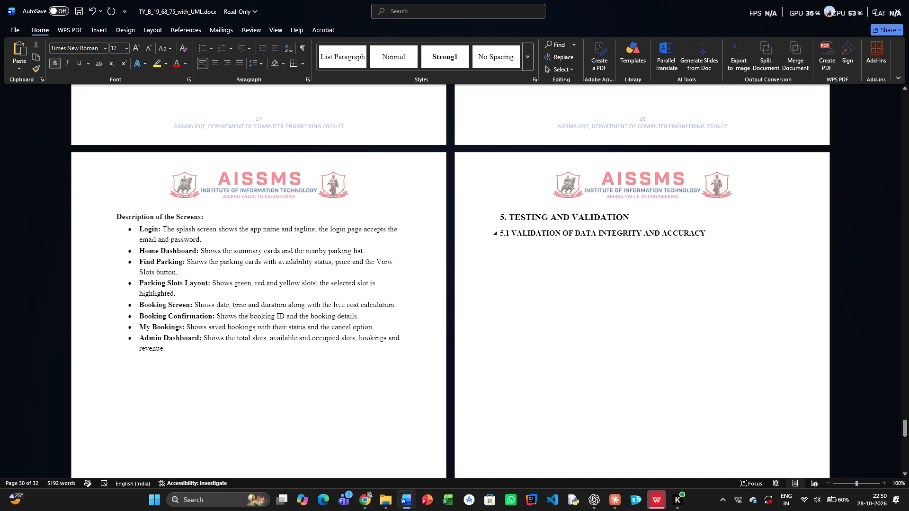
left_click(756, 237)
key("Return")
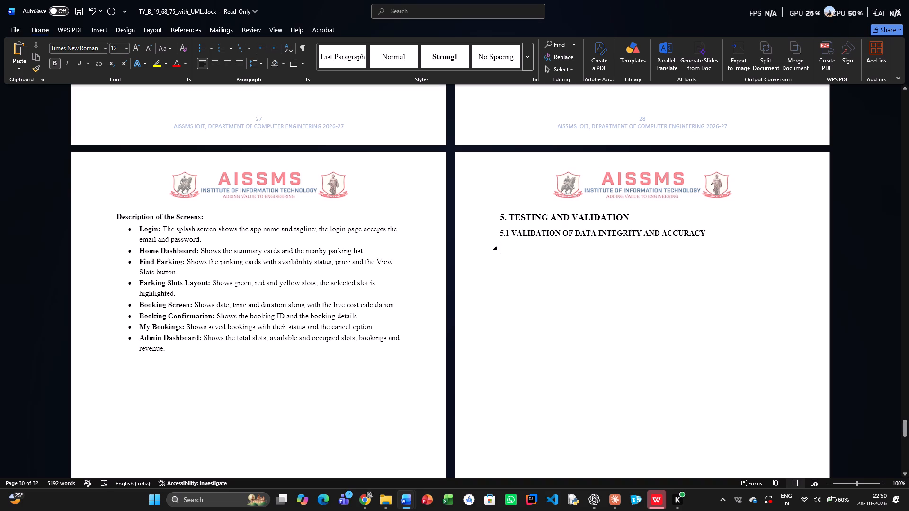
right_click(505, 249)
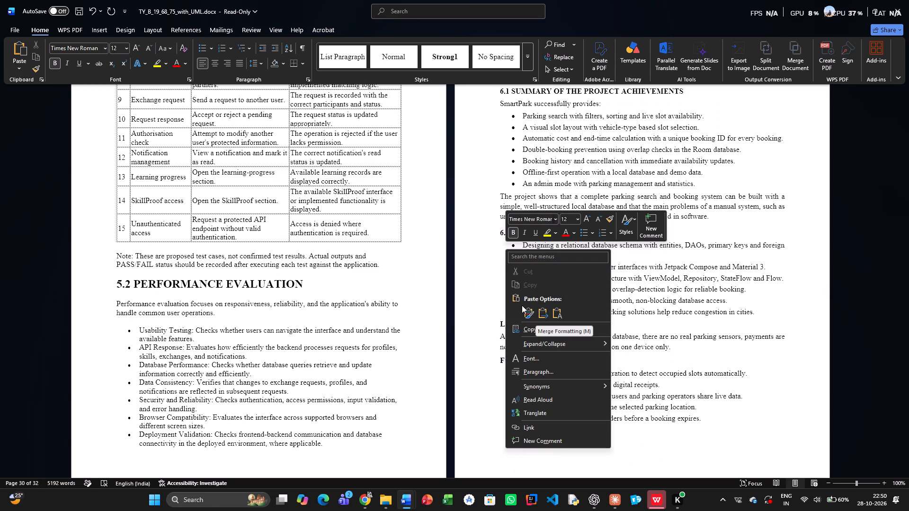
left_click(526, 307)
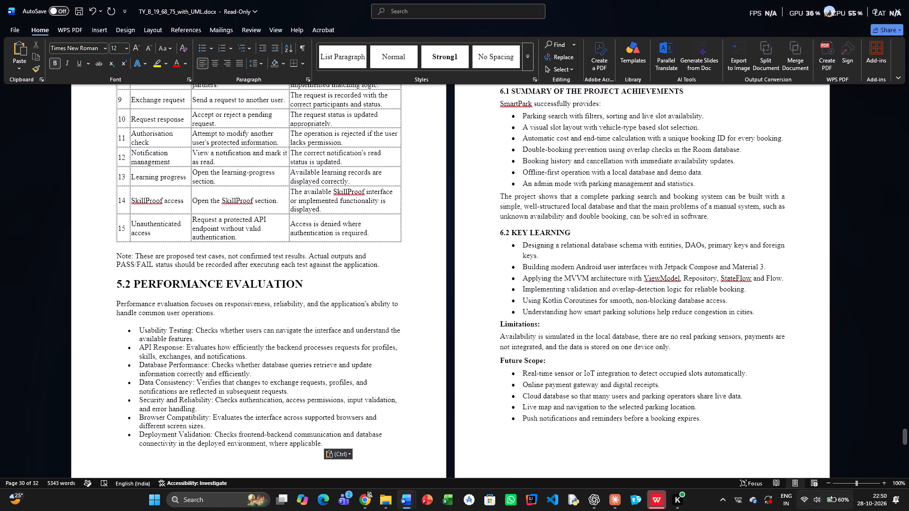
Review the report from chapter 1 through the conclusion for sections, diagrams and screenshots that still contain SmartPark content.
left_click(905, 432)
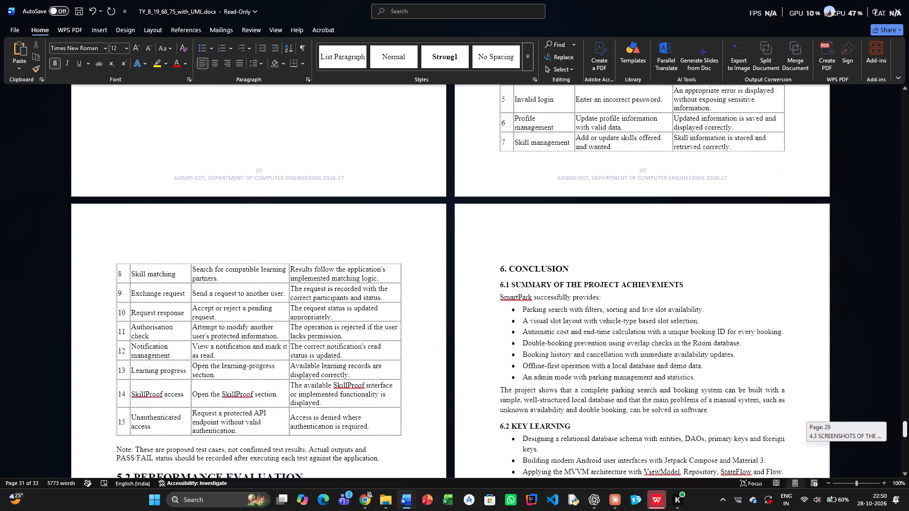
left_click_drag(905, 438, 902, 415)
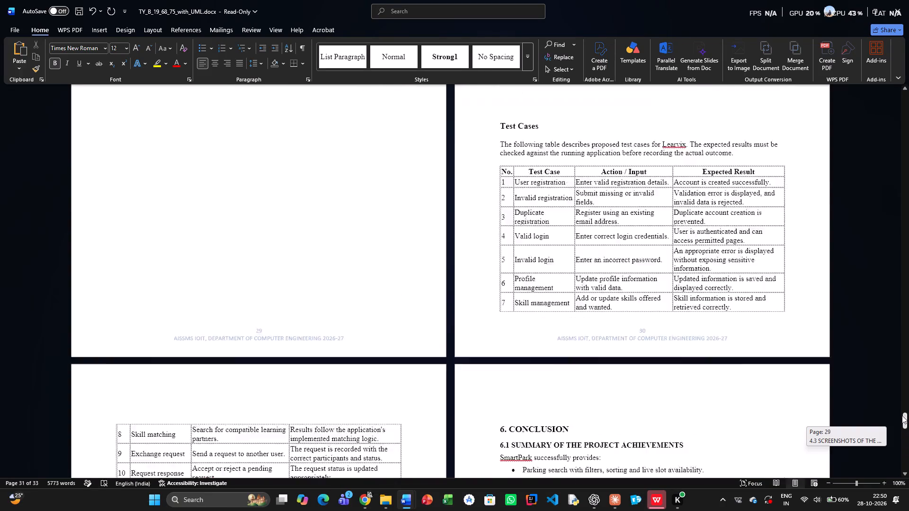
left_click_drag(902, 415, 907, 210)
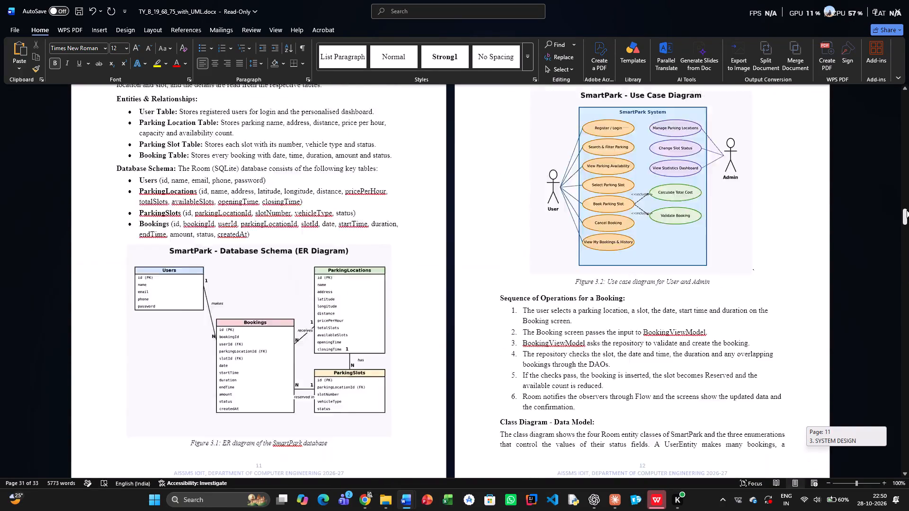
left_click_drag(907, 210, 908, 169)
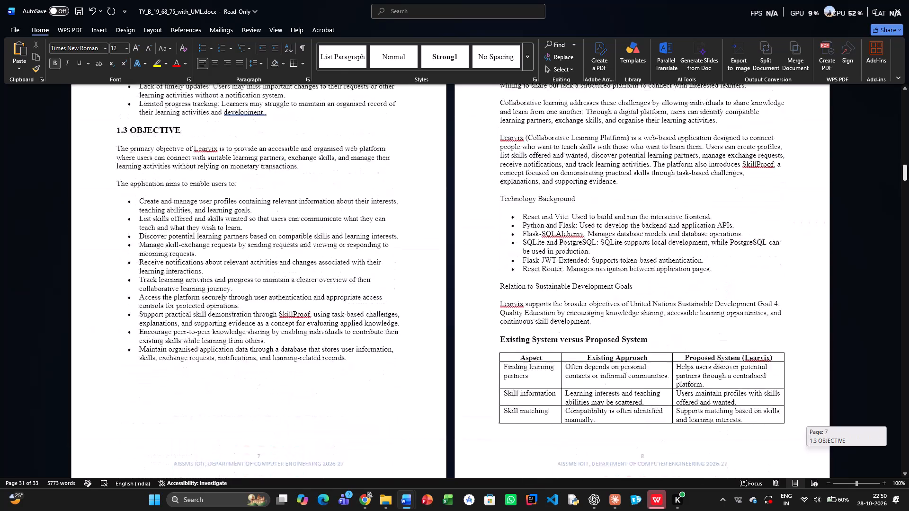
left_click_drag(908, 169, 908, 203)
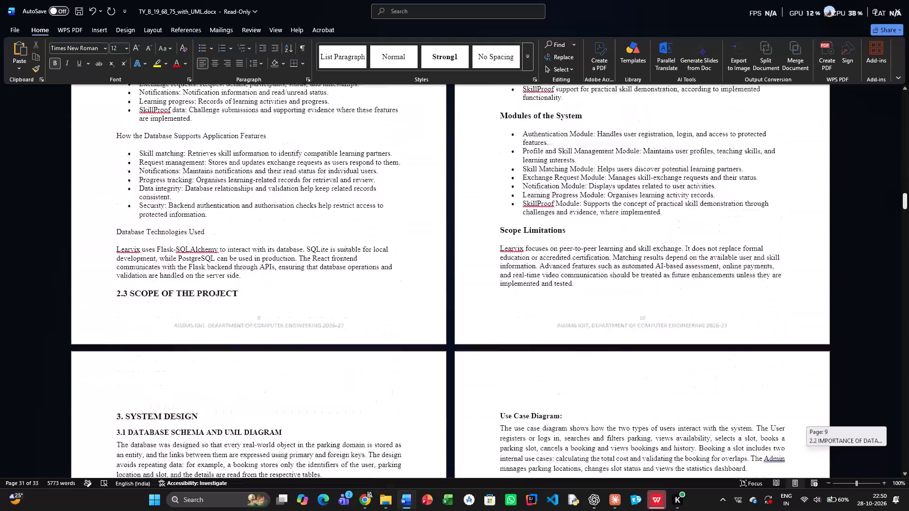
left_click_drag(908, 203, 908, 206)
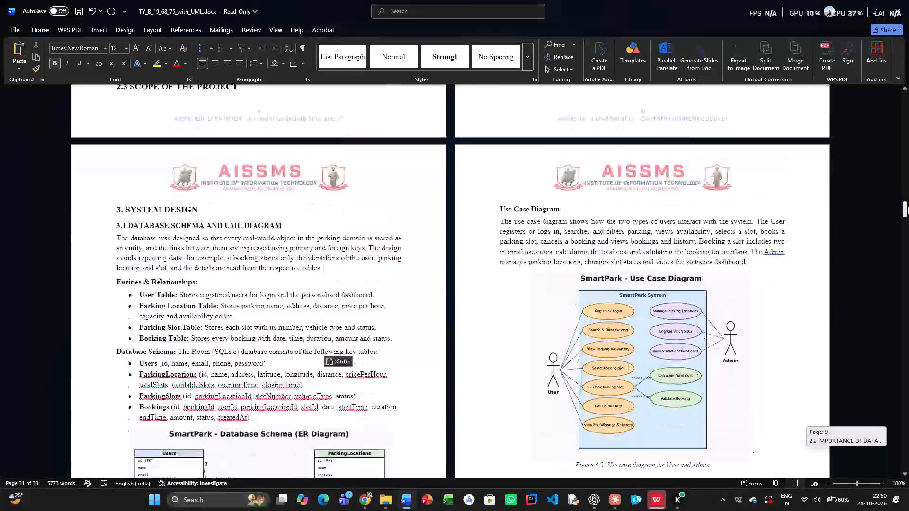
left_click_drag(908, 206, 908, 208)
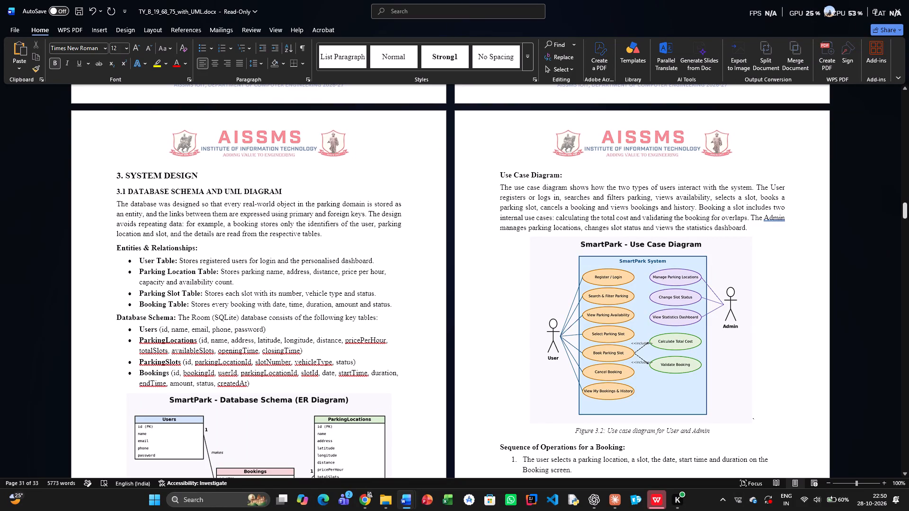
left_click_drag(905, 208, 905, 209)
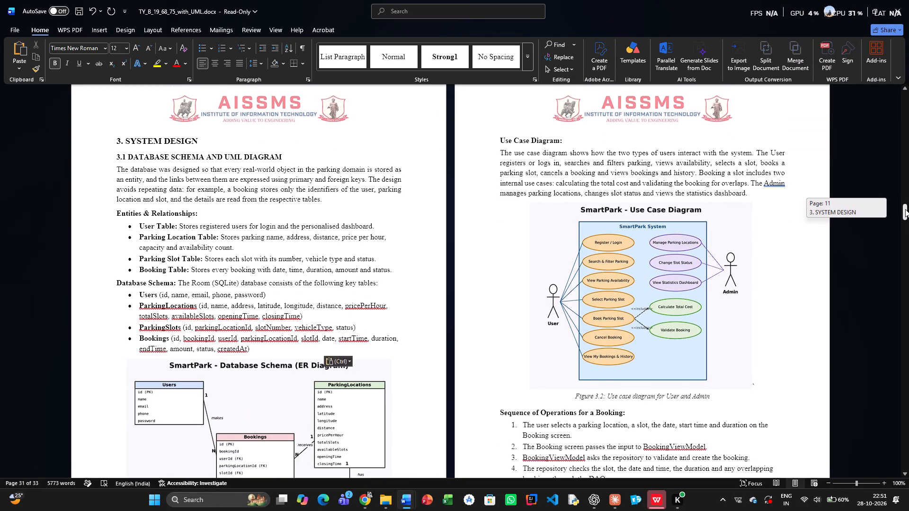
left_click_drag(905, 209, 908, 329)
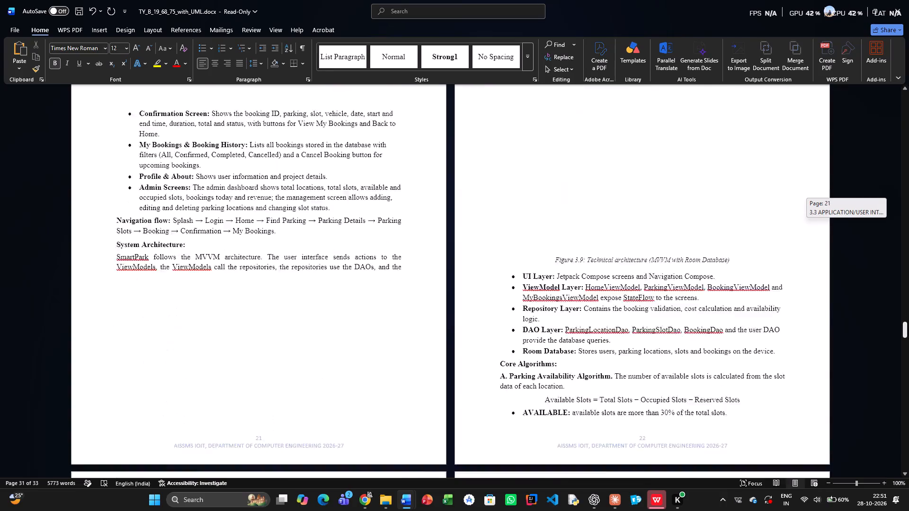
left_click_drag(908, 329, 908, 383)
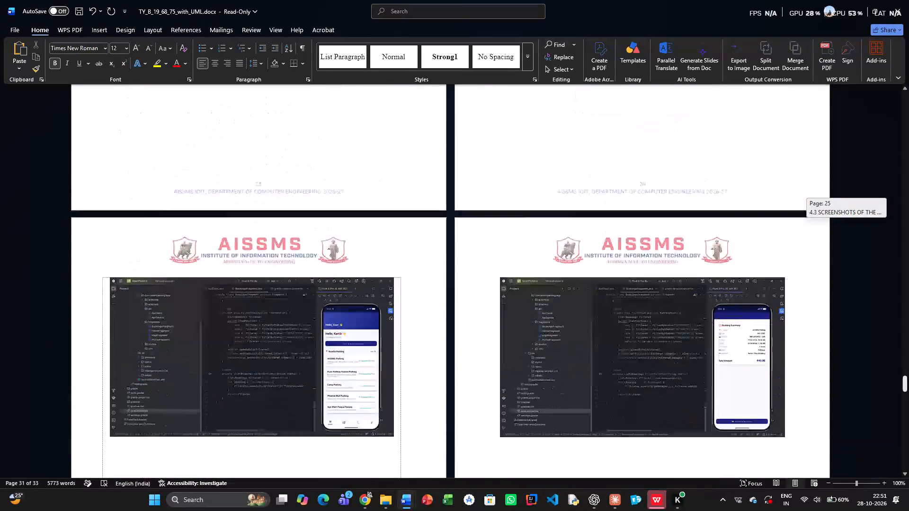
left_click_drag(908, 383, 907, 183)
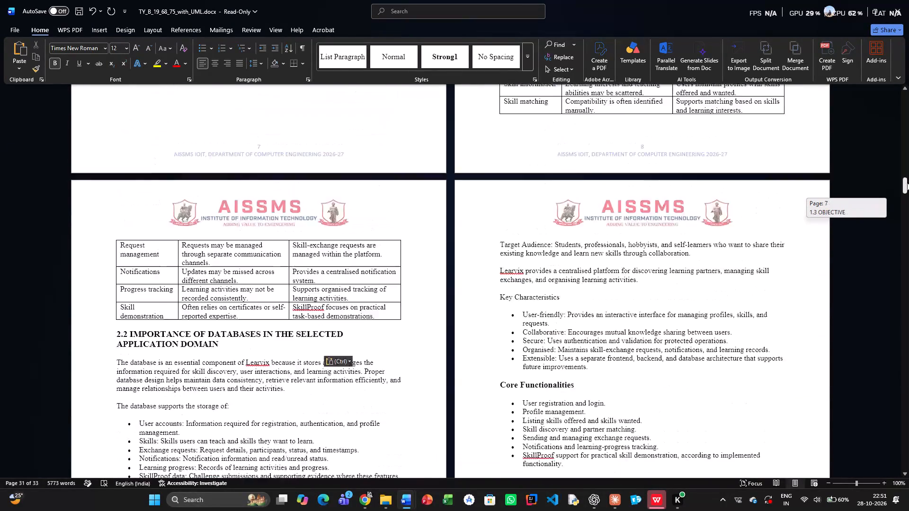
left_click_drag(907, 183, 908, 153)
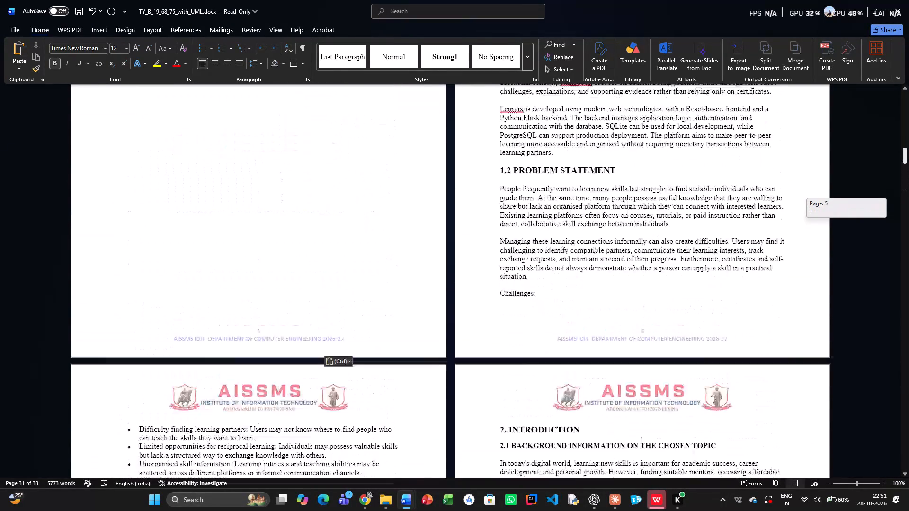
left_click_drag(908, 153, 908, 180)
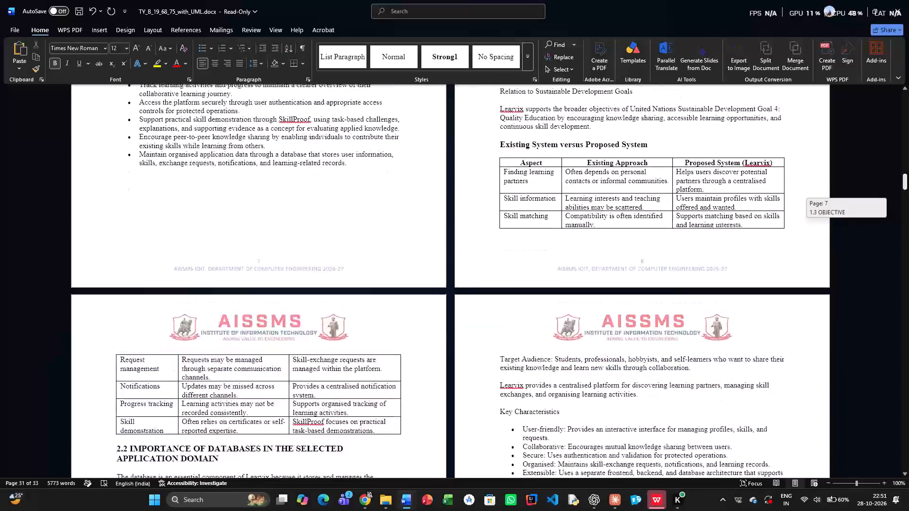
left_click_drag(908, 180, 908, 209)
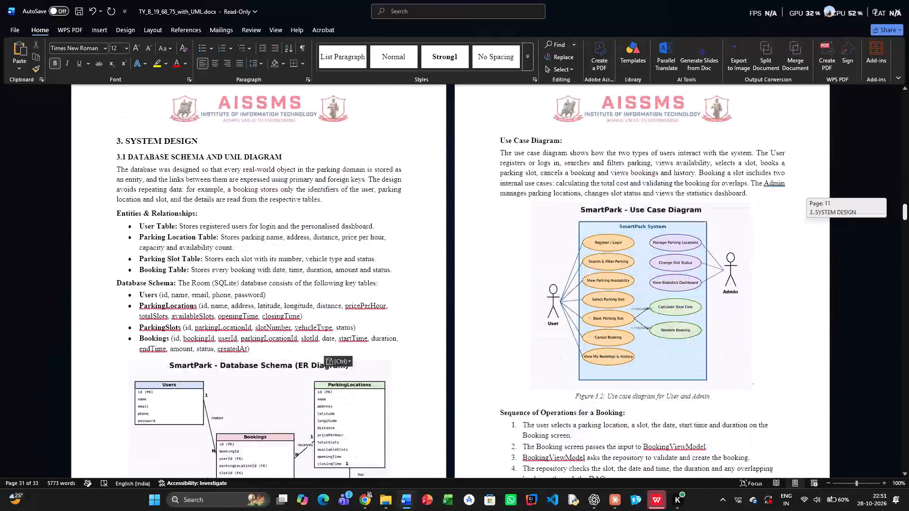
left_click_drag(908, 209, 908, 194)
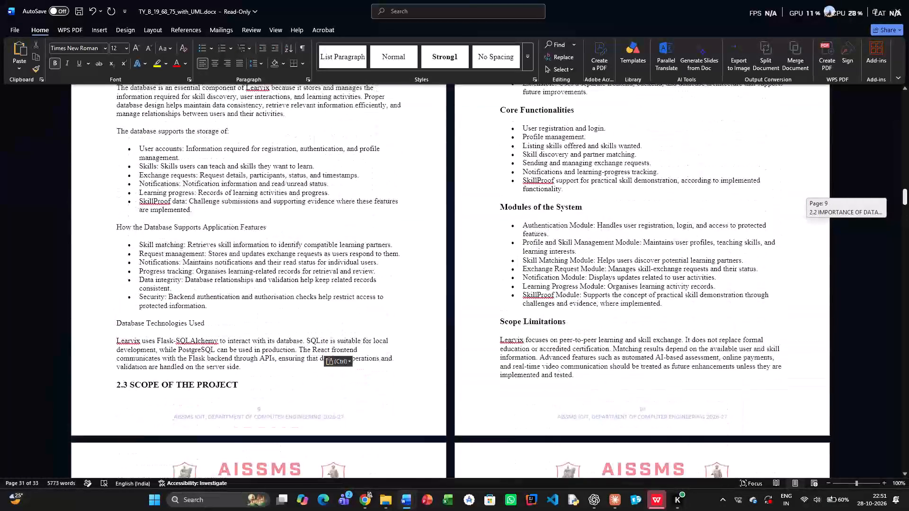
left_click_drag(908, 194, 908, 231)
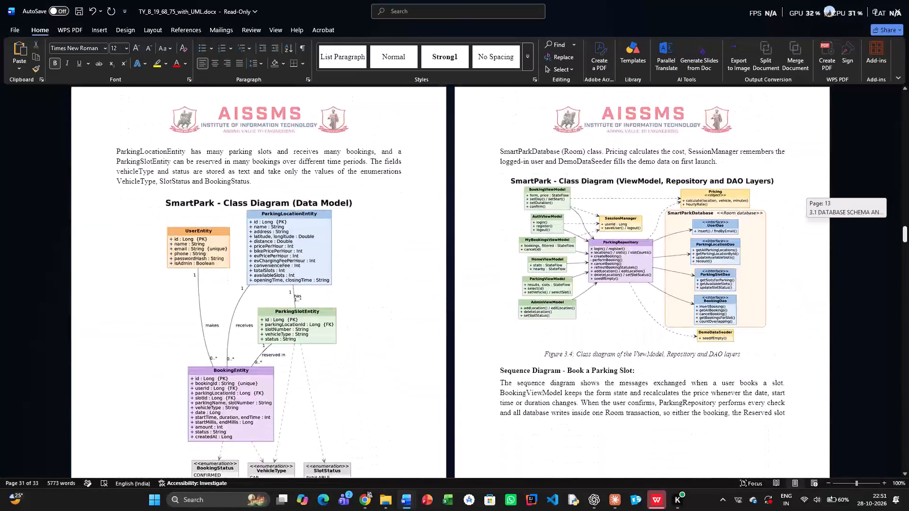
left_click_drag(908, 231, 906, 377)
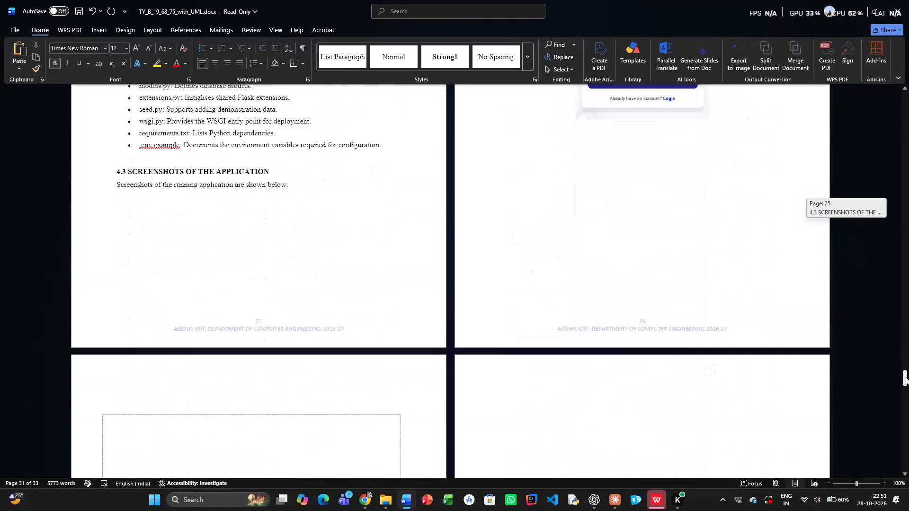
left_click_drag(906, 377, 907, 383)
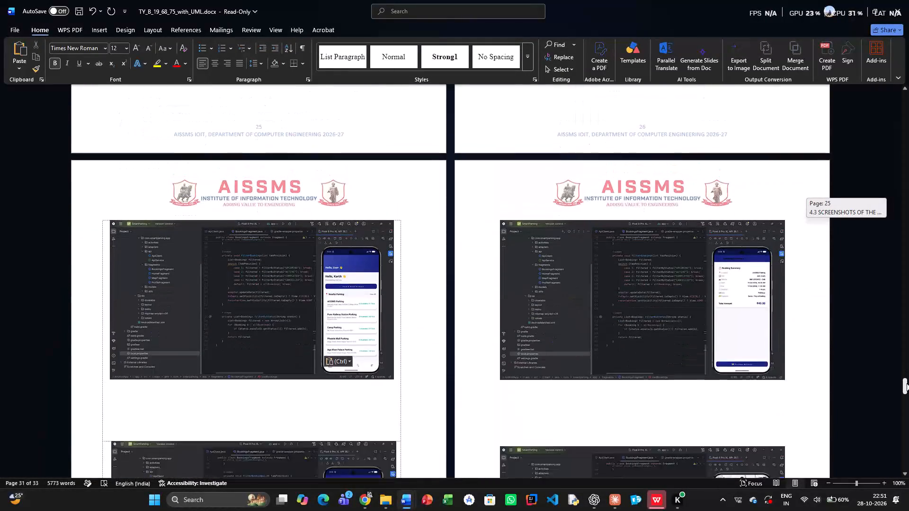
left_click_drag(907, 383, 907, 394)
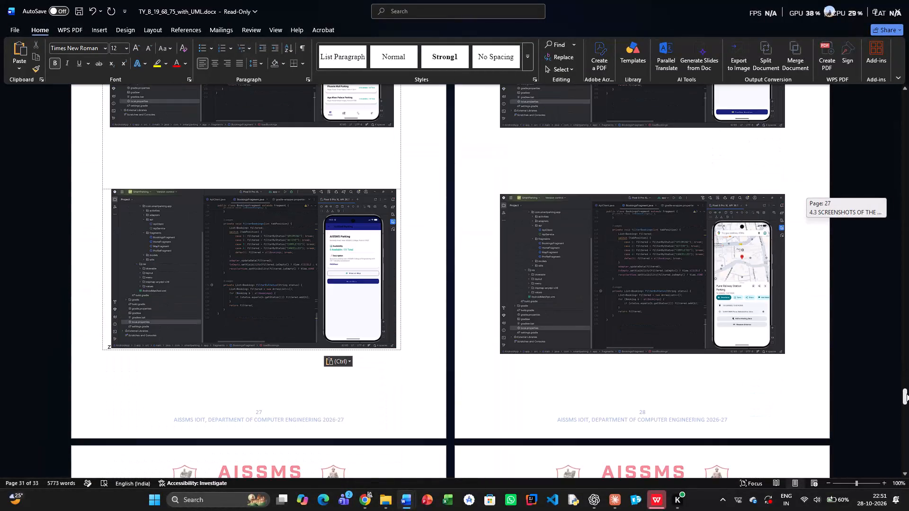
left_click_drag(907, 394, 905, 409)
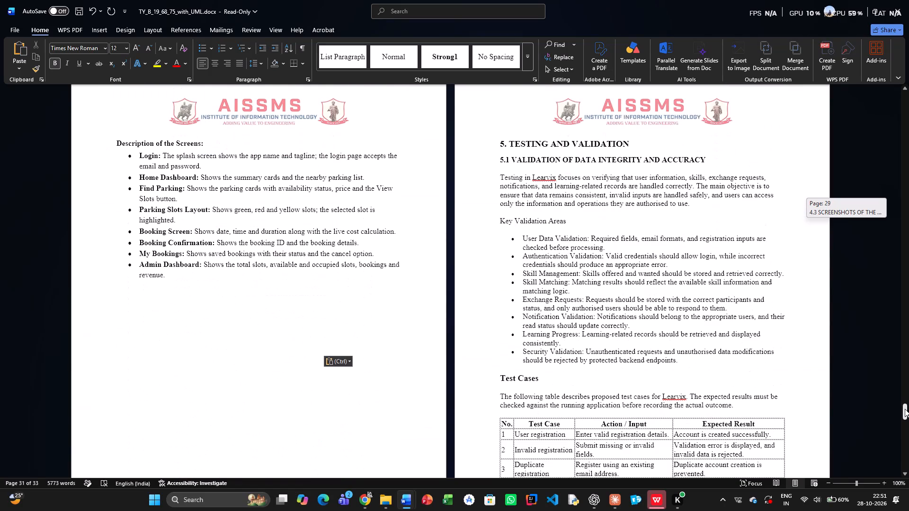
left_click_drag(905, 409, 908, 432)
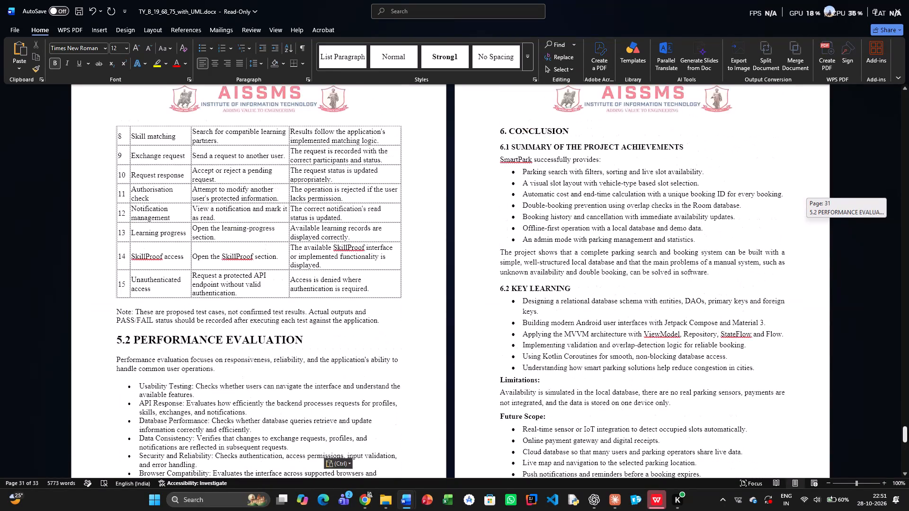
Apply the plain table style with solid black gridlines to the entire Test Cases table in chapter 5.
left_click_drag(908, 432, 907, 413)
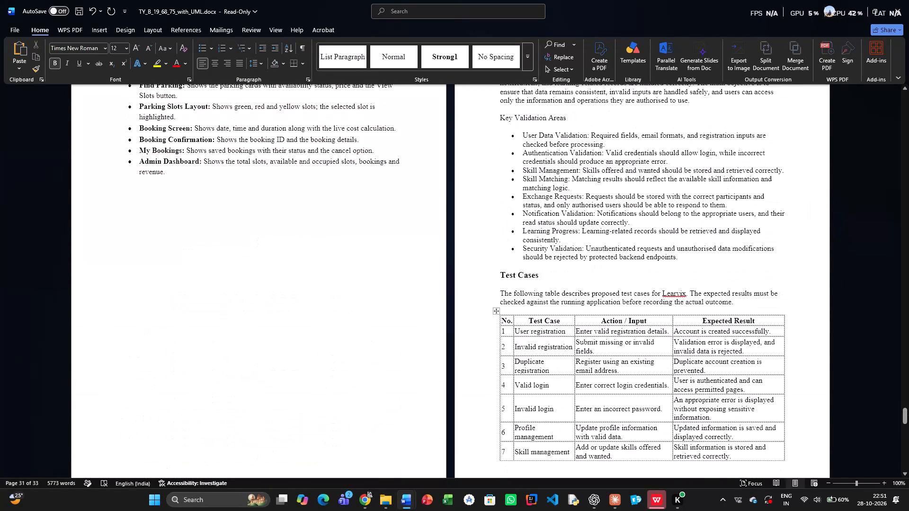
left_click(498, 311)
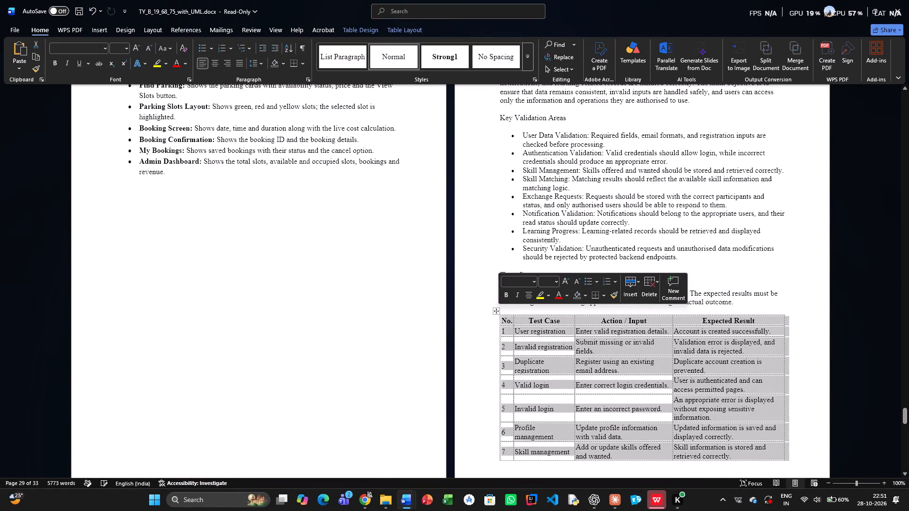
right_click(497, 311)
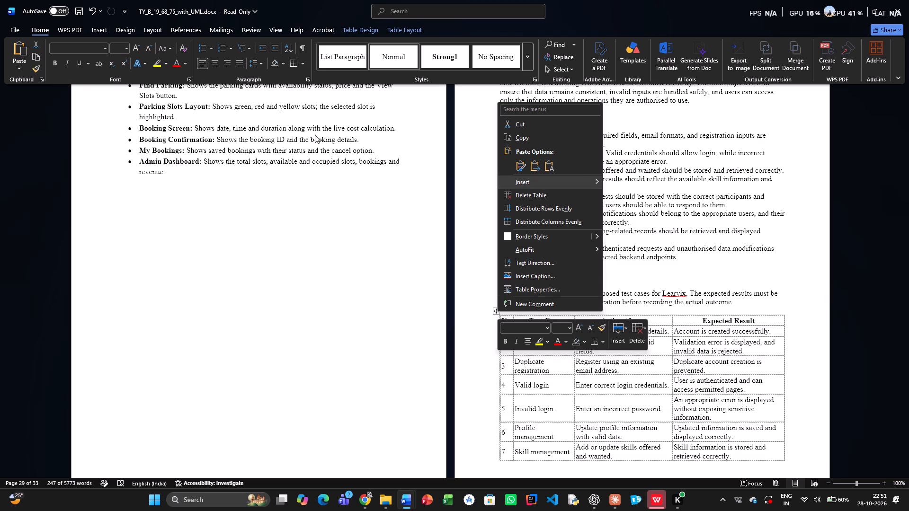
left_click(371, 30)
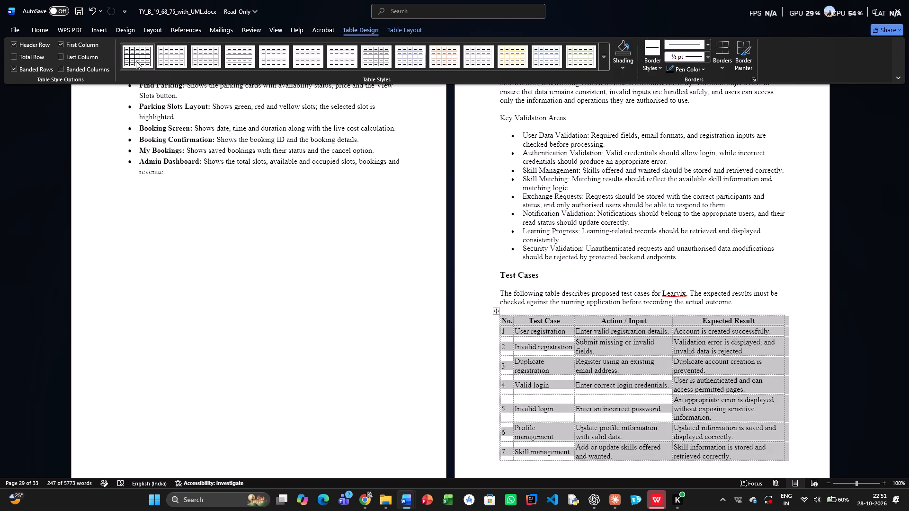
left_click(136, 61)
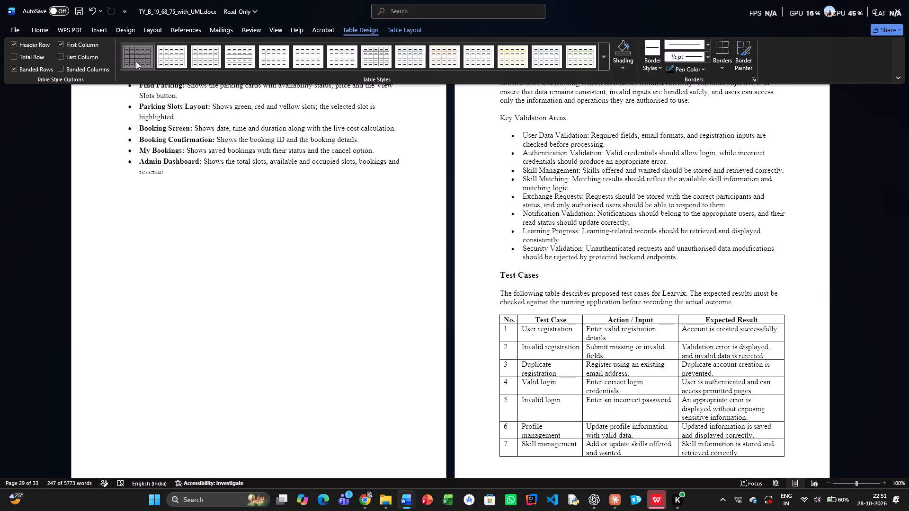
Review the report from the cover page and index through chapter 3 for page layout and remaining SmartPark content.
scroll(429, 235, "up", 16)
scroll(417, 220, "up", 5)
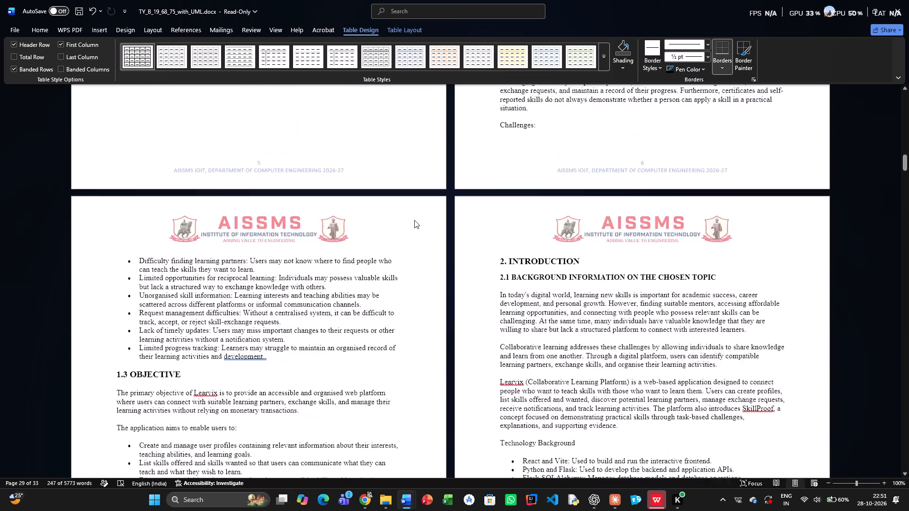
scroll(411, 220, "up", 5)
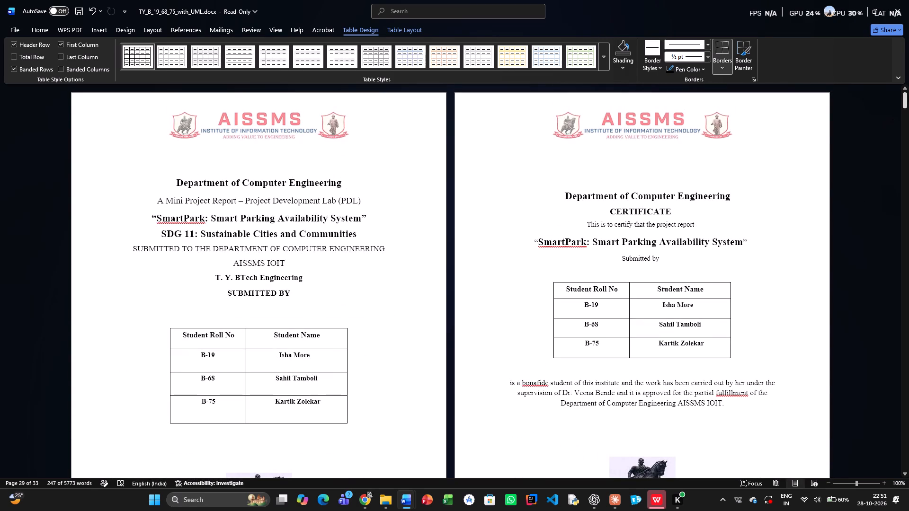
left_click_drag(905, 97, 905, 89)
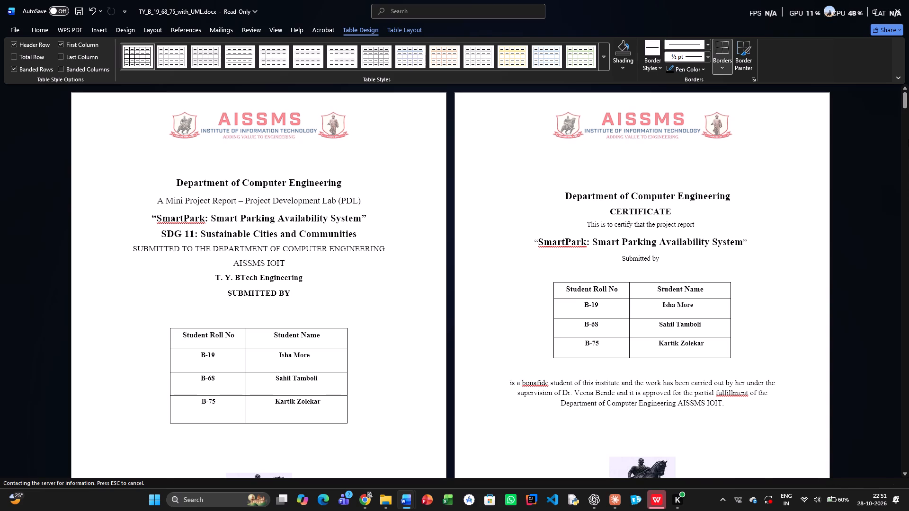
left_click_drag(906, 103, 906, 110)
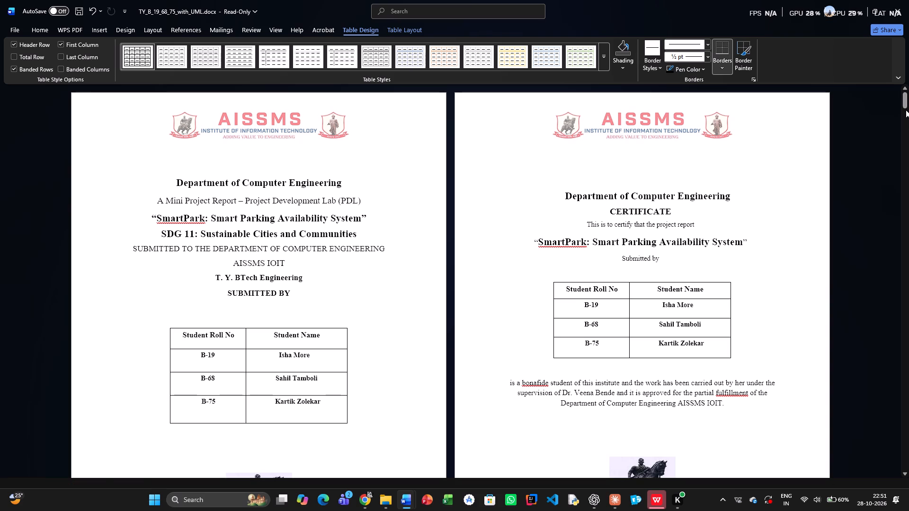
left_click_drag(906, 110, 906, 111)
left_click_drag(905, 102, 905, 112)
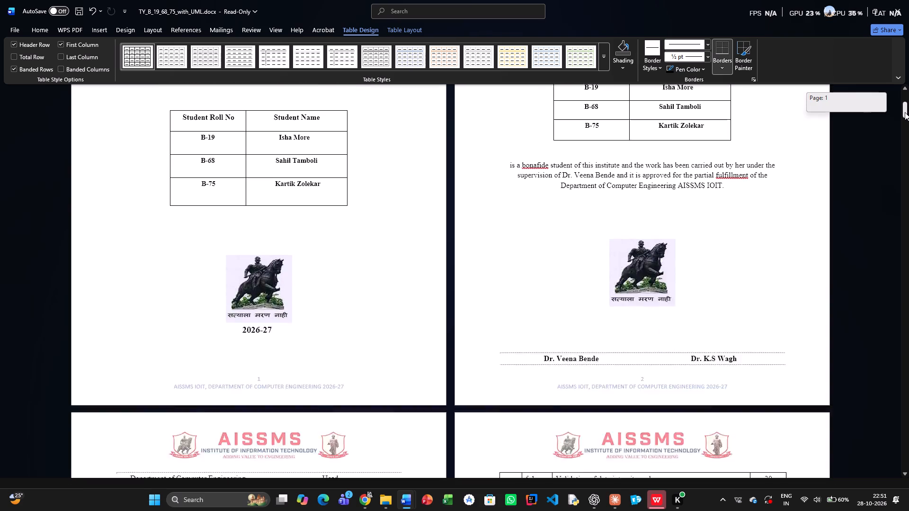
left_click_drag(905, 112, 908, 170)
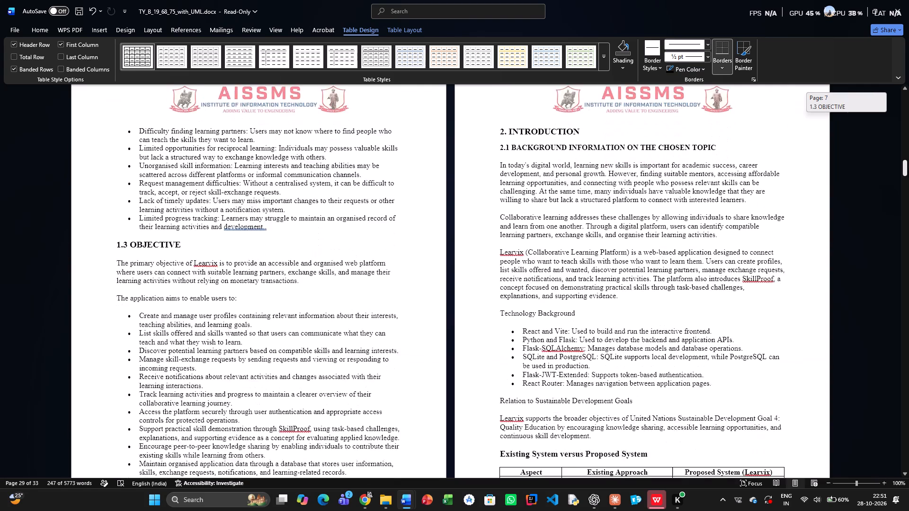
left_click_drag(908, 170, 908, 93)
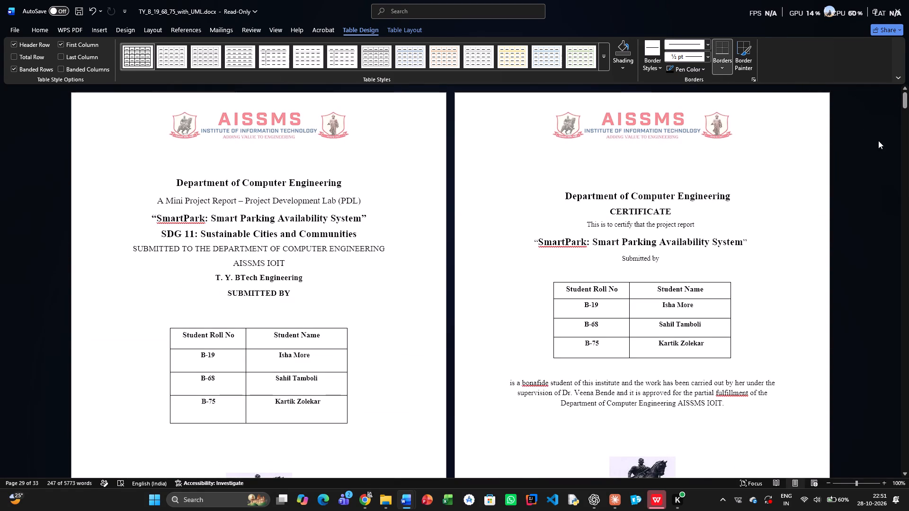
left_click_drag(906, 96, 907, 159)
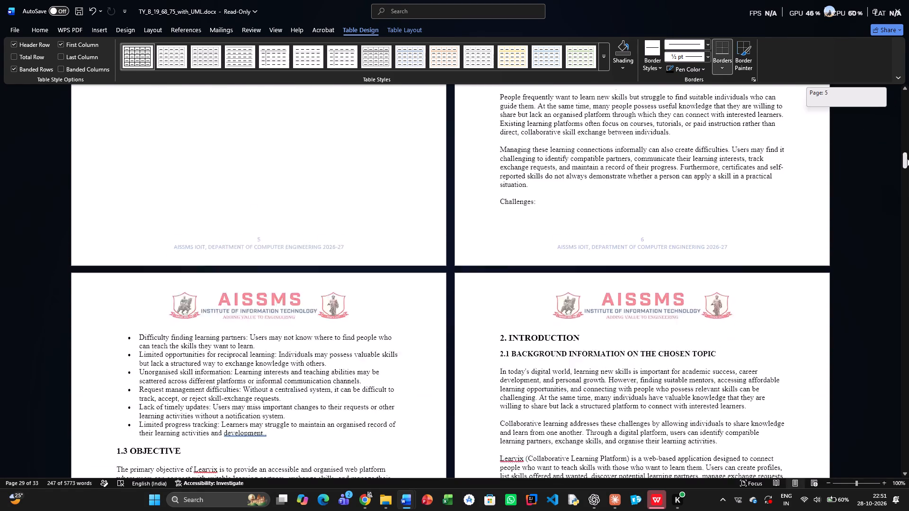
left_click_drag(907, 159, 908, 193)
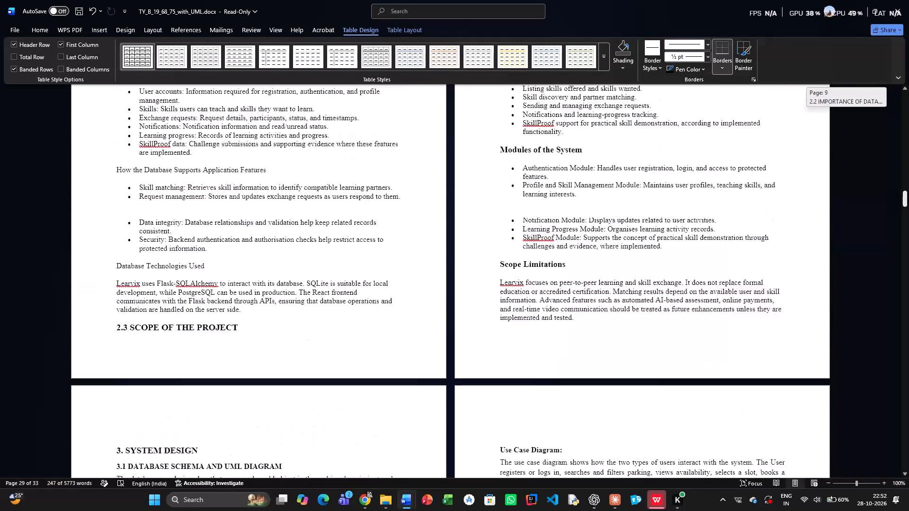
left_click_drag(908, 193, 908, 209)
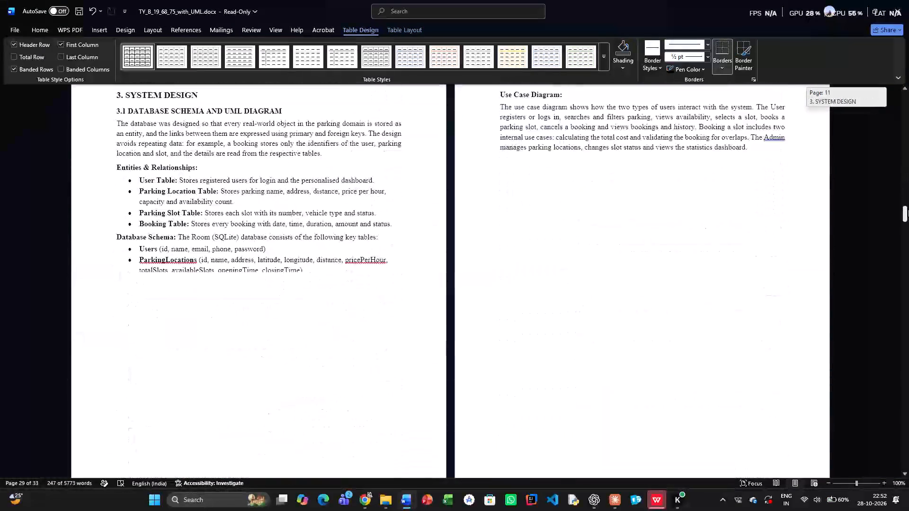
left_click_drag(908, 209, 908, 258)
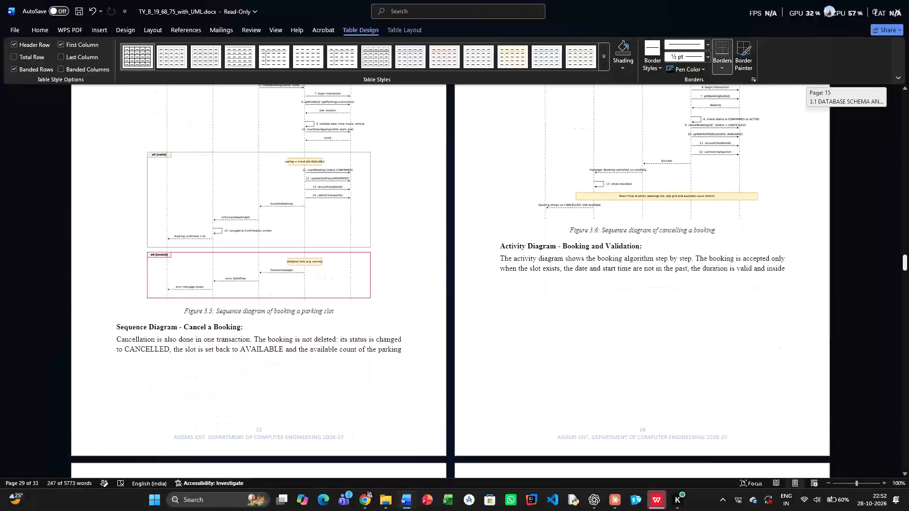
left_click_drag(908, 258, 908, 97)
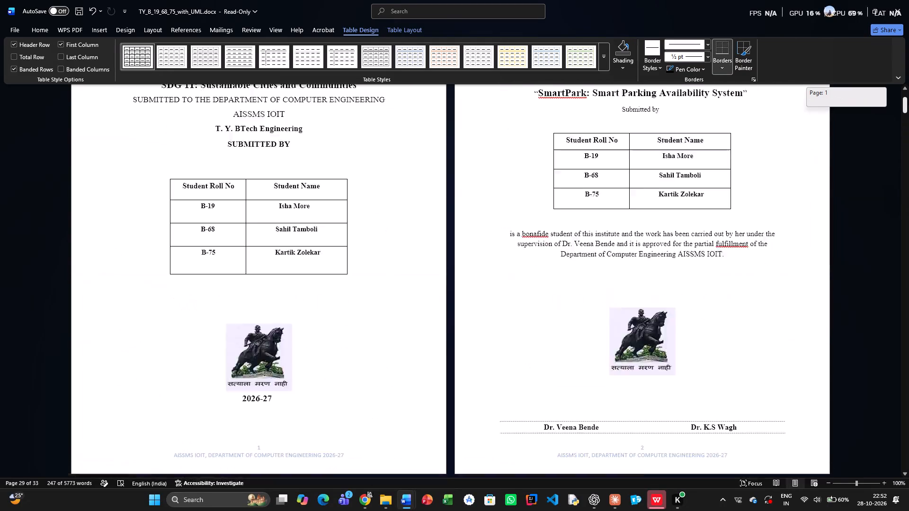
left_click_drag(908, 97, 908, 145)
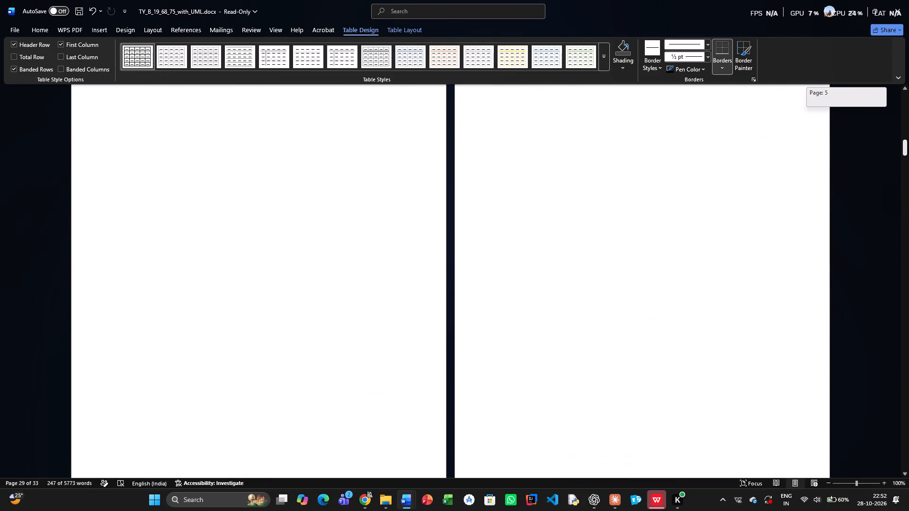
left_click_drag(908, 145, 901, 348)
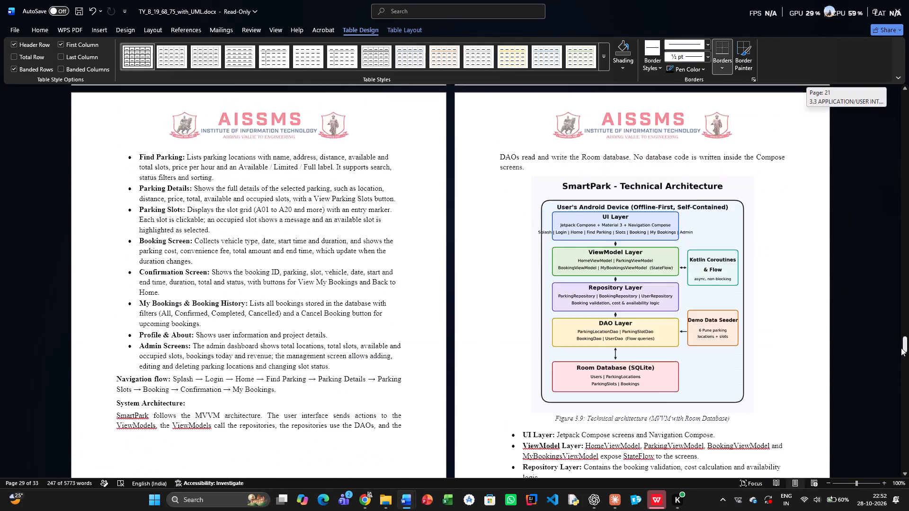
left_click_drag(901, 348, 906, 244)
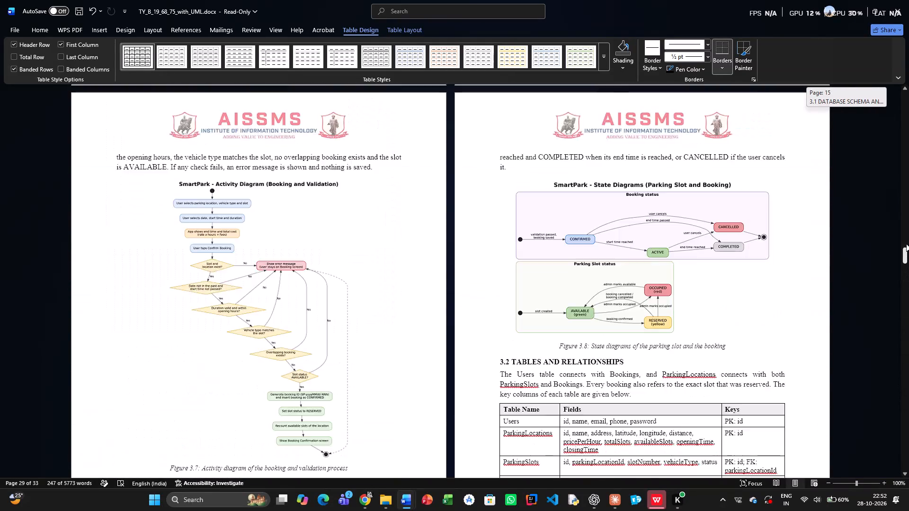
left_click_drag(906, 244, 907, 224)
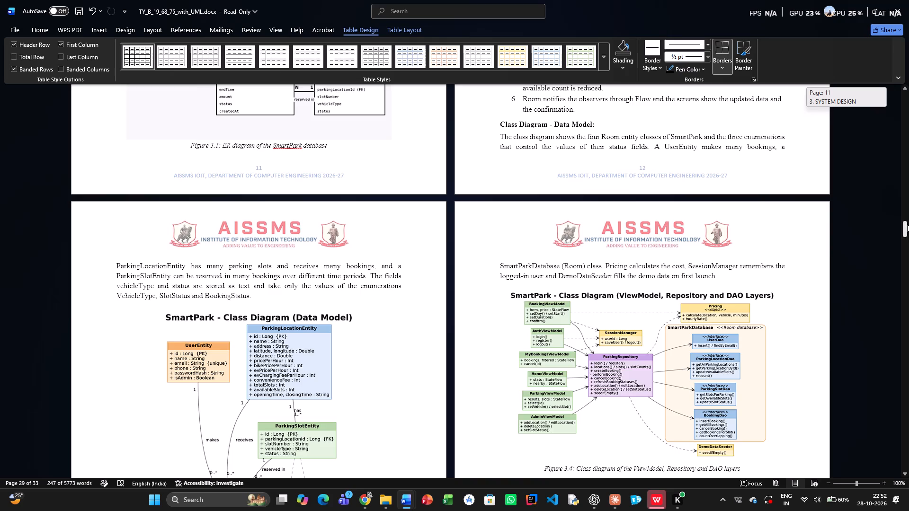
left_click_drag(907, 224, 908, 155)
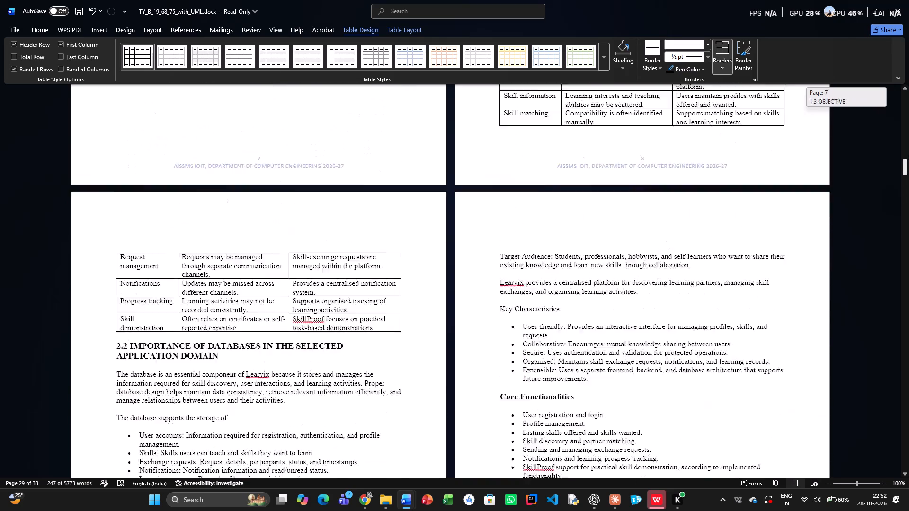
left_click_drag(908, 155, 908, 79)
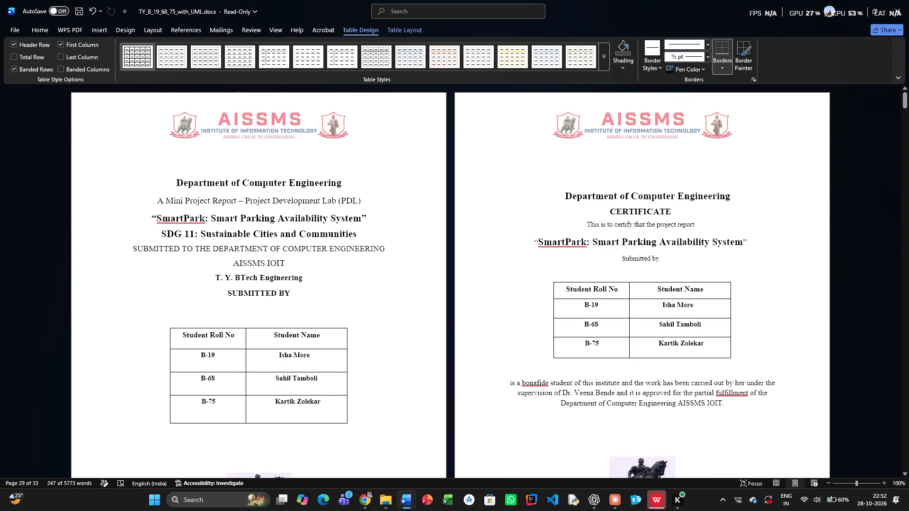
left_click_drag(904, 100, 904, 107)
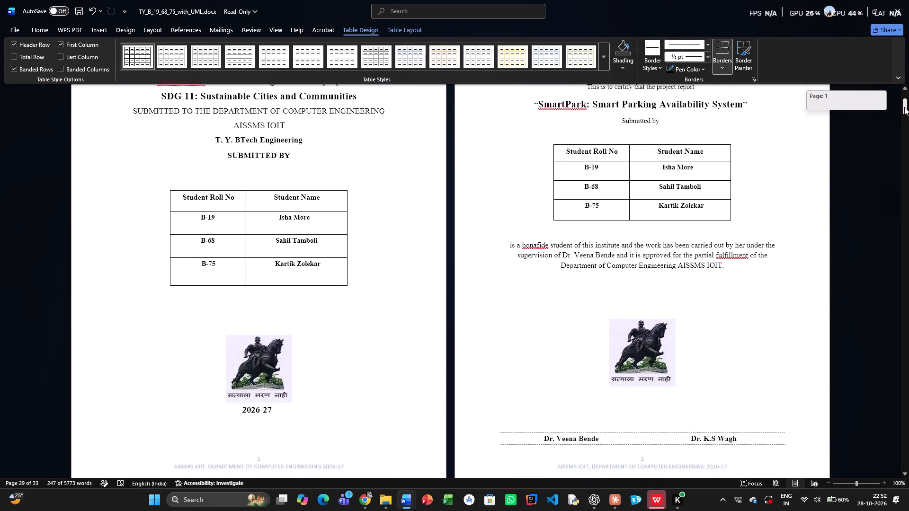
left_click_drag(904, 107, 908, 128)
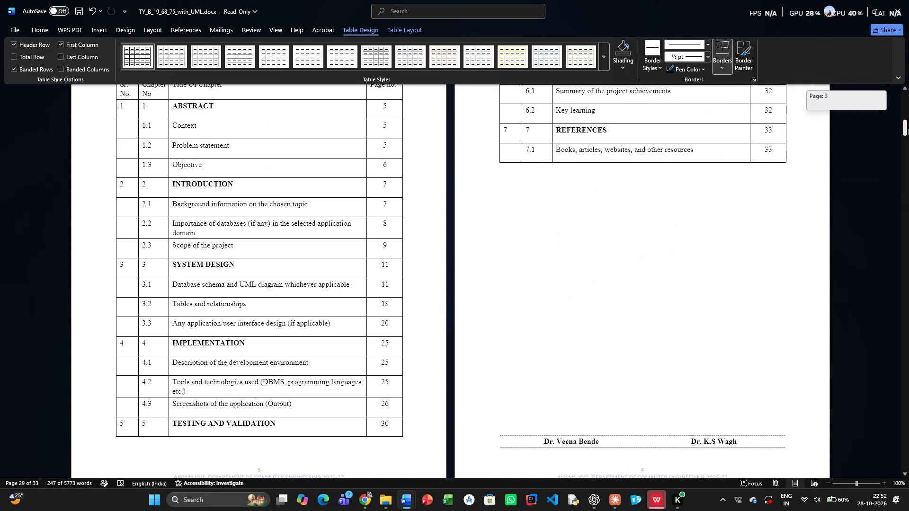
left_click_drag(908, 128, 908, 91)
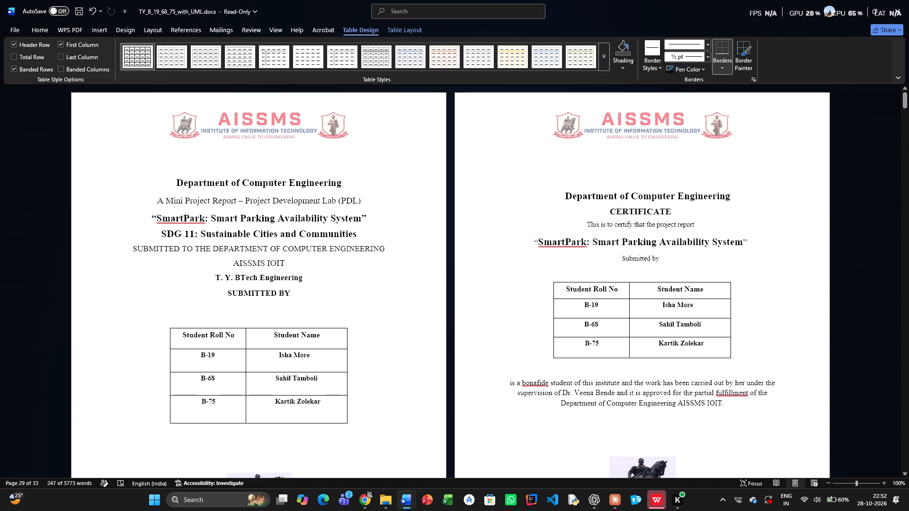
Delete three blank lines above the signature block after the index so the whole block fits on page 4.
left_click_drag(904, 96, 904, 103)
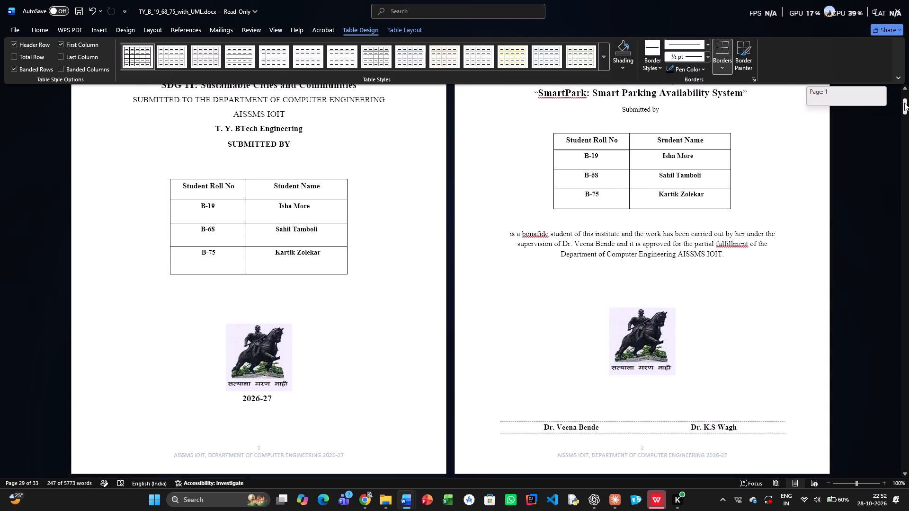
left_click_drag(904, 103, 908, 136)
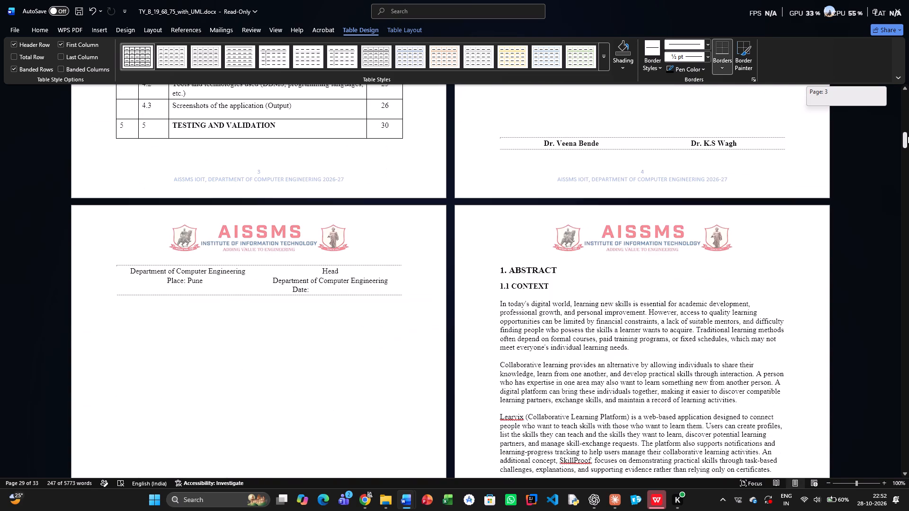
left_click_drag(908, 136, 908, 132)
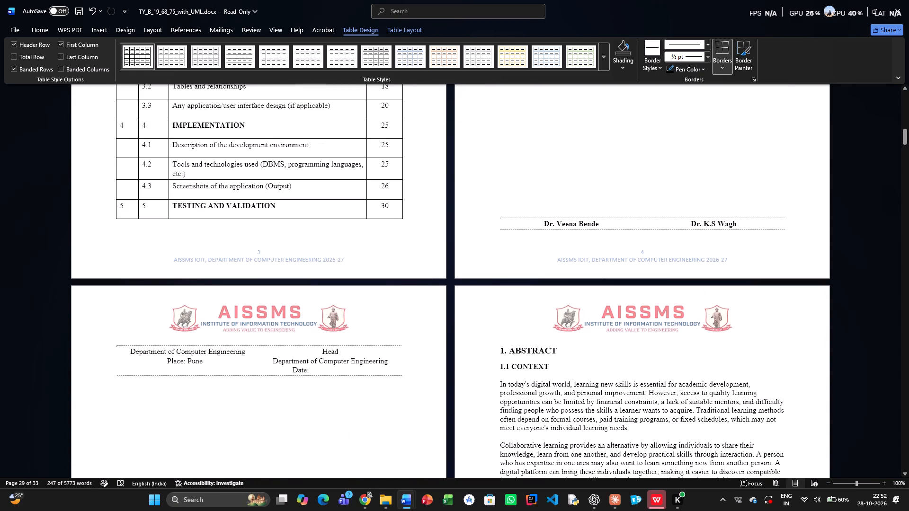
left_click(576, 185)
key("BackSpace")
key("BackSpace")
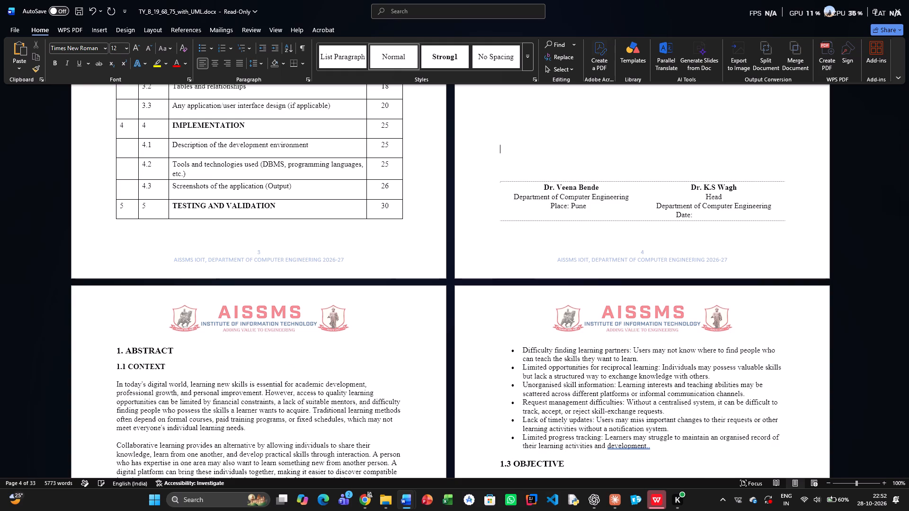
key("BackSpace")
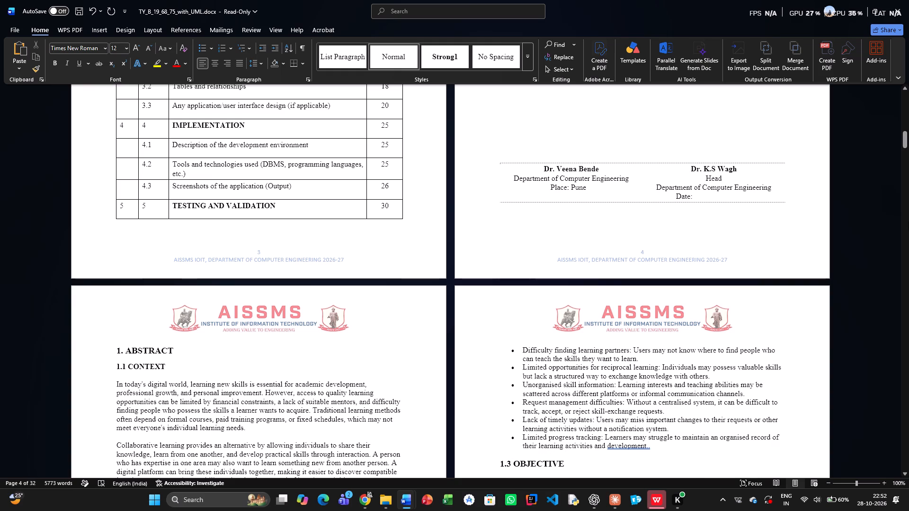
Delete two blank lines above the Department of Computer Engineering heading on the certificate page.
left_click_drag(905, 139, 905, 131)
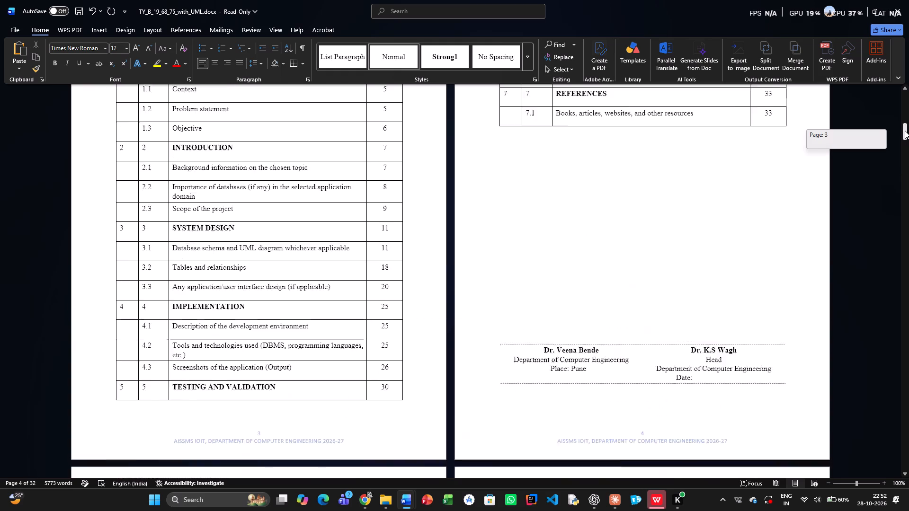
left_click_drag(905, 131, 906, 138)
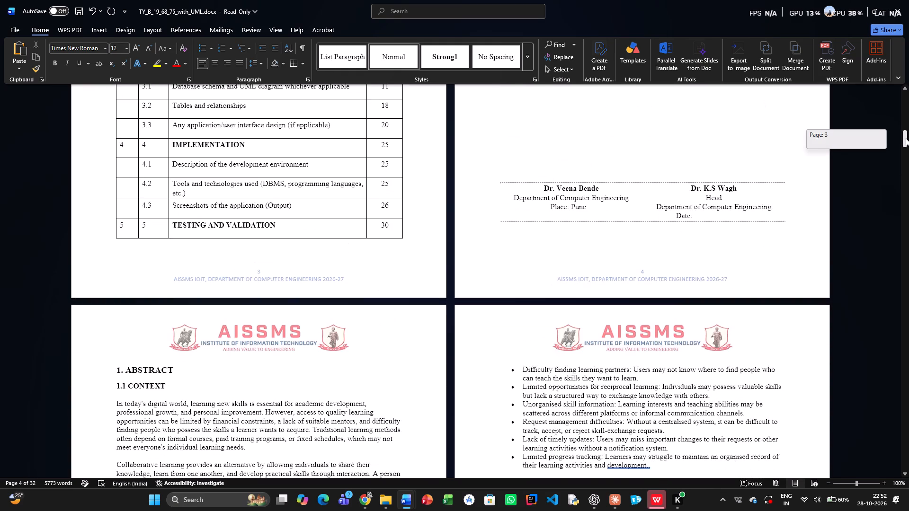
left_click_drag(906, 138, 908, 92)
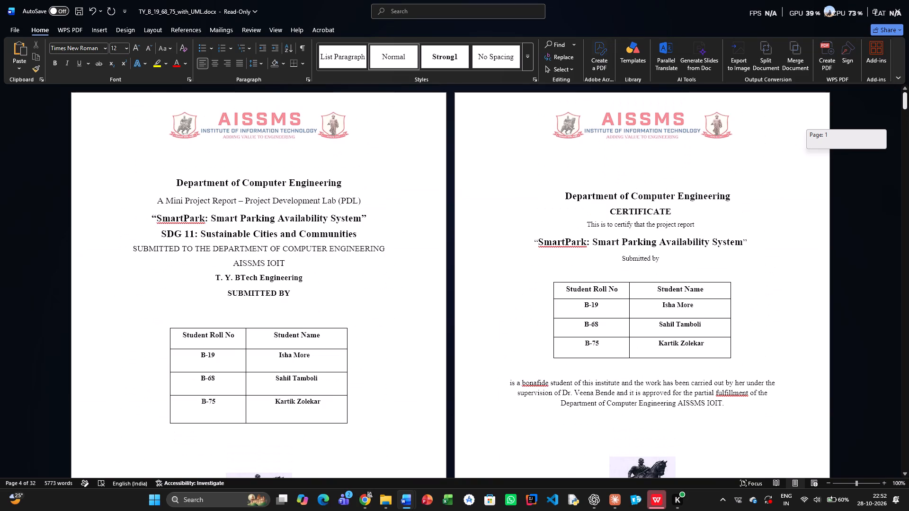
left_click_drag(908, 92, 908, 92)
left_click(606, 183)
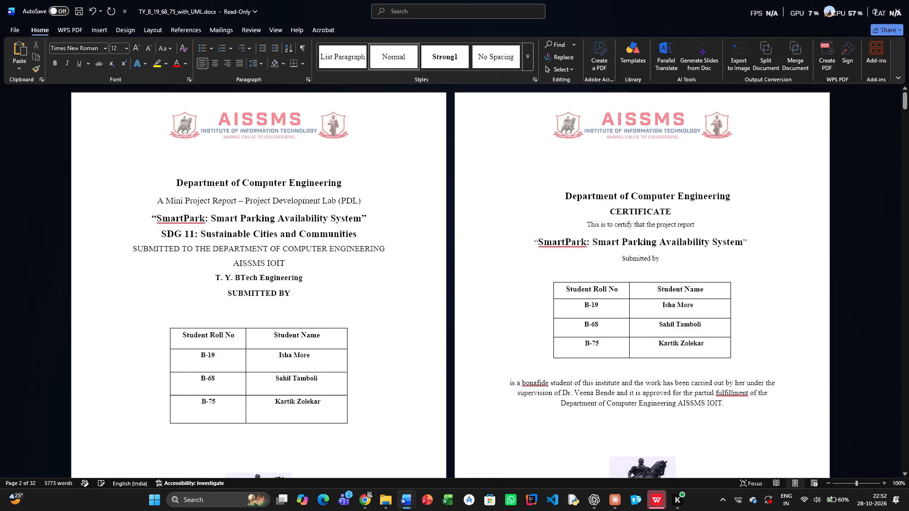
key("BackSpace")
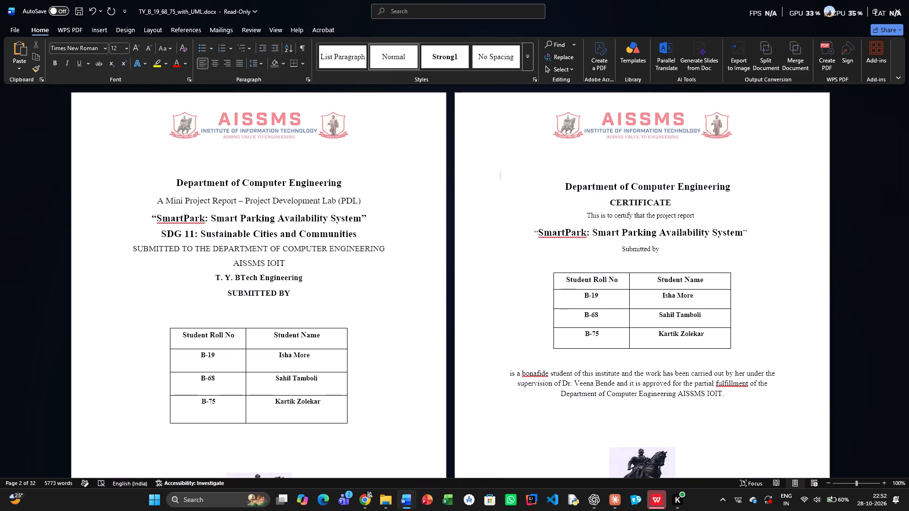
key("BackSpace")
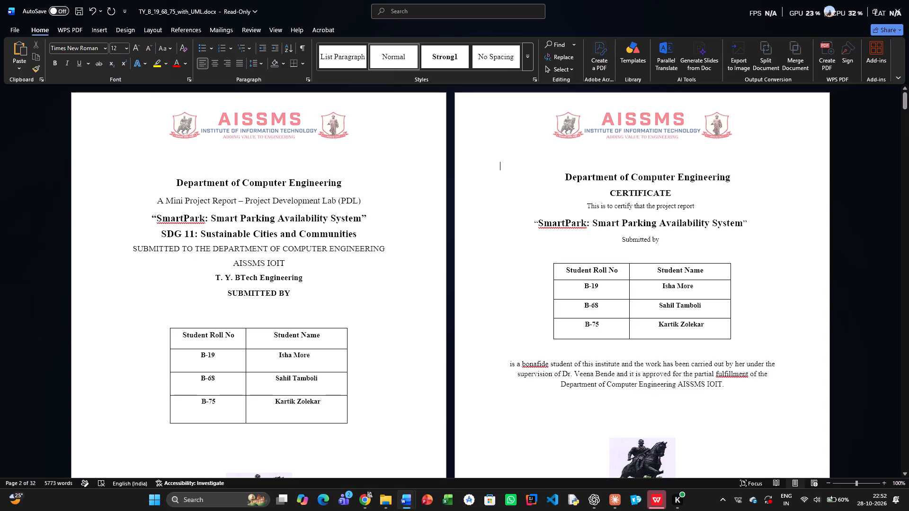
Reduce the font size of the 5.2 PERFORMANCE EVALUATION heading in chapter 5 to 14.
left_click_drag(905, 103, 908, 267)
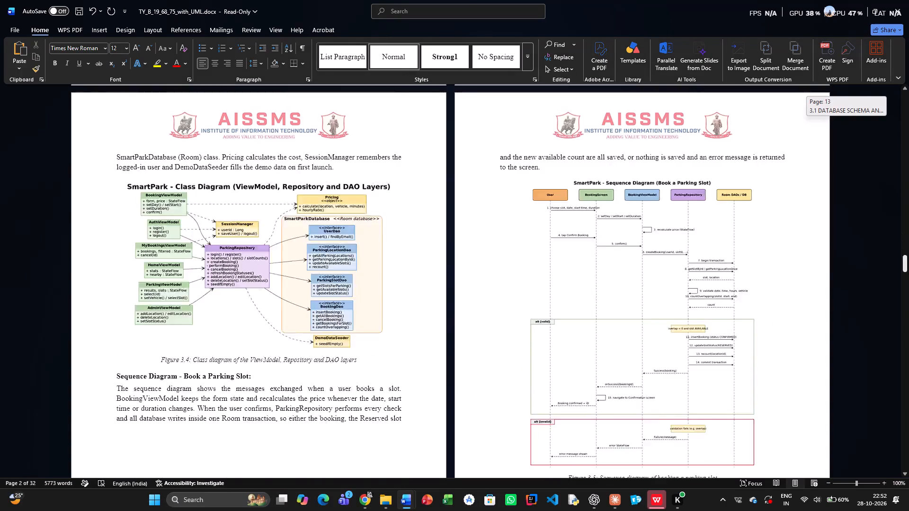
left_click_drag(908, 267, 908, 377)
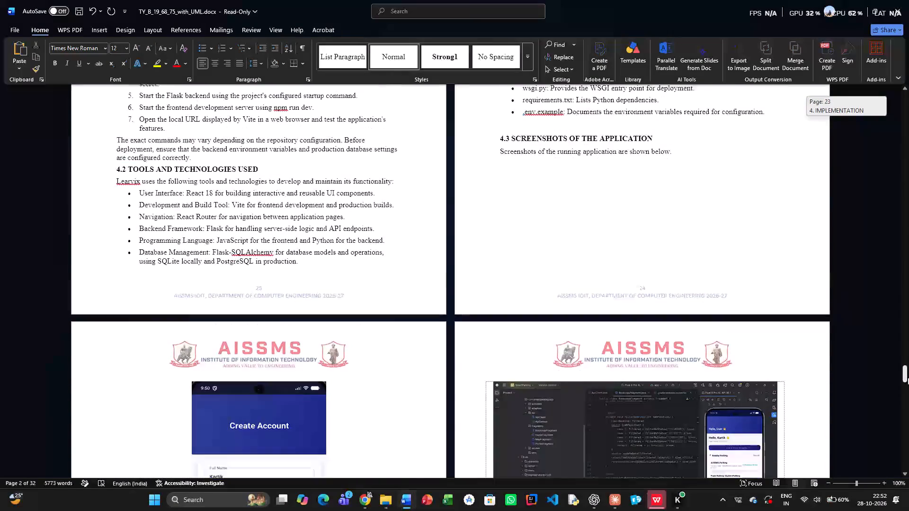
left_click_drag(908, 377, 908, 432)
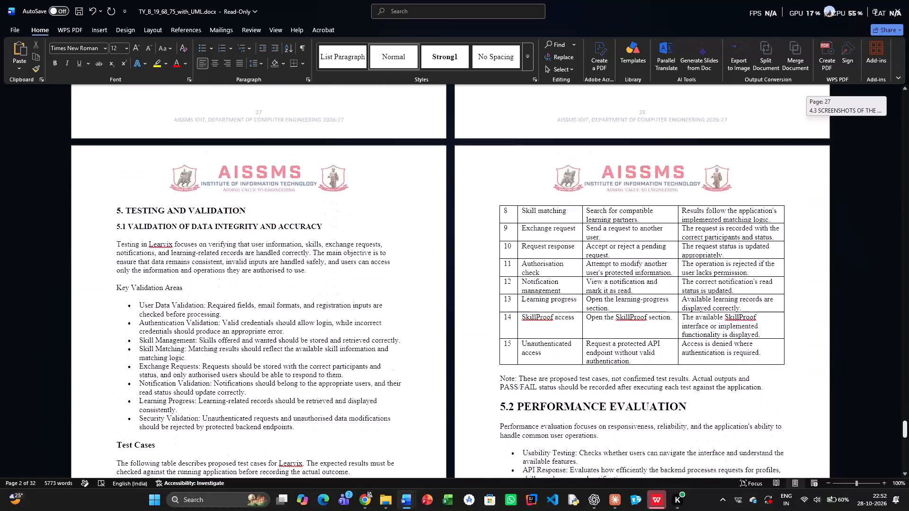
left_click_drag(908, 432, 905, 428)
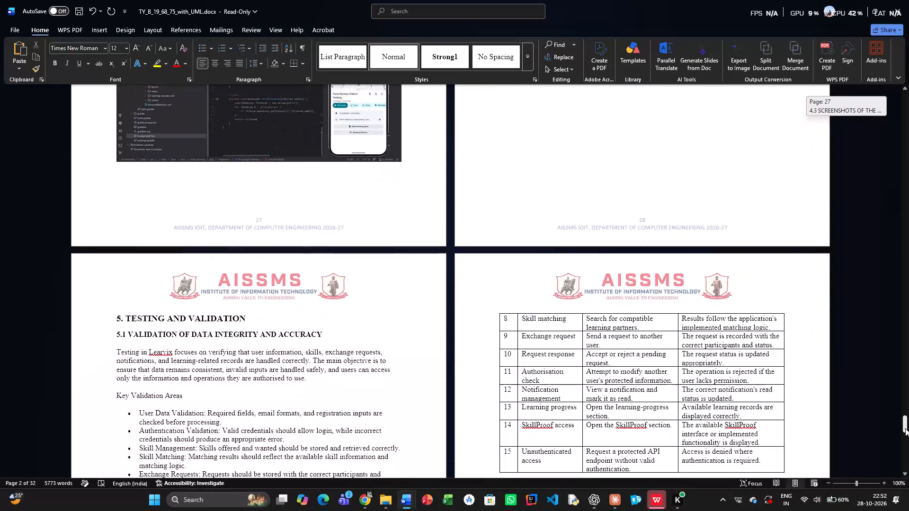
left_click_drag(905, 428, 908, 445)
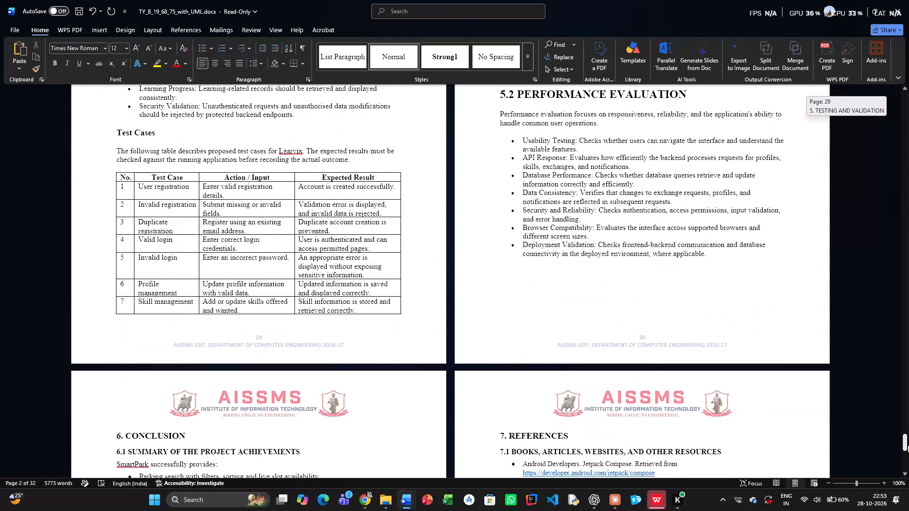
left_click_drag(908, 445, 908, 433)
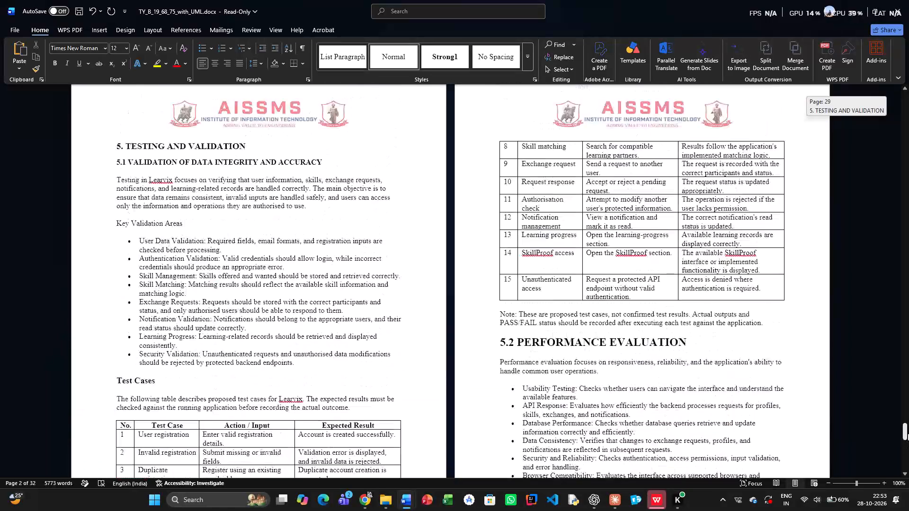
left_click_drag(908, 433, 908, 432)
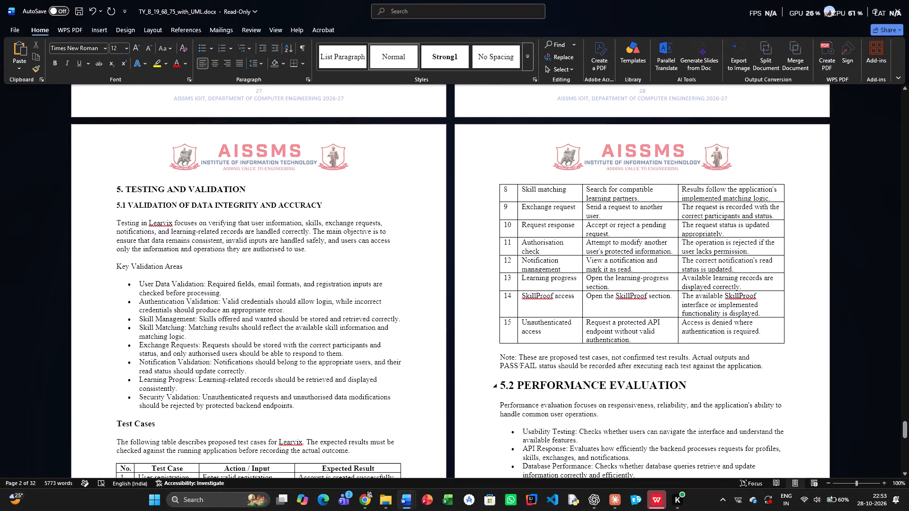
left_click_drag(503, 386, 666, 386)
left_click(475, 380)
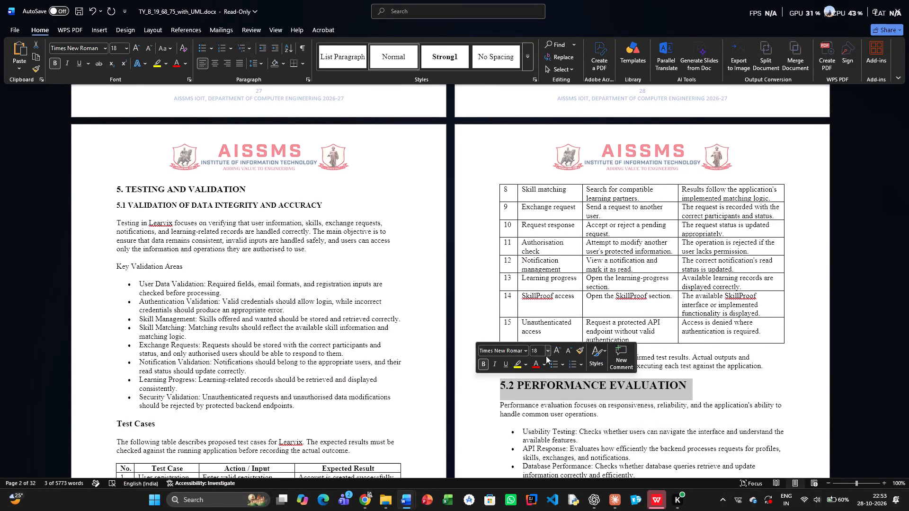
left_click(564, 351)
left_click(565, 351)
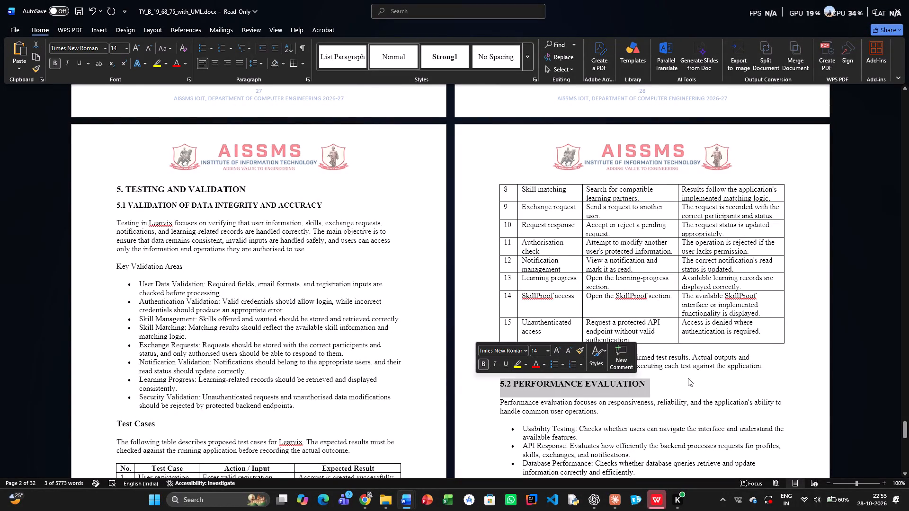
left_click(680, 386)
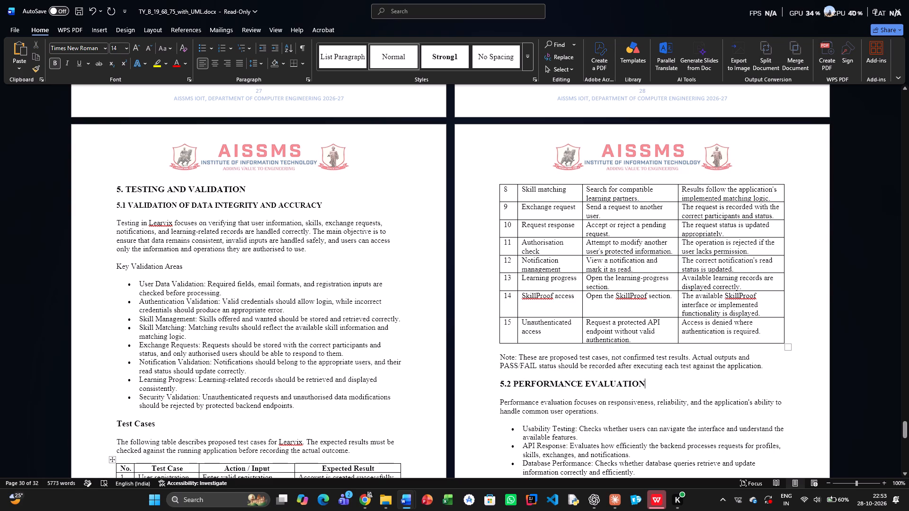
left_click_drag(907, 428, 906, 449)
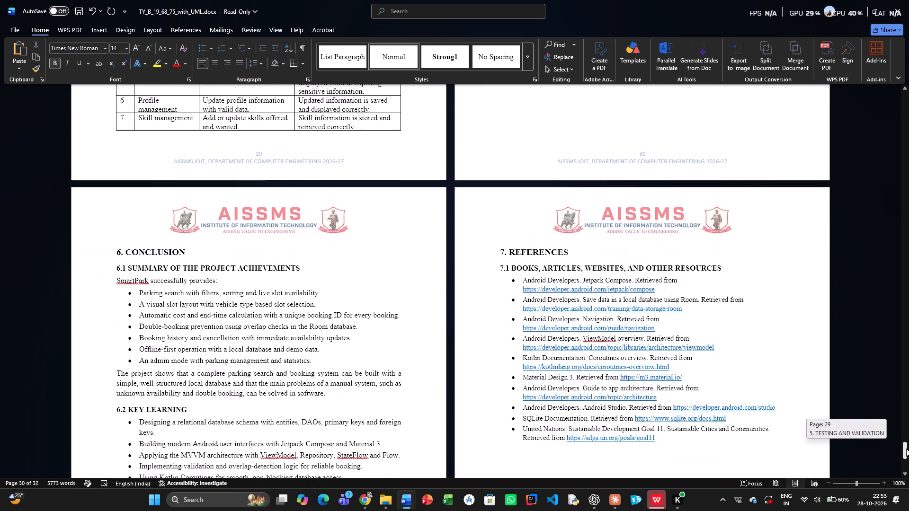
left_click_drag(906, 449, 906, 451)
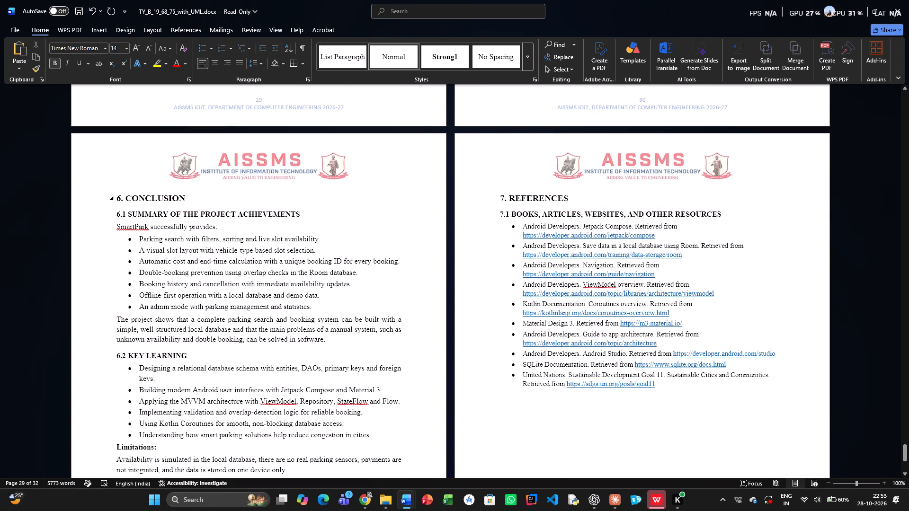
left_click_drag(117, 198, 387, 502)
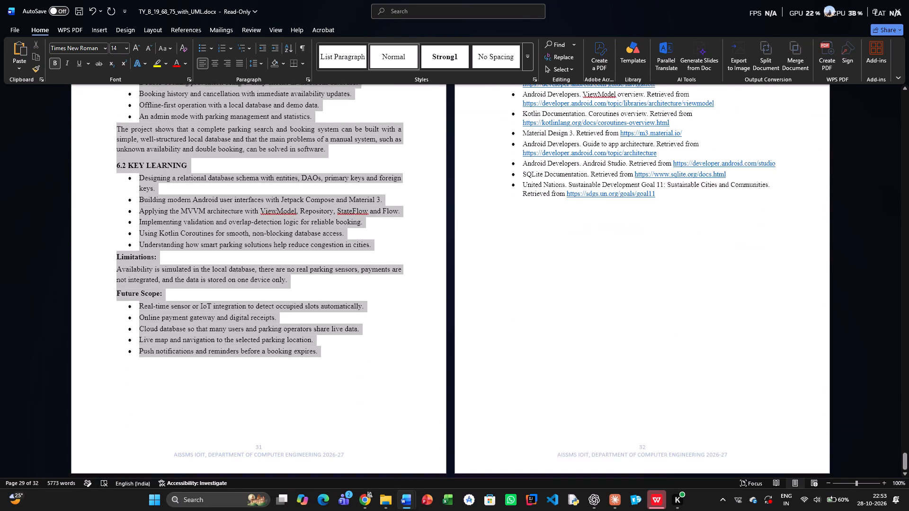
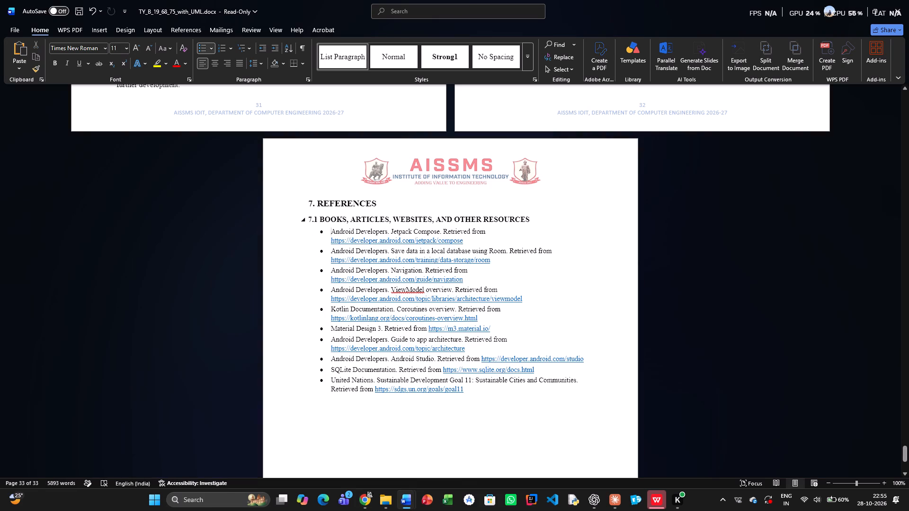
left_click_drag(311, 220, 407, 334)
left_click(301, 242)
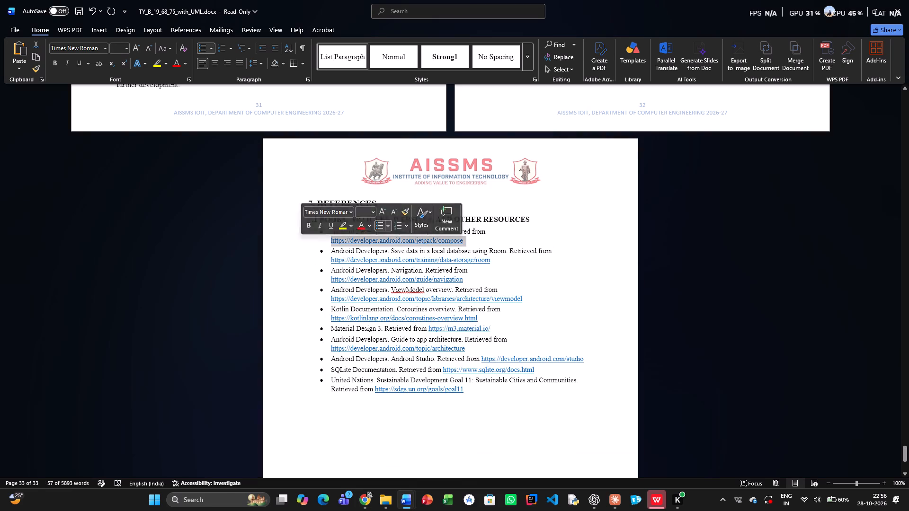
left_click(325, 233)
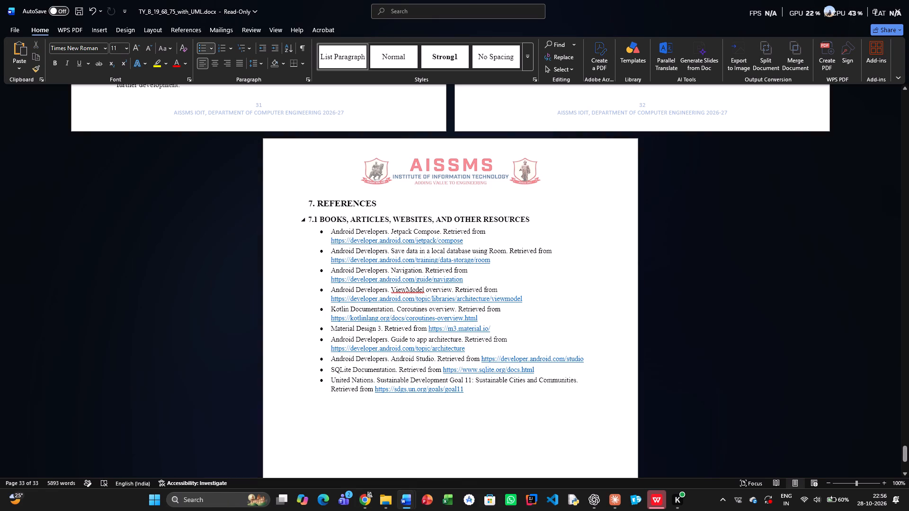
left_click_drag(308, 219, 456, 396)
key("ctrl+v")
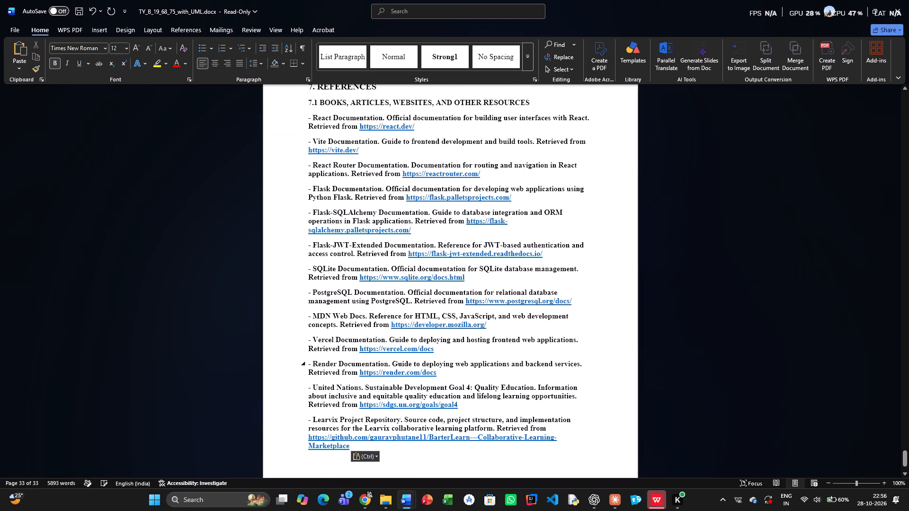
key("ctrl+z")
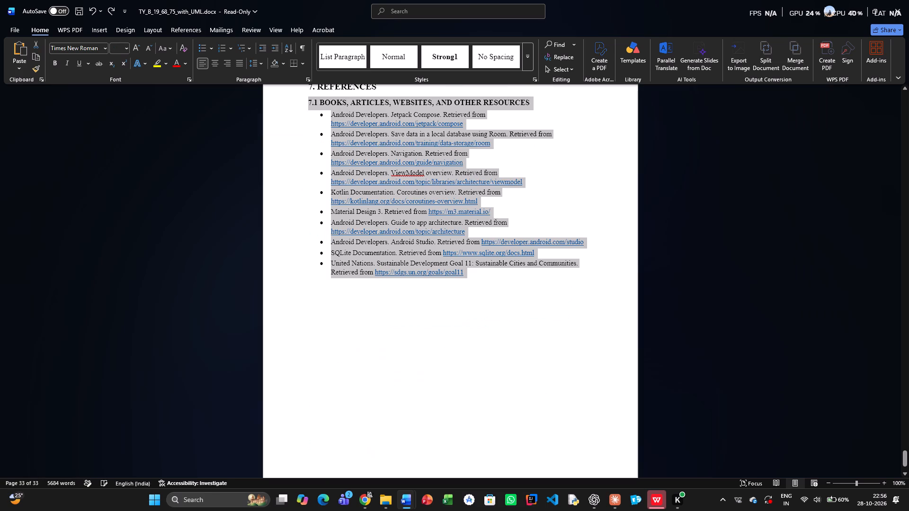
Delete the SmartPark 7.1 heading and reference list, and paste the Learvix references on a new line under 7. REFERENCES, keeping source formatting.
key("Delete")
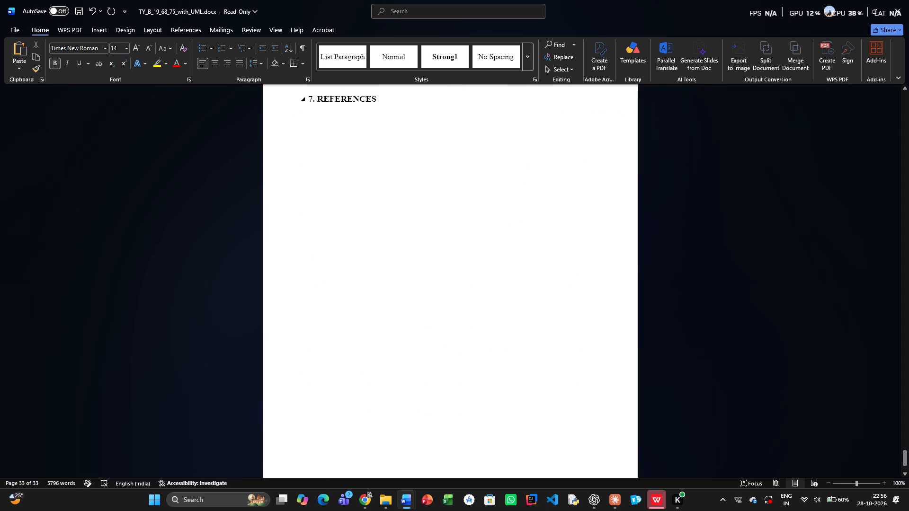
key("Return")
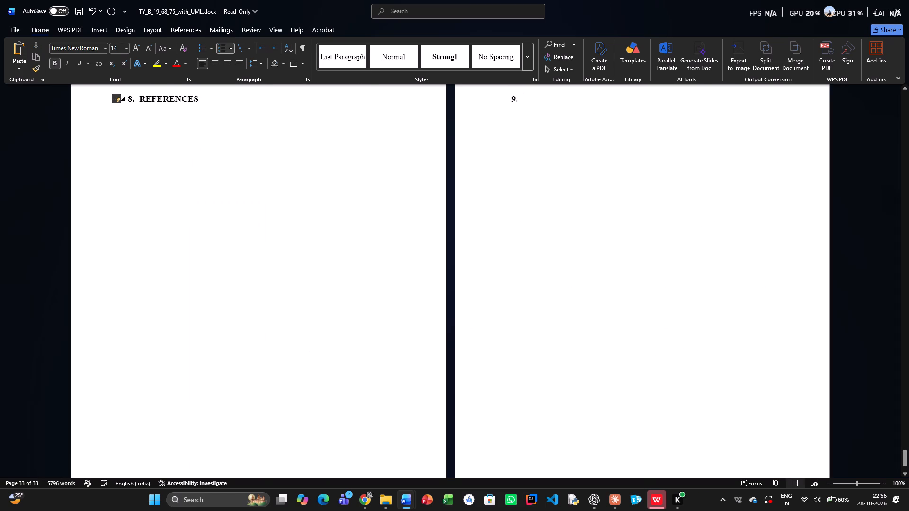
left_click(233, 102)
key("ctrl+z")
left_click(219, 100)
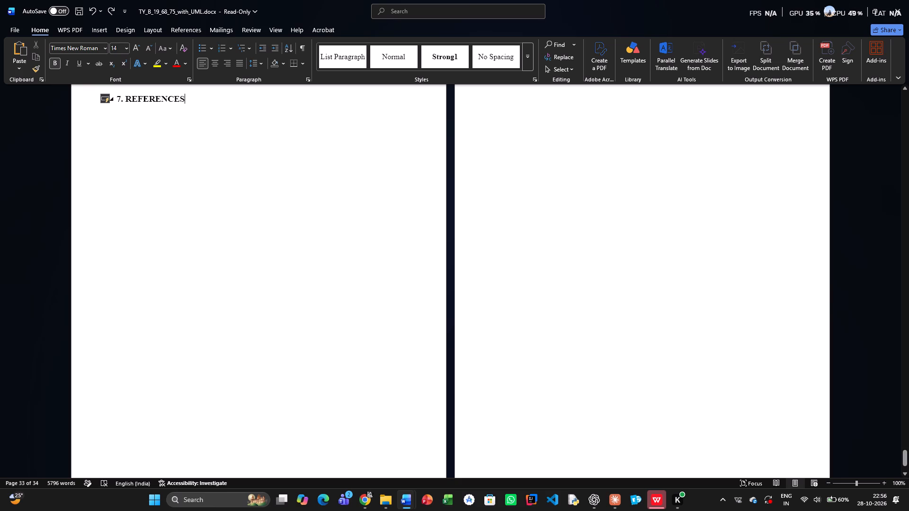
key("Return")
left_click(157, 134)
triple_click(137, 129)
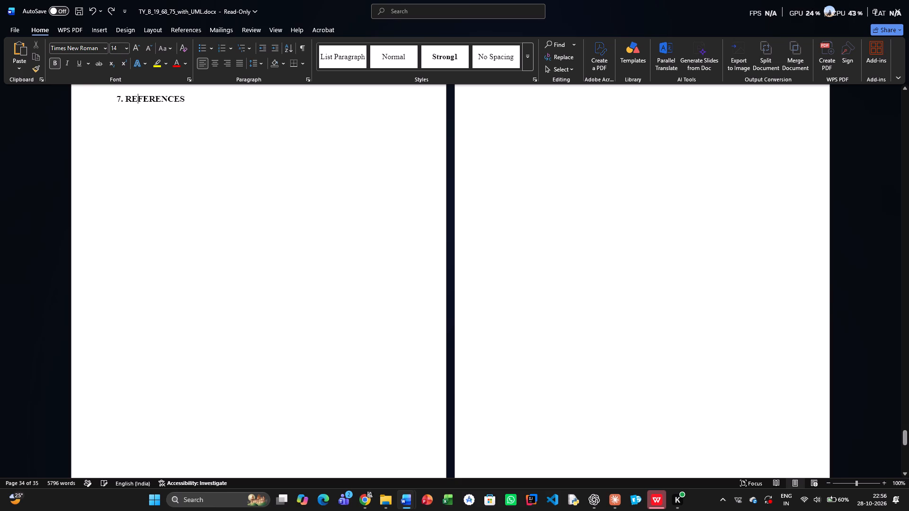
left_click(126, 123)
double_click(131, 126)
right_click(124, 122)
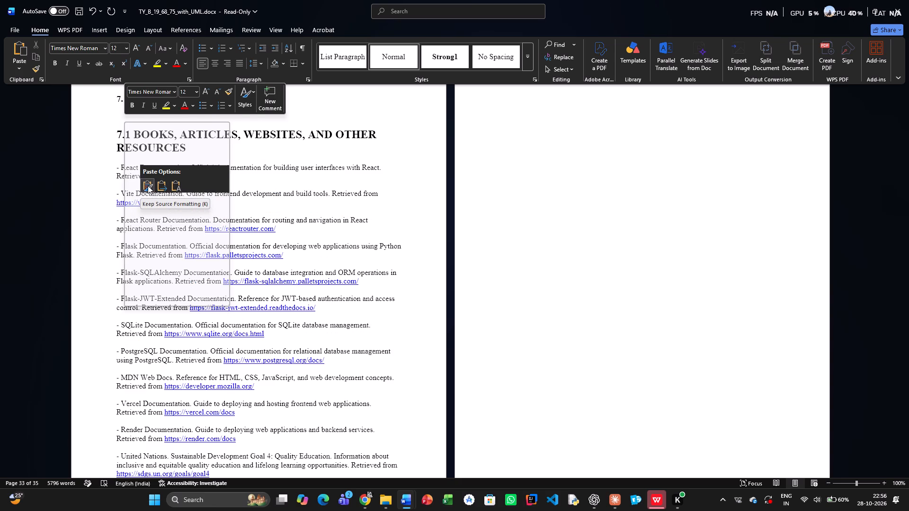
left_click(148, 185)
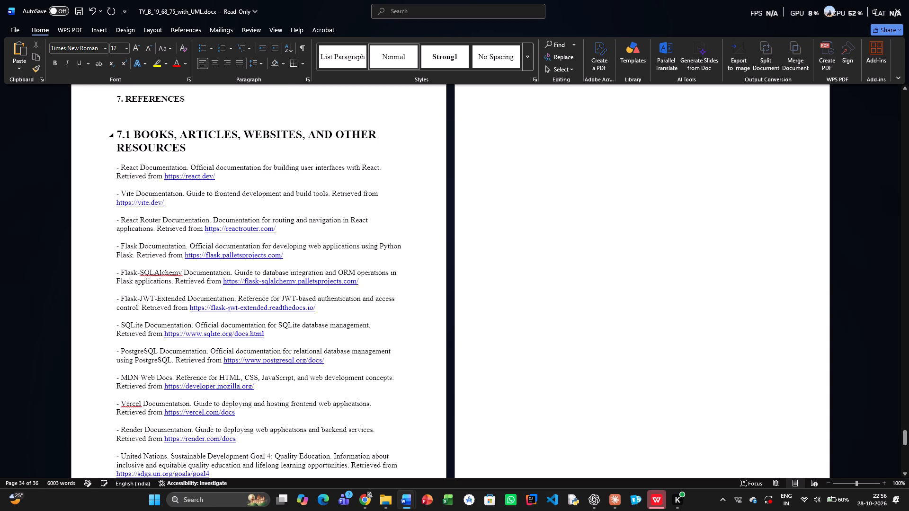
Reduce the font size of the 7.1 BOOKS, ARTICLES, WEBSITES, AND OTHER RESOURCES heading to 14, keeping it bold.
left_click_drag(116, 131, 219, 149)
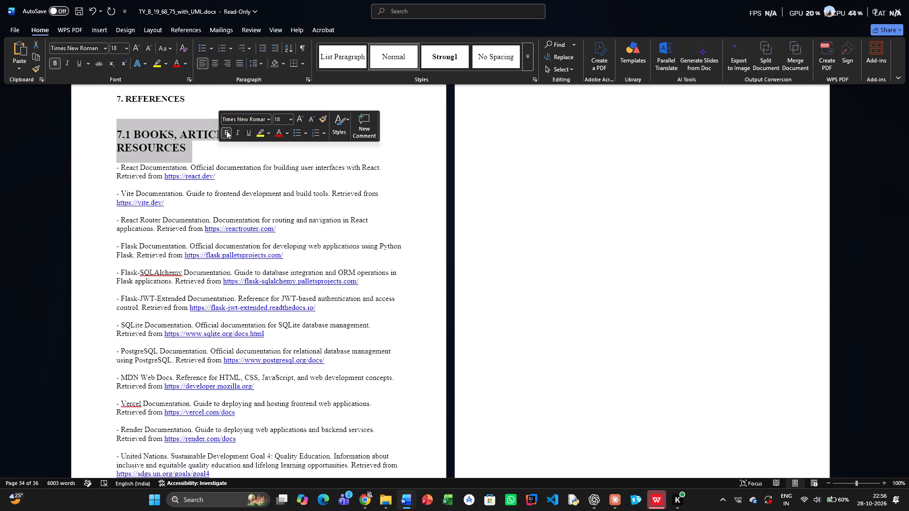
left_click(225, 131)
left_click(220, 132)
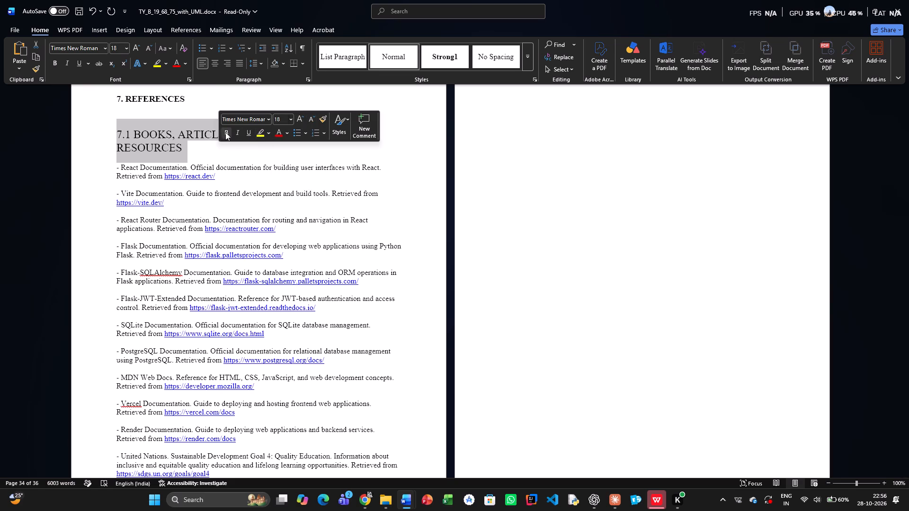
left_click(225, 132)
double_click(307, 119)
left_click(490, 179)
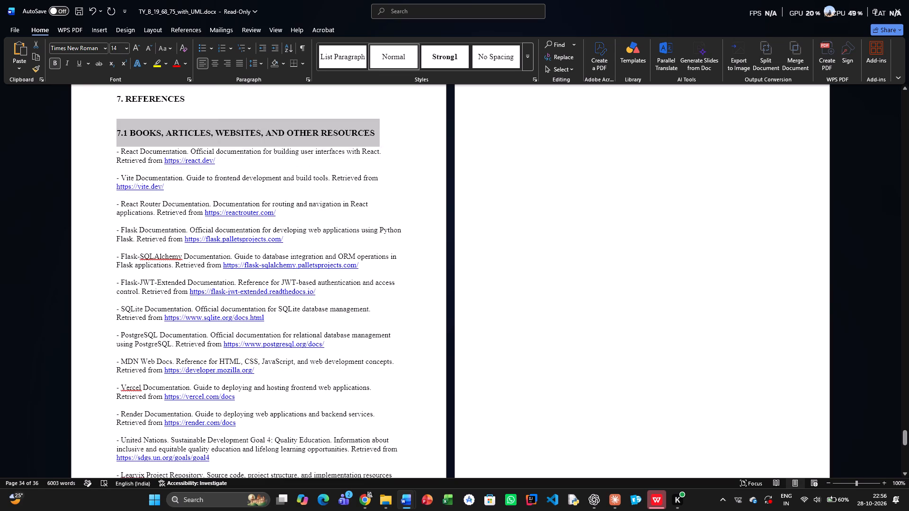
Remove the empty line between the 7. REFERENCES heading and the 7.1 heading.
left_click(154, 126)
left_click(156, 121)
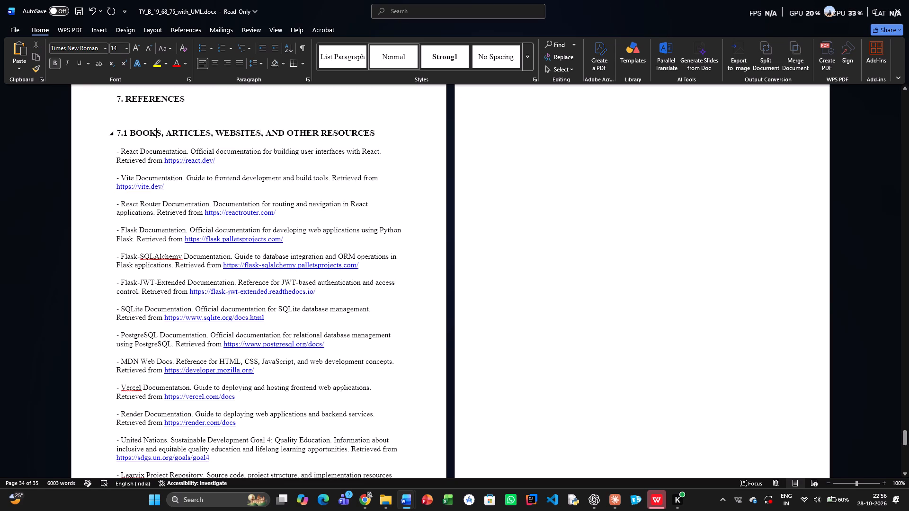
left_click(148, 121)
double_click(131, 116)
key("BackSpace")
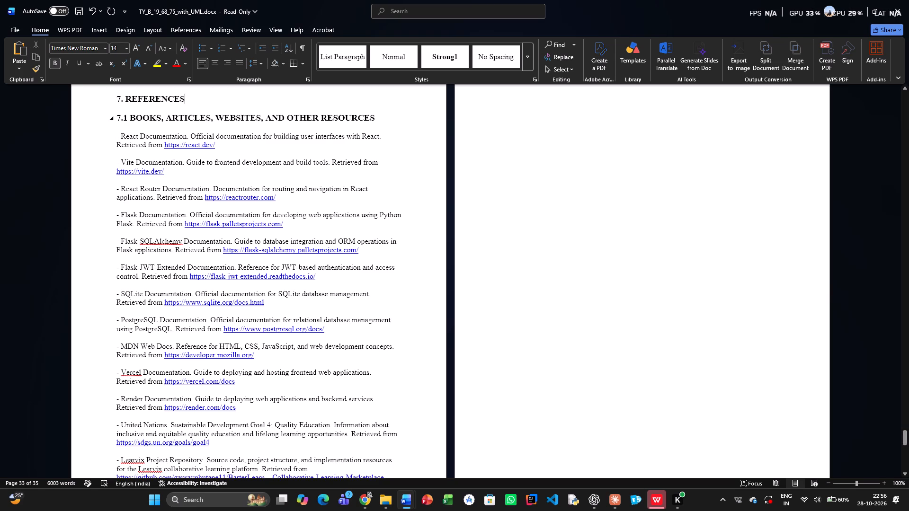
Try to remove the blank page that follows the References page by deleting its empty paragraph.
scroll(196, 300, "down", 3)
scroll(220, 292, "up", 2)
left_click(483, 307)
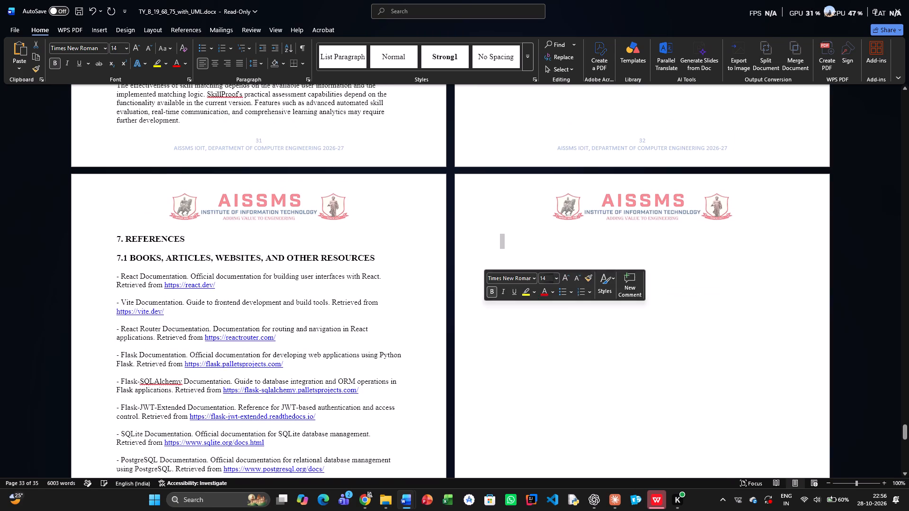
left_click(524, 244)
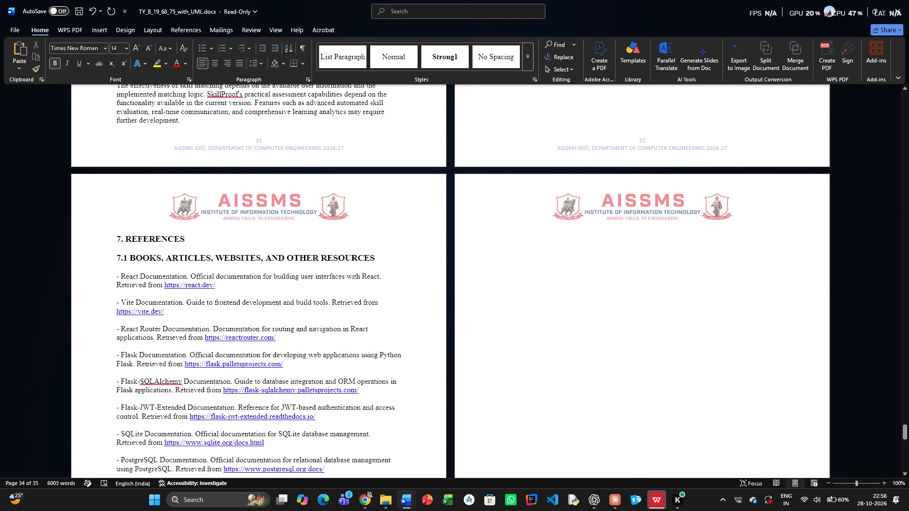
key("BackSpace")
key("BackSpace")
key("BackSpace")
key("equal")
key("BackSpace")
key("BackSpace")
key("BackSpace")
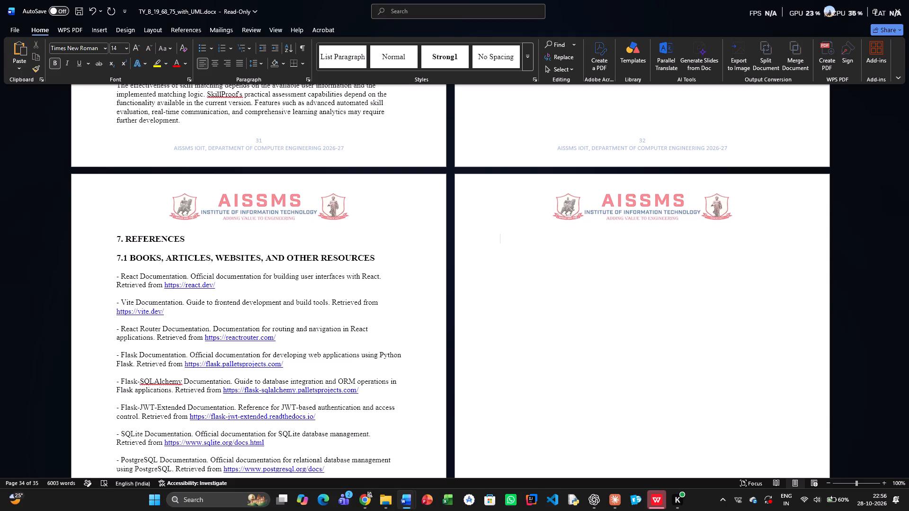
Go back to the start of the report to examine the cover and certificate pages for remaining SmartPark details.
scroll(474, 203, "up", 3)
scroll(474, 201, "down", 1)
scroll(474, 201, "up", 17)
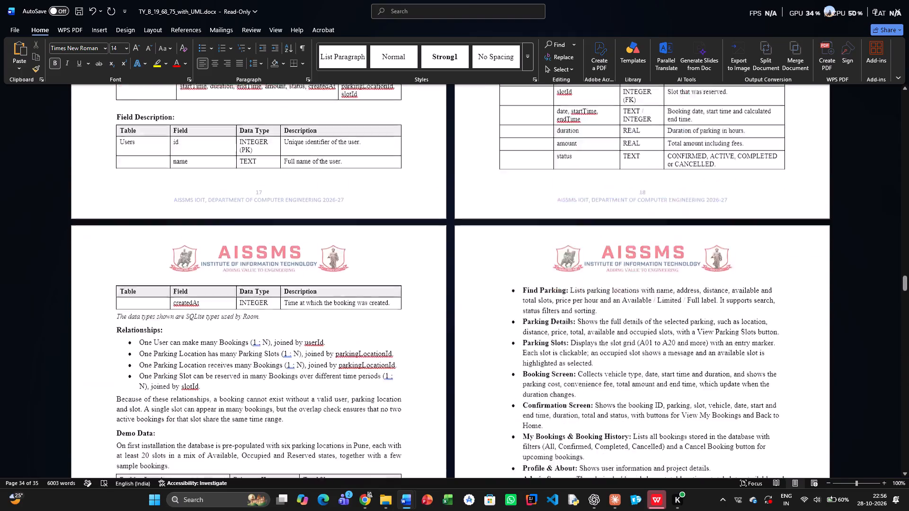
scroll(466, 192, "up", 11)
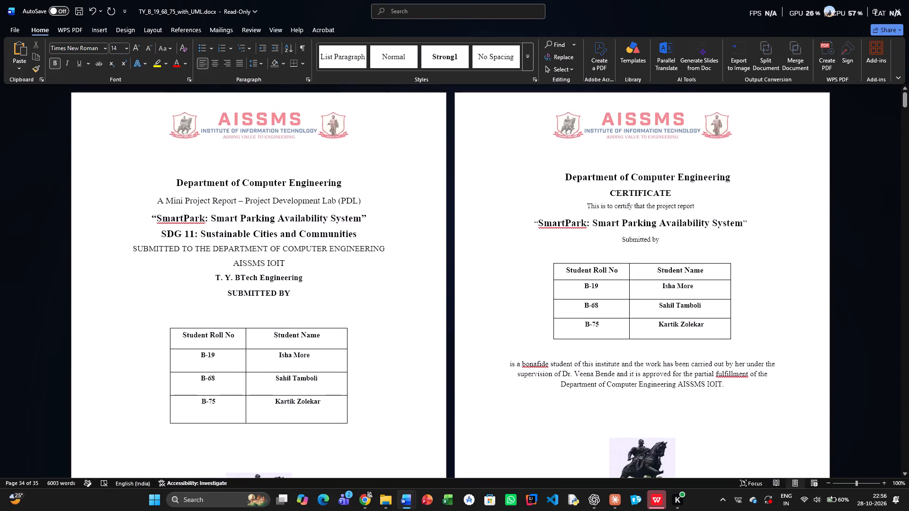
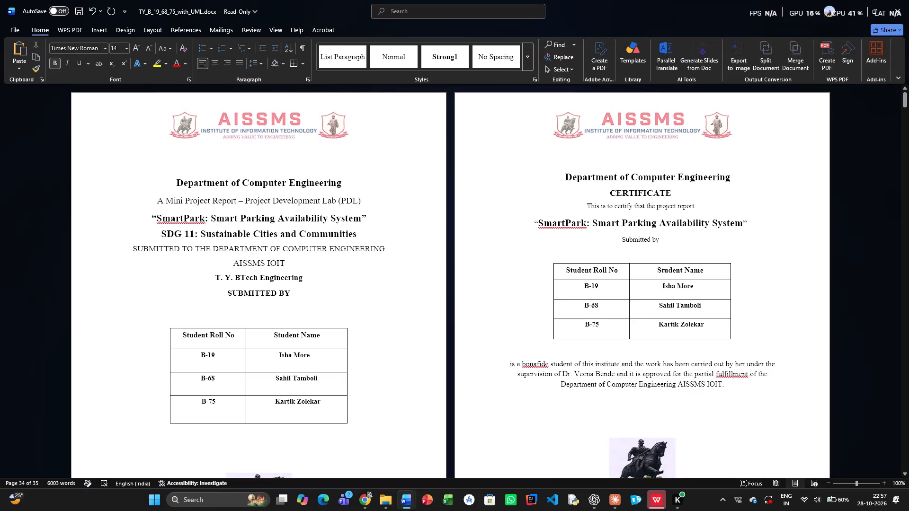
Replace the quoted SmartPark project title on the cover page with "Leravix : Learn. Share. Grow".
left_click(359, 218)
key("BackSpace")
key("BackSpace")
key("BackSpace")
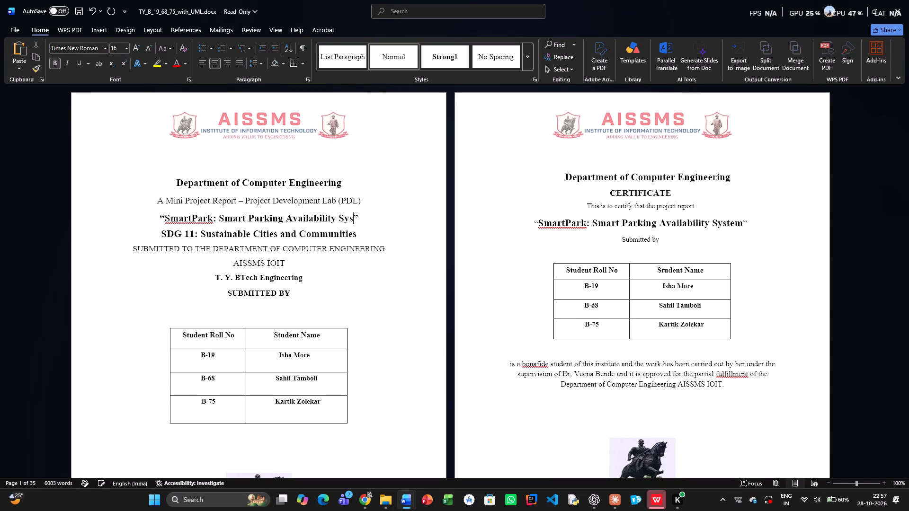
key("BackSpace")
key("BackSpace")
key("BackSpace")
key("BackSpace")
key("BackSpace")
key("BackSpace")
key("BackSpace")
key("BackSpace")
key("BackSpace")
key("BackSpace")
key("BackSpace")
key("BackSpace")
key("BackSpace")
key("BackSpace")
key("BackSpace")
key("BackSpace")
key("BackSpace")
key("BackSpace")
key("BackSpace")
key("BackSpace")
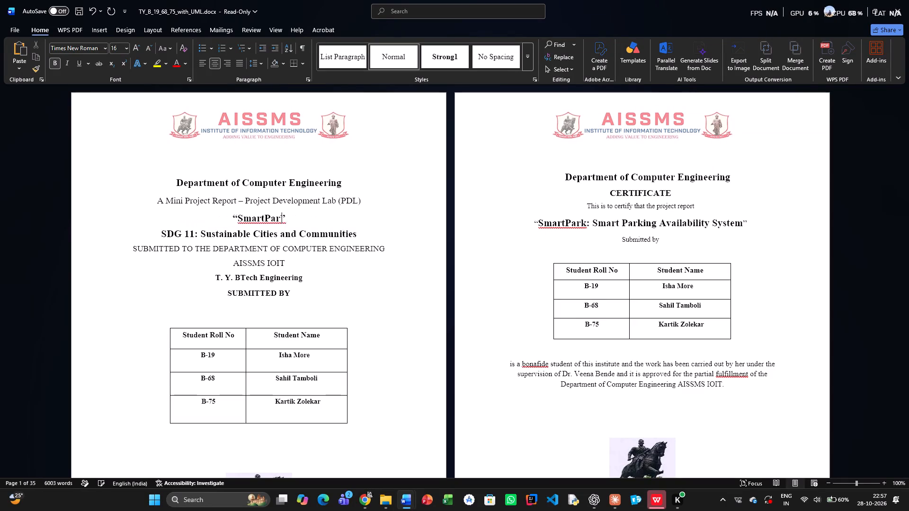
key("BackSpace")
key("BackSpace")
key("BackSpace")
key("BackSpace")
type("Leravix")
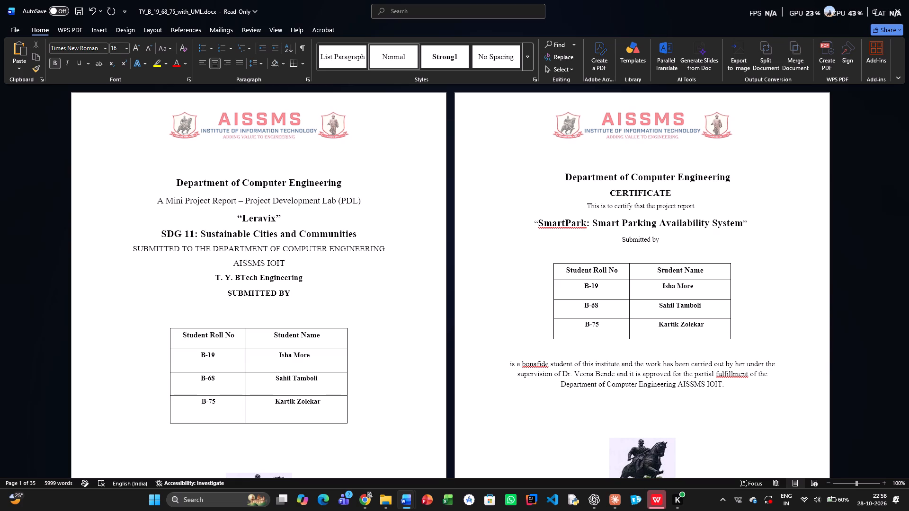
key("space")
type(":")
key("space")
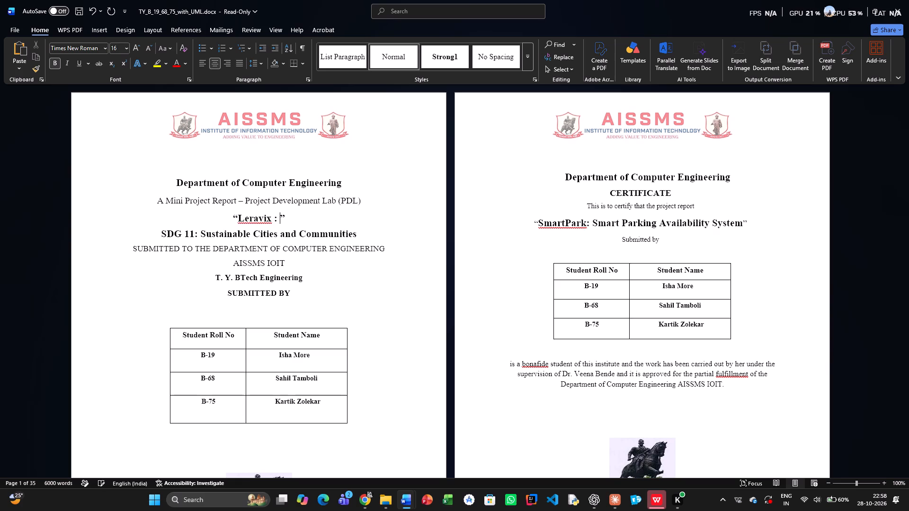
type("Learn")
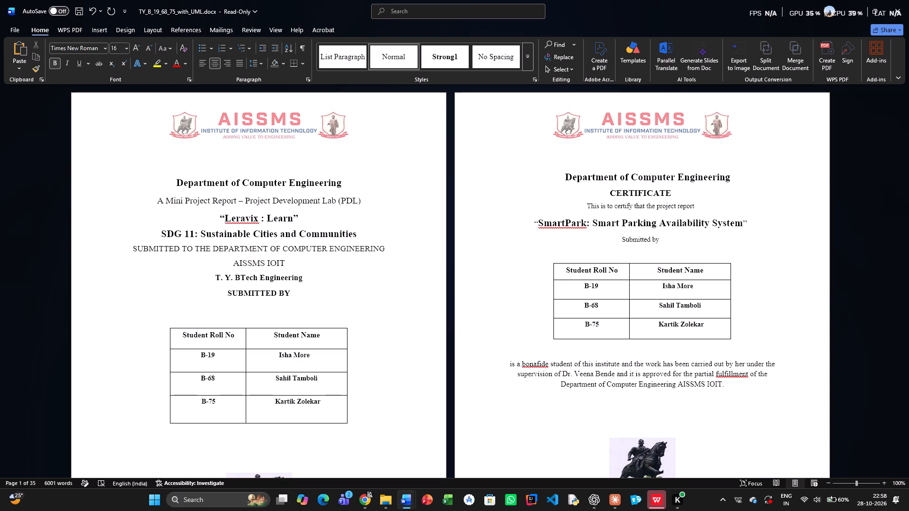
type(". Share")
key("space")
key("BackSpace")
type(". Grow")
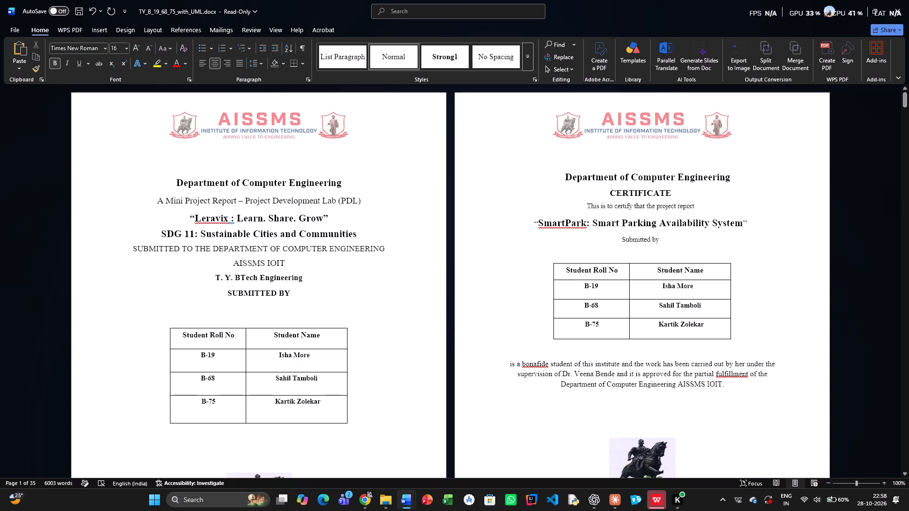
Change the SDG line on the cover page to "SDG 17: Partnership for goals".
left_click(192, 233)
key("BackSpace")
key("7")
key("Right")
key("Right")
key("Right")
key("Right")
key("Right")
key("Right")
key("Right")
key("Right")
key("Right")
key("Right")
key("Right")
key("Right")
key("Right")
key("Right")
key("Right")
key("Right")
key("Right")
key("Right")
key("Right")
key("Right")
key("Right")
key("Right")
key("Right")
key("BackSpace")
key("BackSpace")
key("BackSpace")
key("BackSpace")
key("BackSpace")
key("BackSpace")
key("BackSpace")
key("BackSpace")
key("BackSpace")
key("BackSpace")
key("BackSpace")
key("BackSpace")
key("BackSpace")
key("BackSpace")
key("BackSpace")
key("BackSpace")
key("BackSpace")
key("BackSpace")
key("BackSpace")
key("BackSpace")
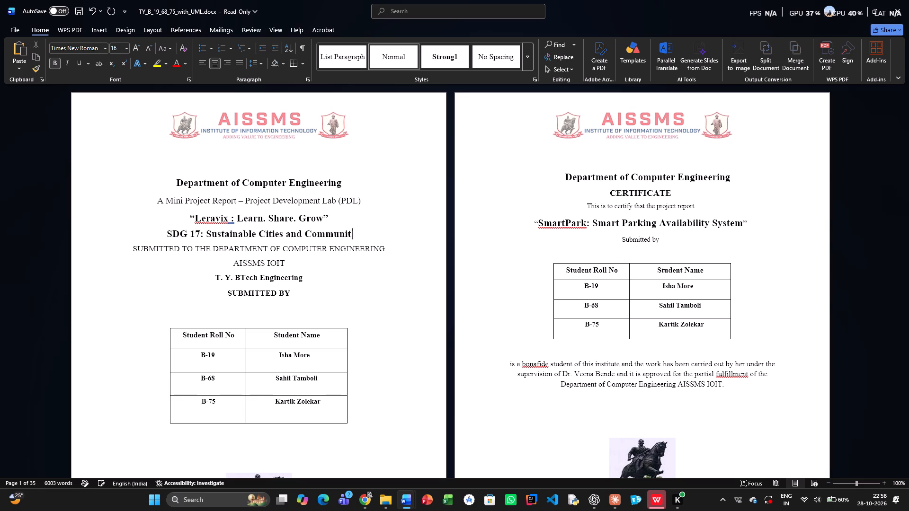
key("BackSpace")
key("BackSpace")
key("BackSpace")
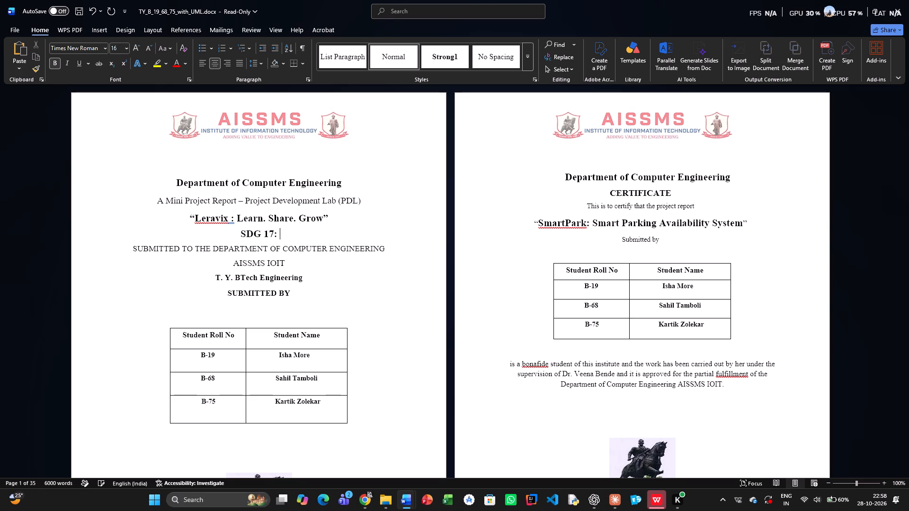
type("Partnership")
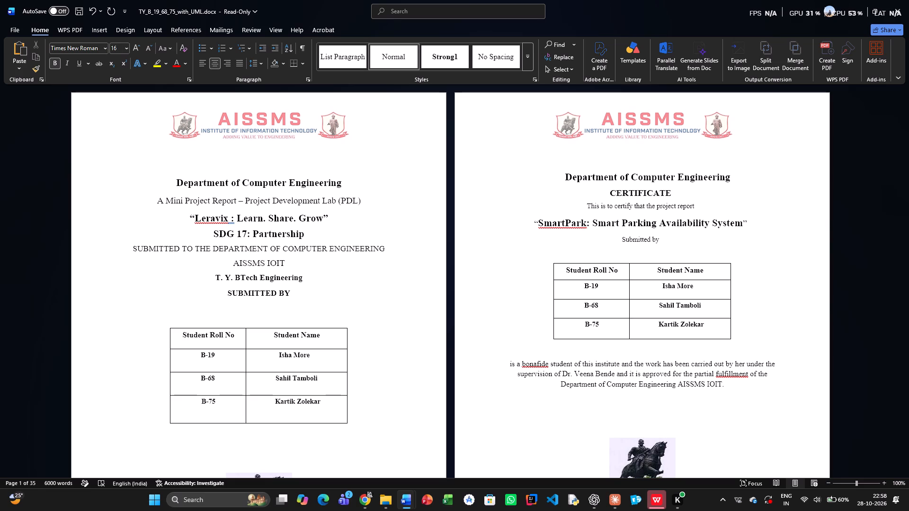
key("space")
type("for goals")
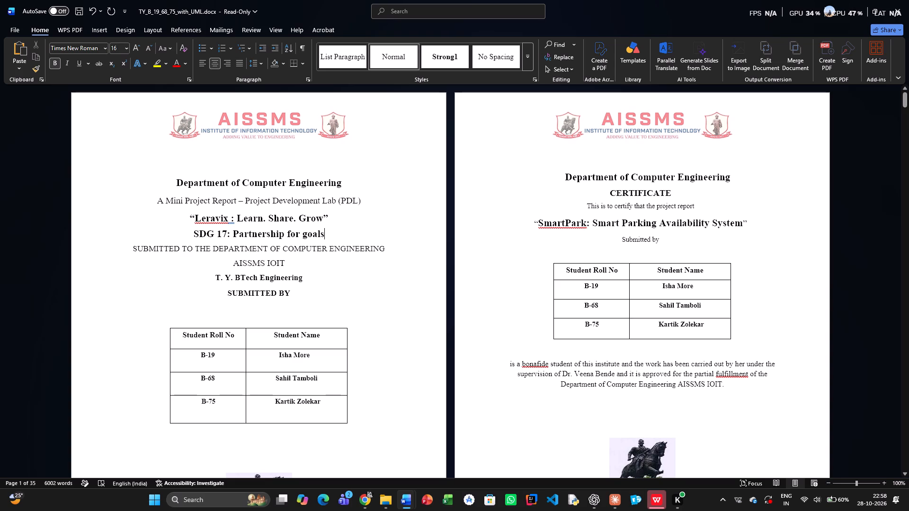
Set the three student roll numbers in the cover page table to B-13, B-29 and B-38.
left_click(361, 304)
left_click(216, 356)
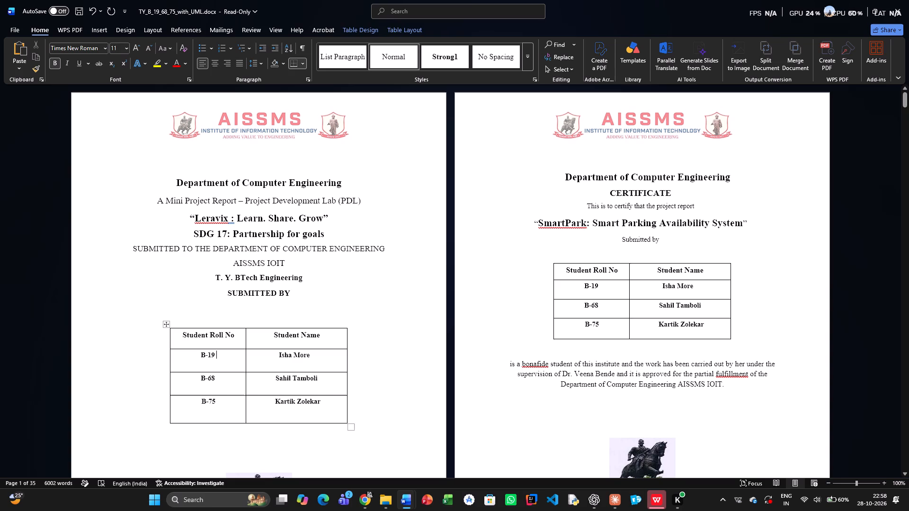
key("BackSpace")
key("BackSpace")
key("BackSpace")
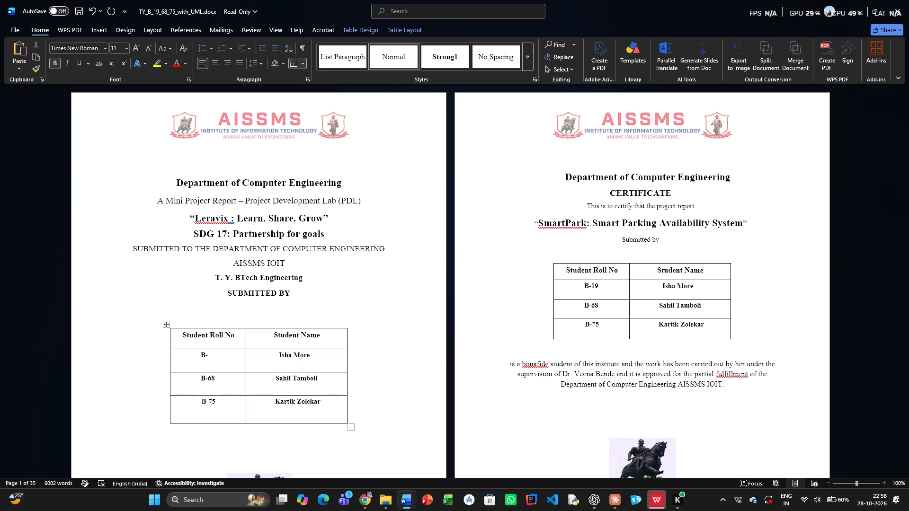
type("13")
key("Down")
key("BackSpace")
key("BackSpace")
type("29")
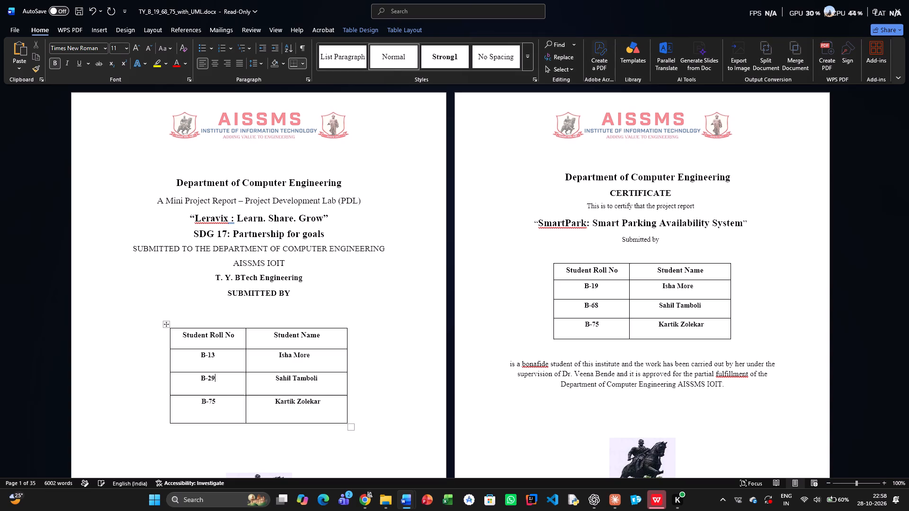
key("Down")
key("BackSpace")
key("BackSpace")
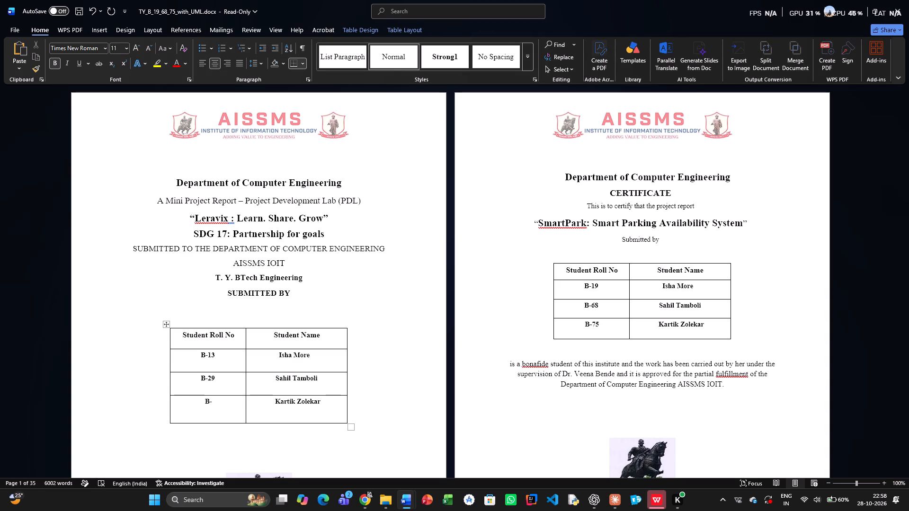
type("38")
Replace the student name in the B-13 row of the cover page table with the new team member's name.
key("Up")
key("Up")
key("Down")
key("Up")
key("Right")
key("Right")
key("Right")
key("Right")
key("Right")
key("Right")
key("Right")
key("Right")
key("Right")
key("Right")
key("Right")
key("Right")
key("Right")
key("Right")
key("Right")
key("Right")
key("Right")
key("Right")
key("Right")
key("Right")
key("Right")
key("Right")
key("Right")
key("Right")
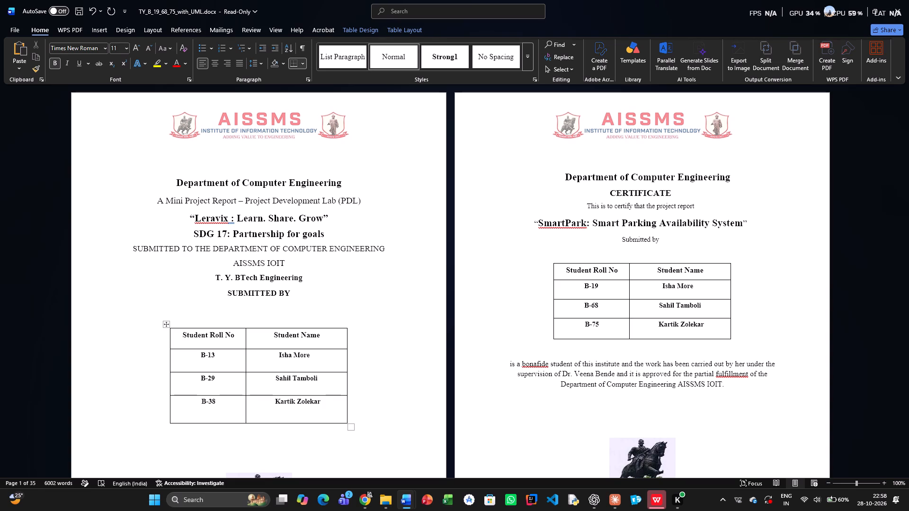
triple_click(285, 357)
left_click(285, 357)
left_click(315, 356)
key("BackSpace")
key("BackSpace")
key("BackSpace")
key("BackSpace")
key("BackSpace")
key("BackSpace")
key("BackSpace")
key("BackSpace")
key("BackSpace")
key("BackSpace")
key("BackSpace")
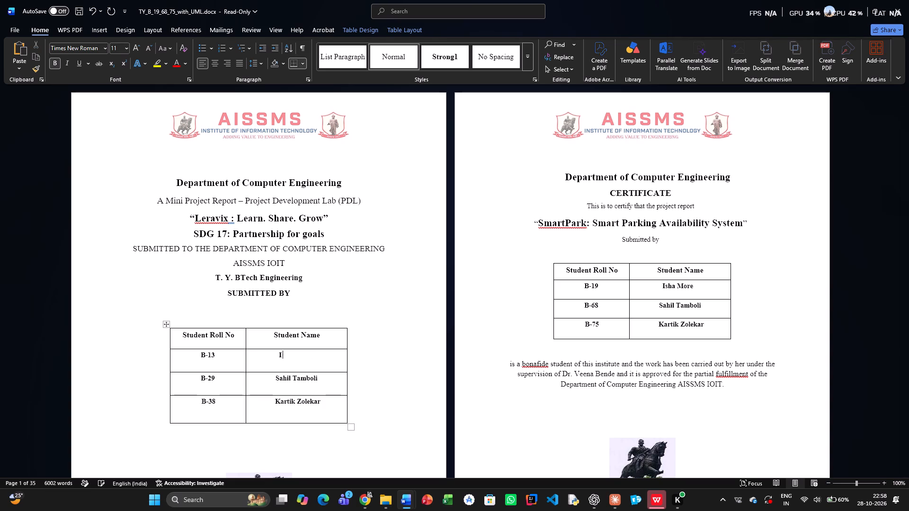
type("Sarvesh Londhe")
Replace the student name in the B-29 row with the second team member's name and centre it in the cell.
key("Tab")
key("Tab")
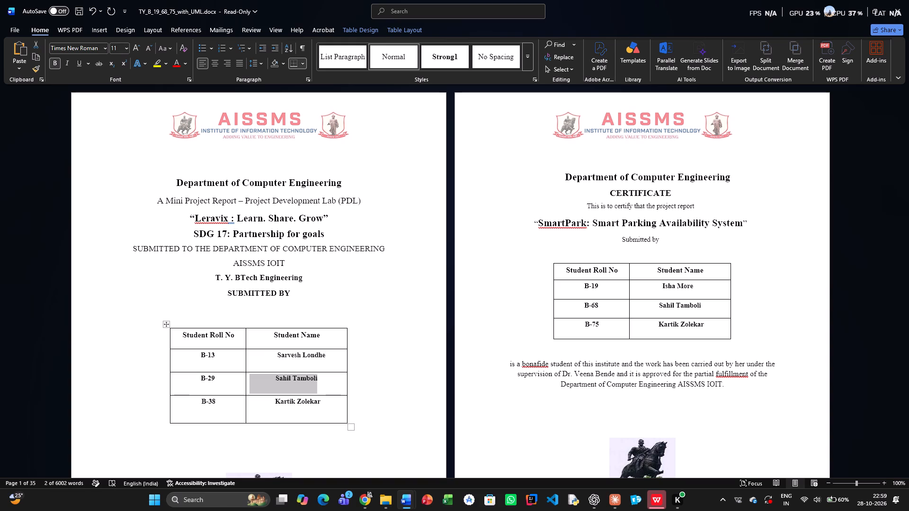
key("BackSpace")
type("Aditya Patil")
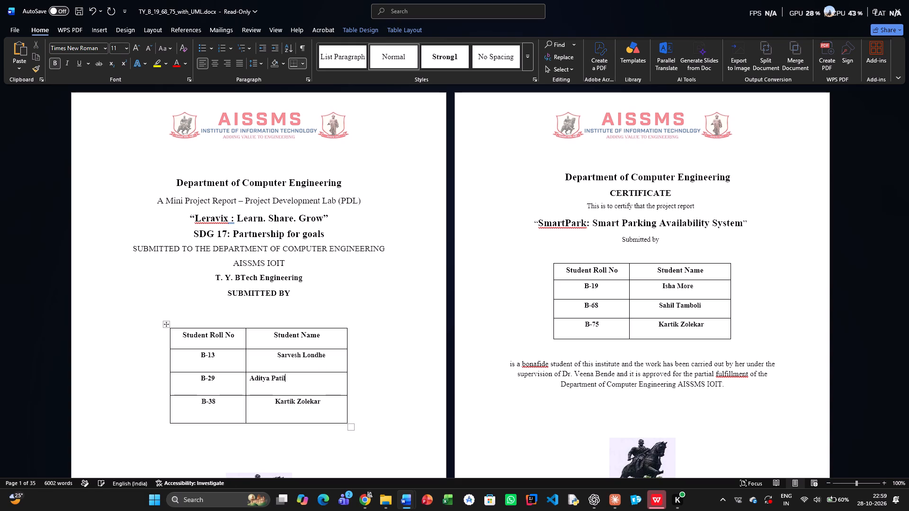
left_click(213, 66)
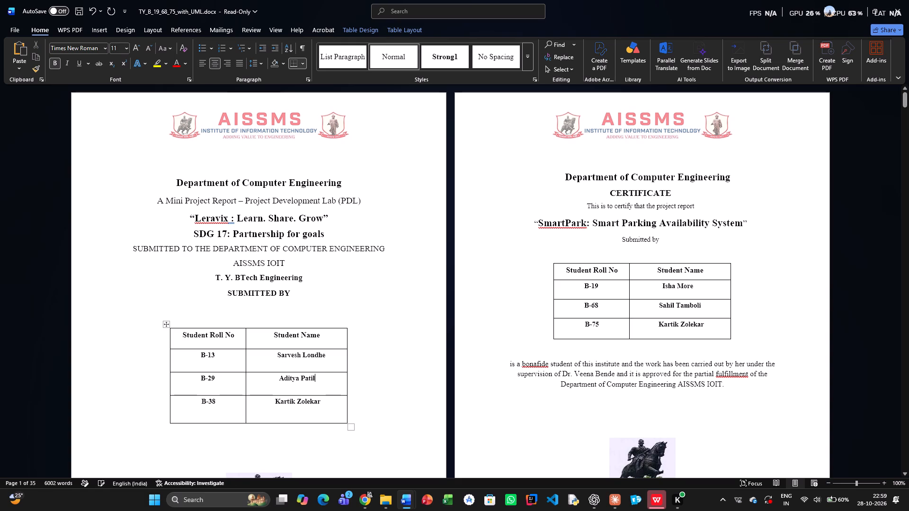
Replace the student name in the B-38 row of the cover page table with the third team member's name.
left_click(315, 400)
left_click(321, 401)
key("BackSpace")
key("BackSpace")
key("BackSpace")
key("BackSpace")
key("BackSpace")
key("BackSpace")
key("BackSpace")
key("BackSpace")
key("BackSpace")
key("BackSpace")
key("BackSpace")
key("BackSpace")
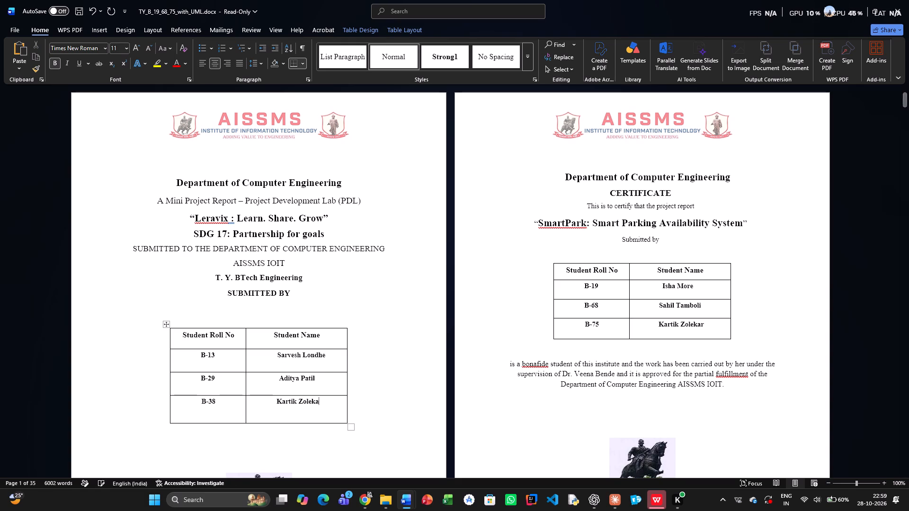
key("BackSpace")
key("BackSpace")
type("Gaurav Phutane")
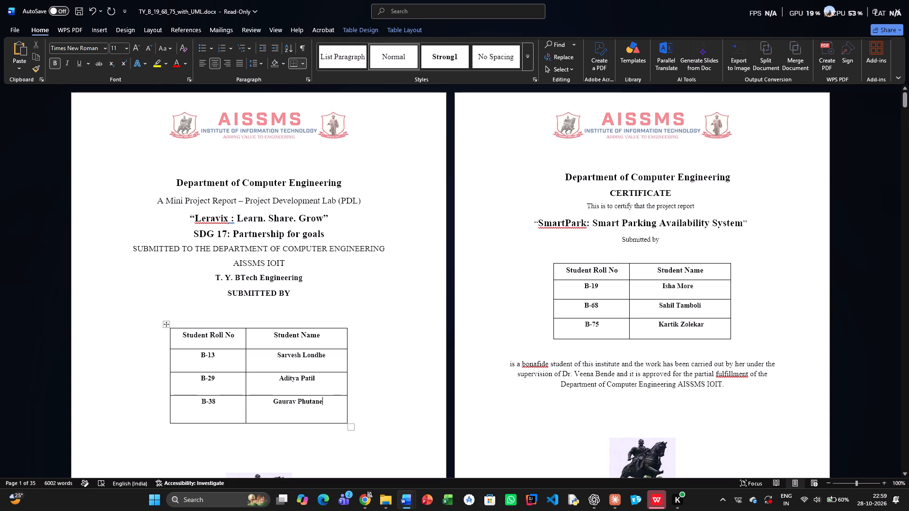
Copy the three student rows of the cover page table over the three student rows of the certificate page table.
left_click_drag(197, 354, 312, 410)
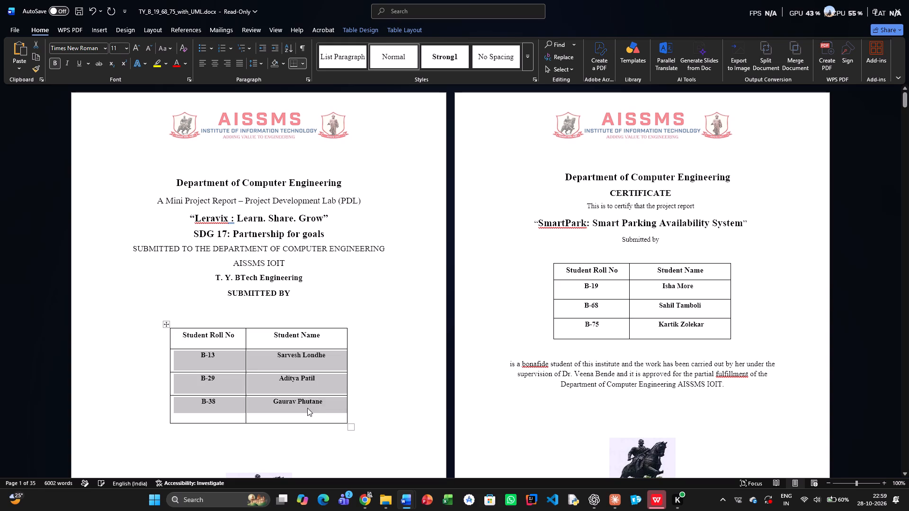
key("ctrl+c")
left_click_drag(581, 284, 745, 333)
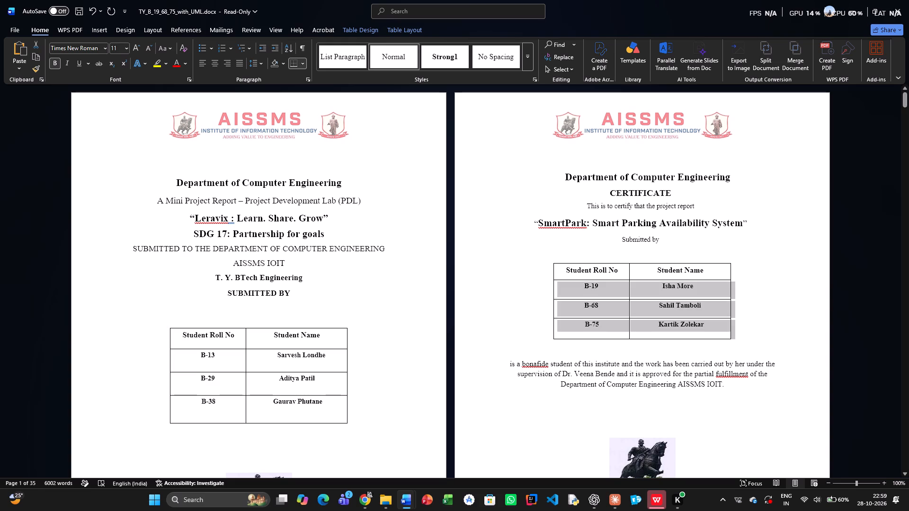
left_click_drag(745, 333, 708, 331)
key("ctrl+v")
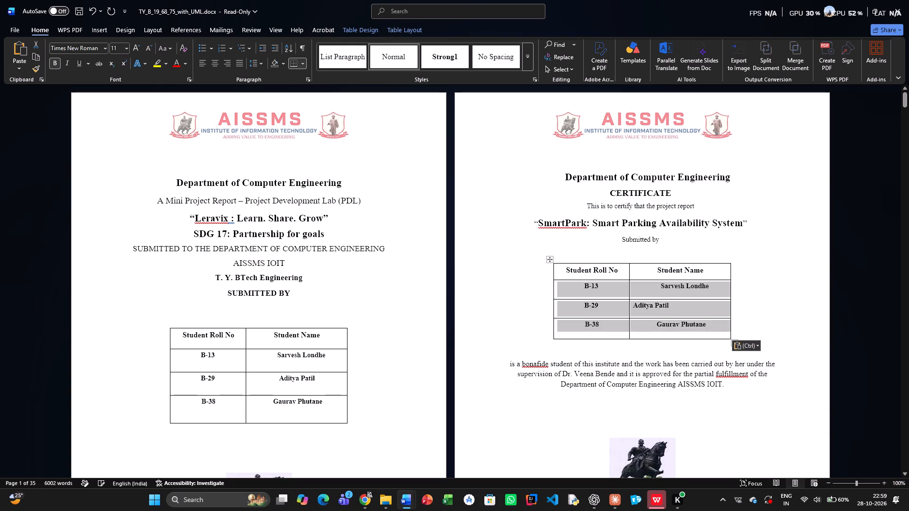
Centre the student name in the B-29 row of the certificate page table.
left_click(670, 308)
triple_click(649, 305)
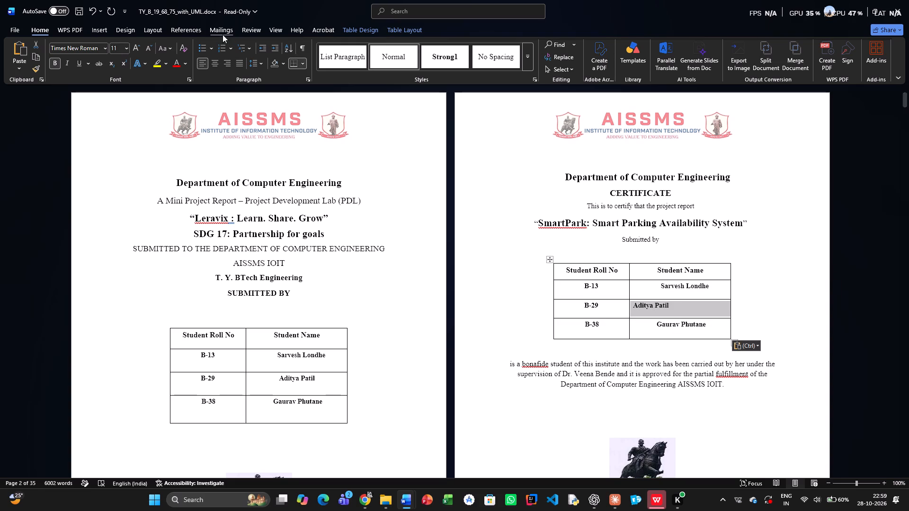
left_click(216, 67)
left_click(749, 255)
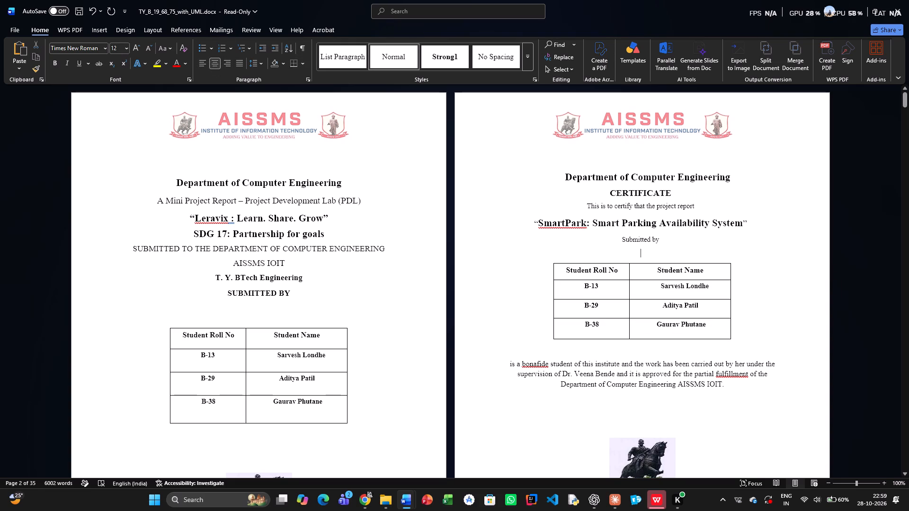
Replace the certificate page's project title with "Leravix : Learn. Share. Grow" copied from the cover page, keeping the quotation marks.
left_click_drag(195, 217, 215, 215)
left_click_drag(215, 215, 310, 214)
key("ctrl+c")
key("ctrl+c")
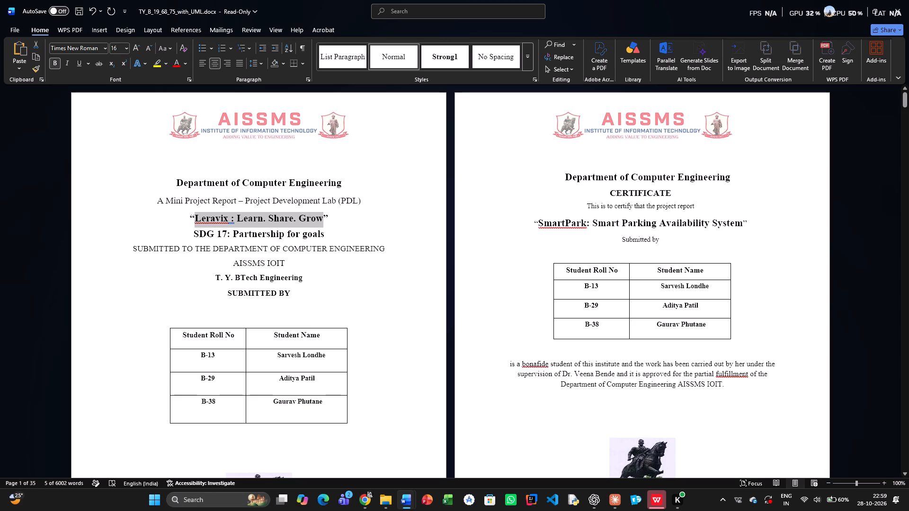
left_click_drag(539, 222, 721, 224)
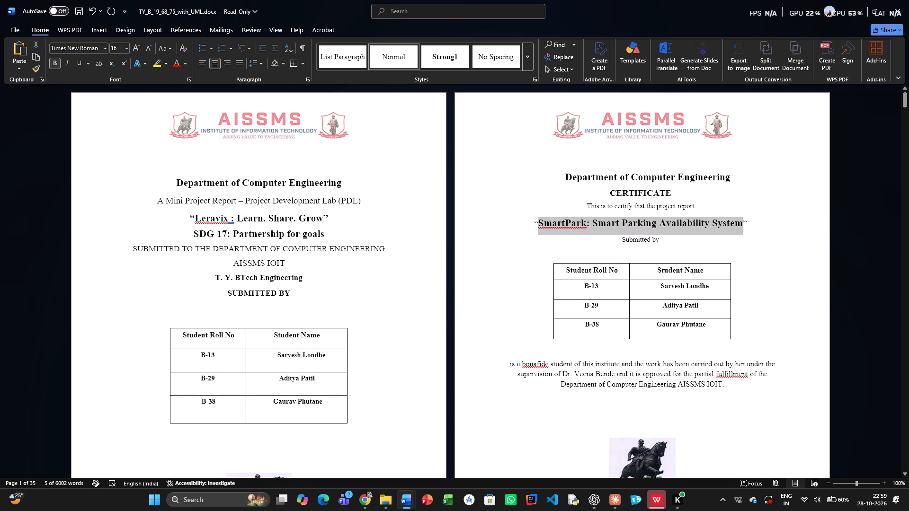
left_click_drag(721, 224, 721, 224)
key("ctrl+v")
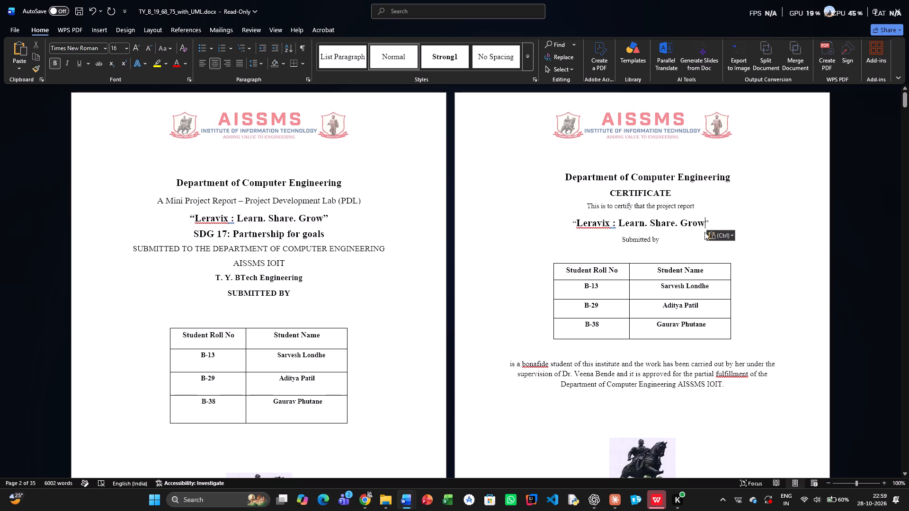
left_click(787, 209)
Ignore the spelling and grammar flags on "Leravix :" in the cover and certificate page titles.
left_click(598, 226)
right_click(598, 226)
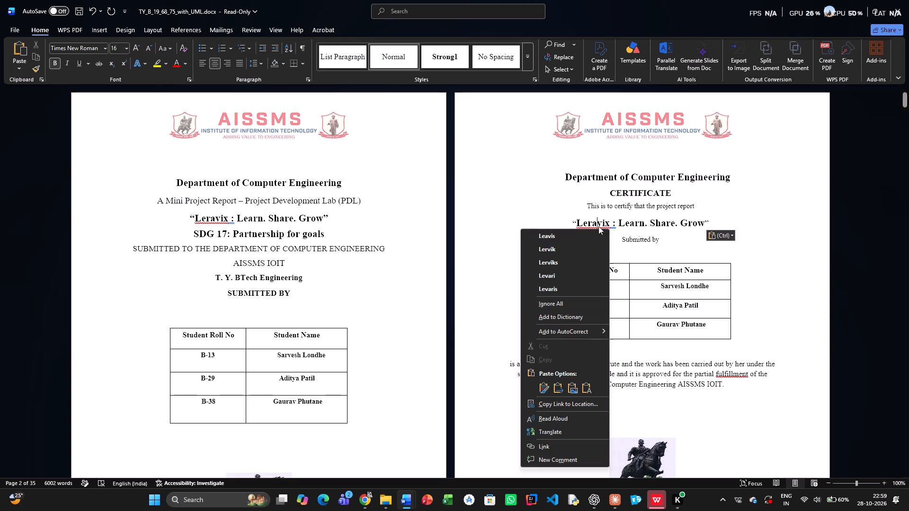
left_click(560, 301)
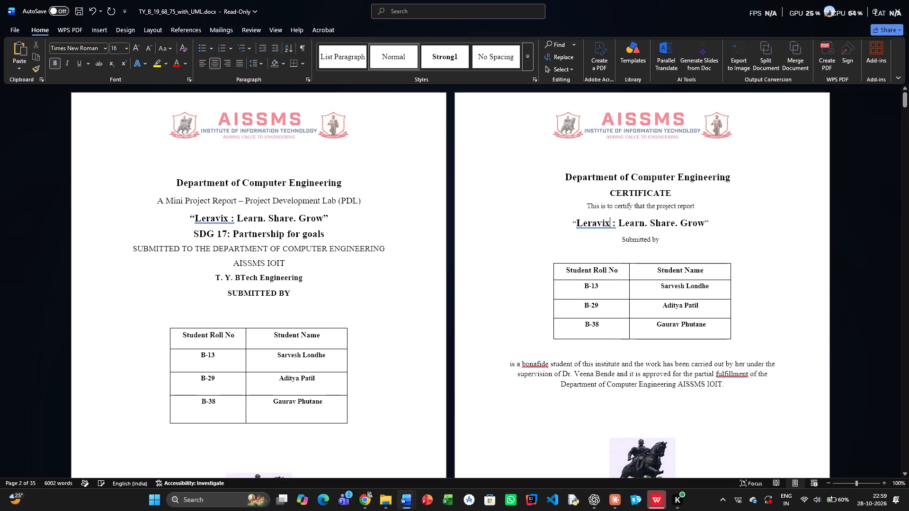
left_click(212, 221)
right_click(212, 221)
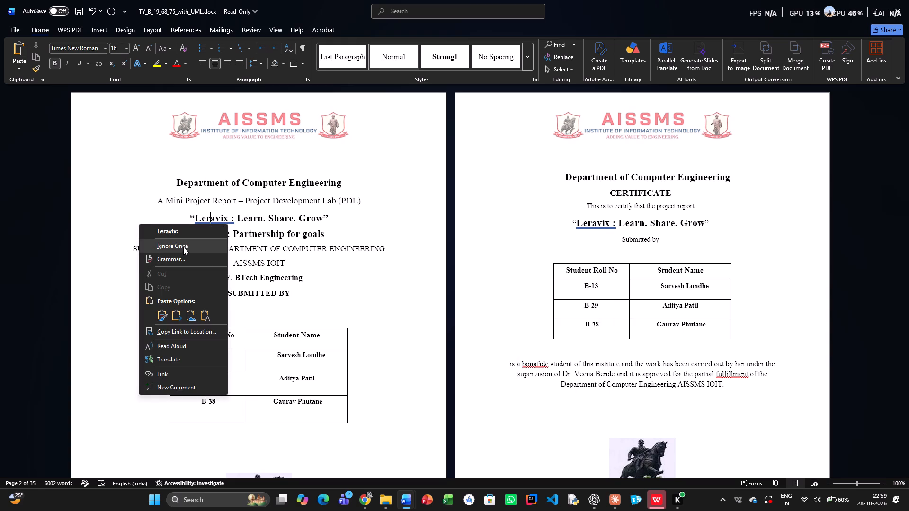
left_click(183, 247)
left_click(602, 229)
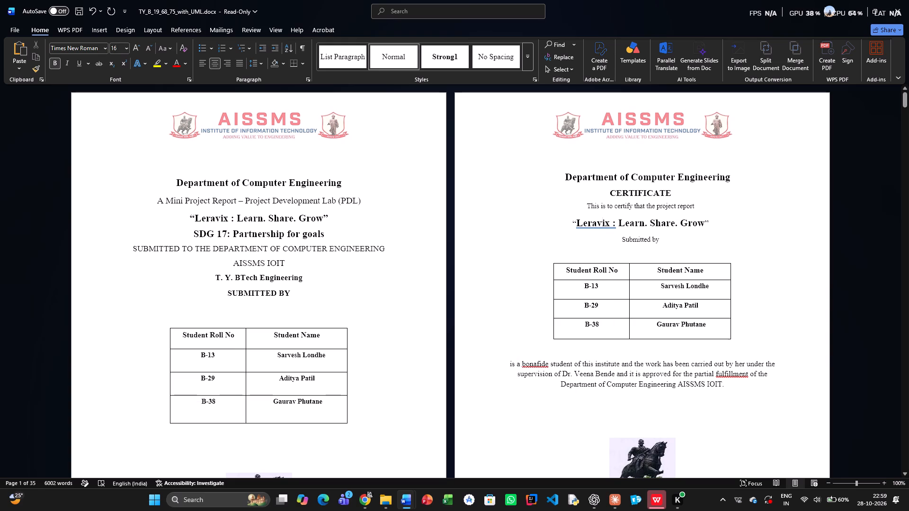
right_click(602, 229)
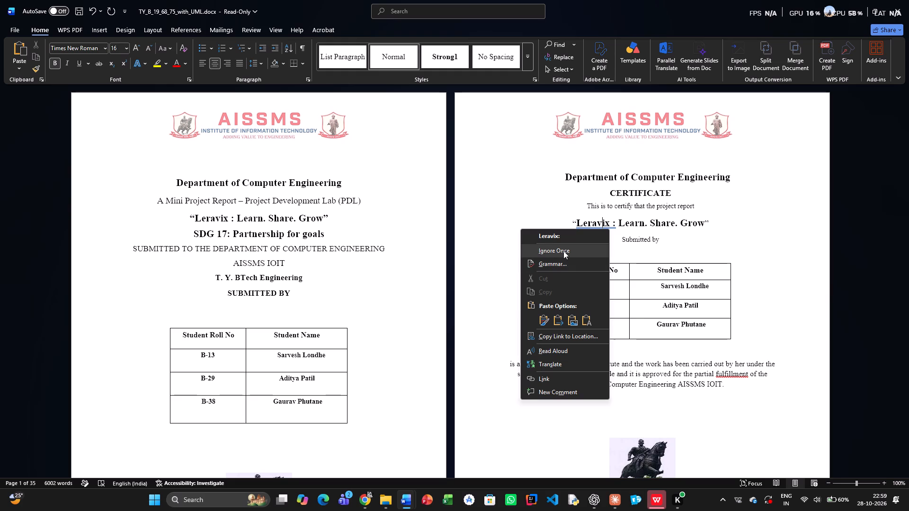
left_click(563, 251)
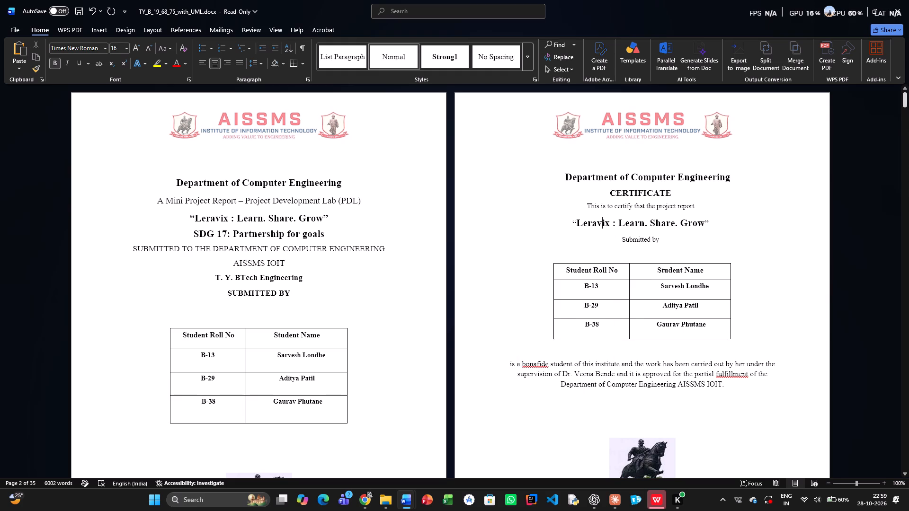
Look through the whole report from the certificate page to the references to check the index, diagrams, tables and screenshots.
left_click_drag(908, 101, 908, 110)
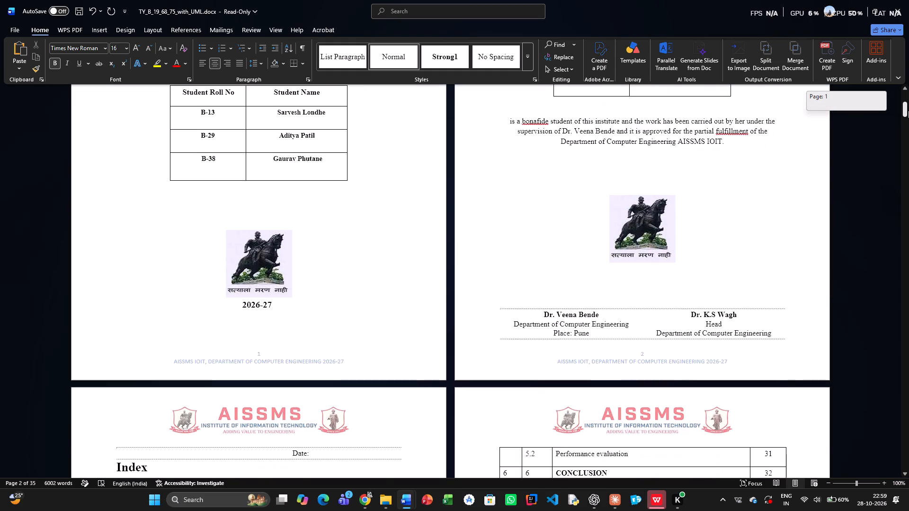
left_click_drag(908, 110, 908, 111)
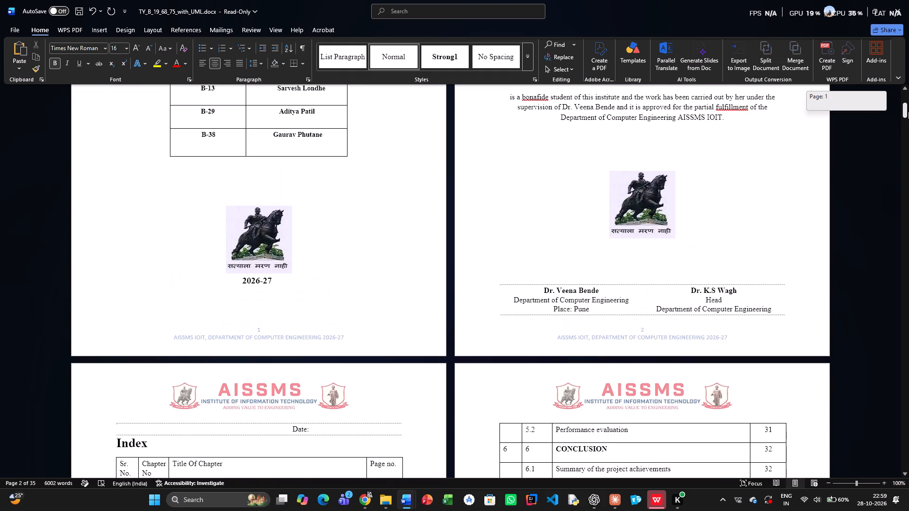
left_click_drag(908, 111, 908, 108)
left_click_drag(903, 105, 905, 117)
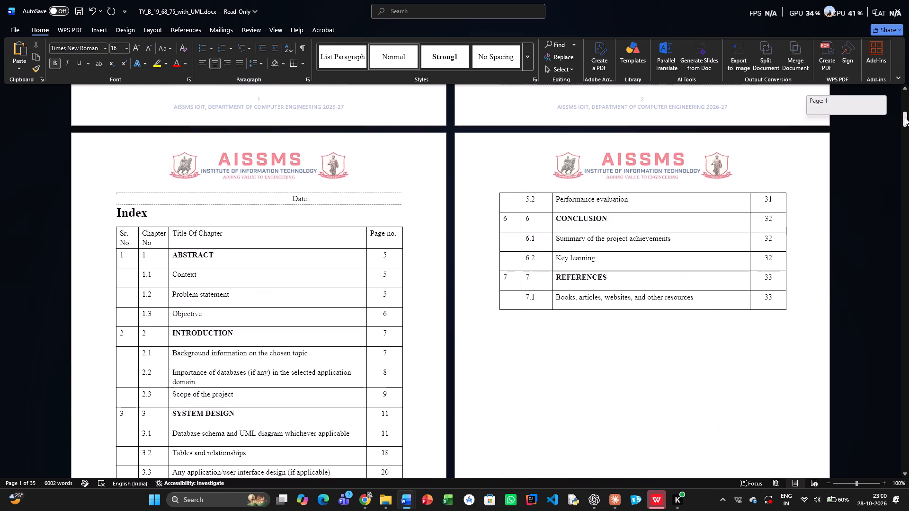
left_click_drag(905, 117, 906, 127)
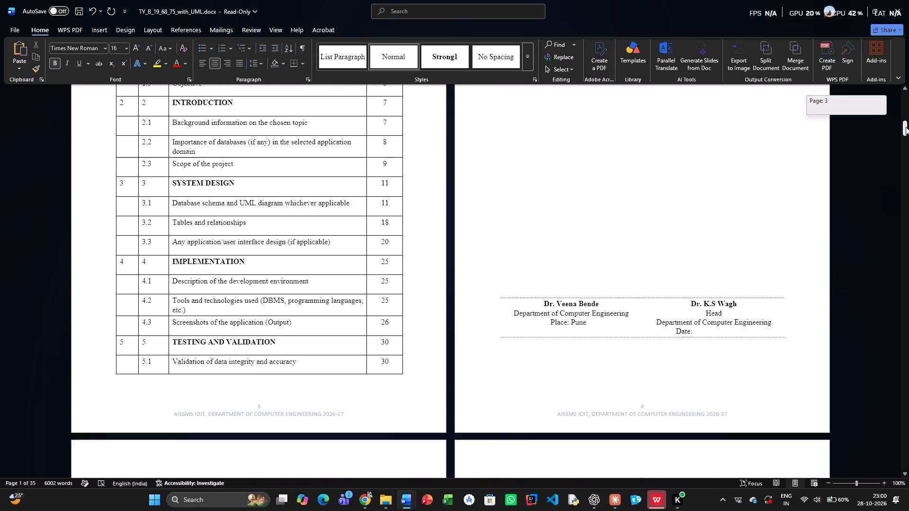
left_click_drag(906, 127, 906, 128)
left_click(646, 229)
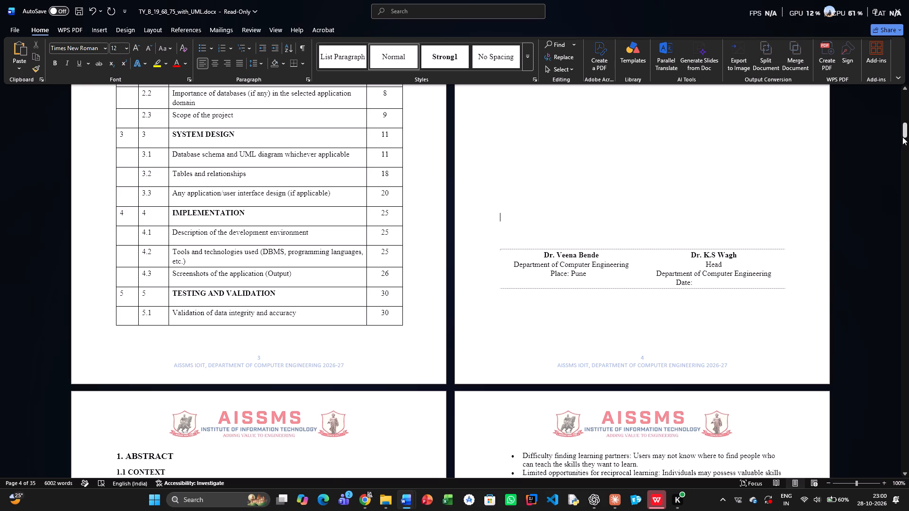
left_click_drag(903, 137, 908, 149)
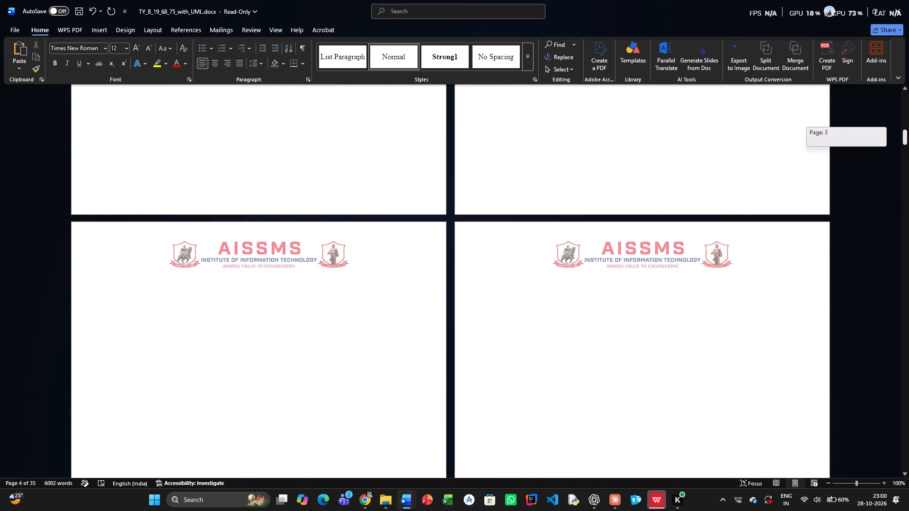
left_click_drag(908, 149, 908, 206)
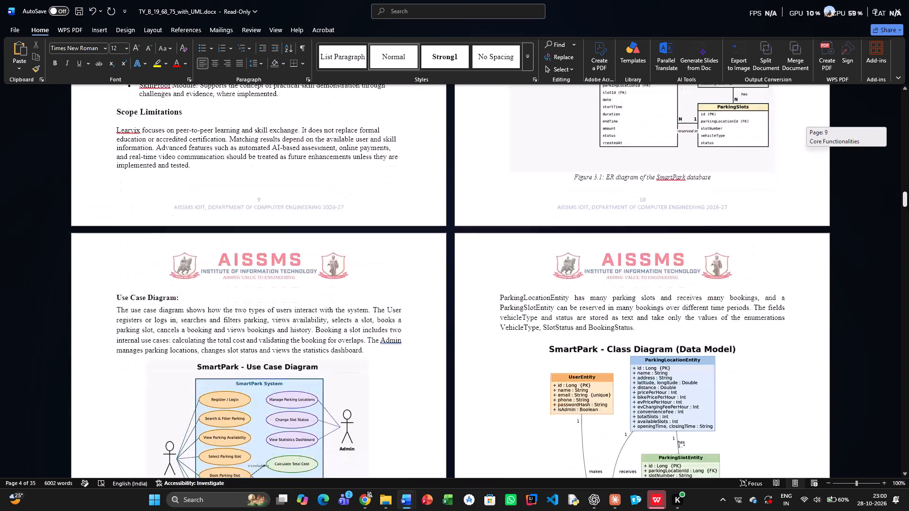
left_click_drag(908, 206, 905, 286)
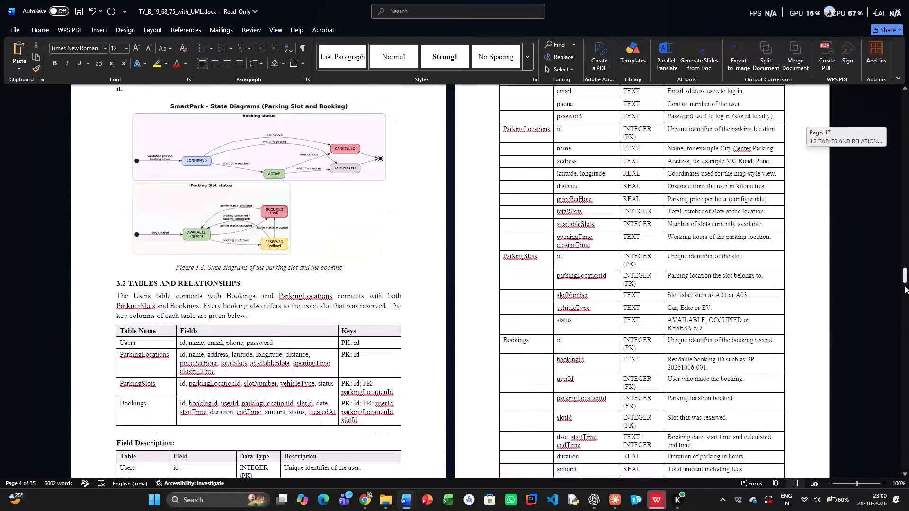
left_click_drag(905, 286, 892, 356)
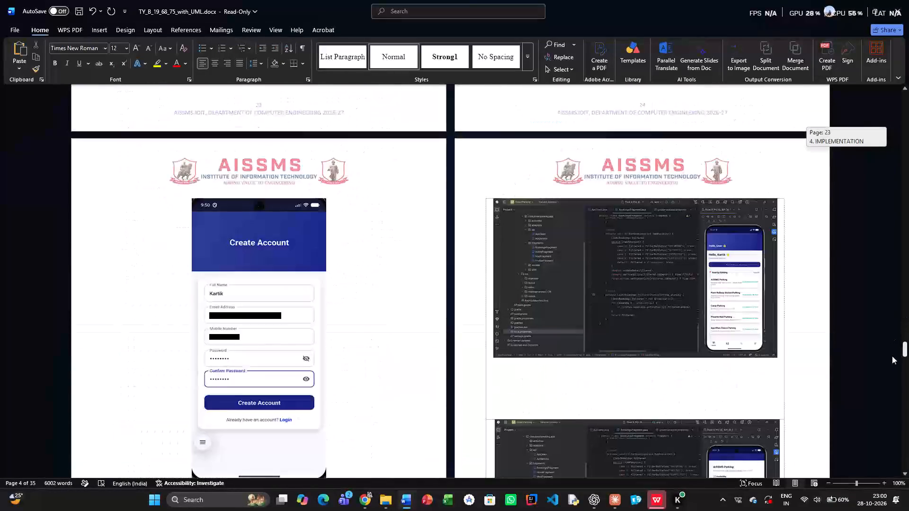
left_click_drag(892, 356, 890, 456)
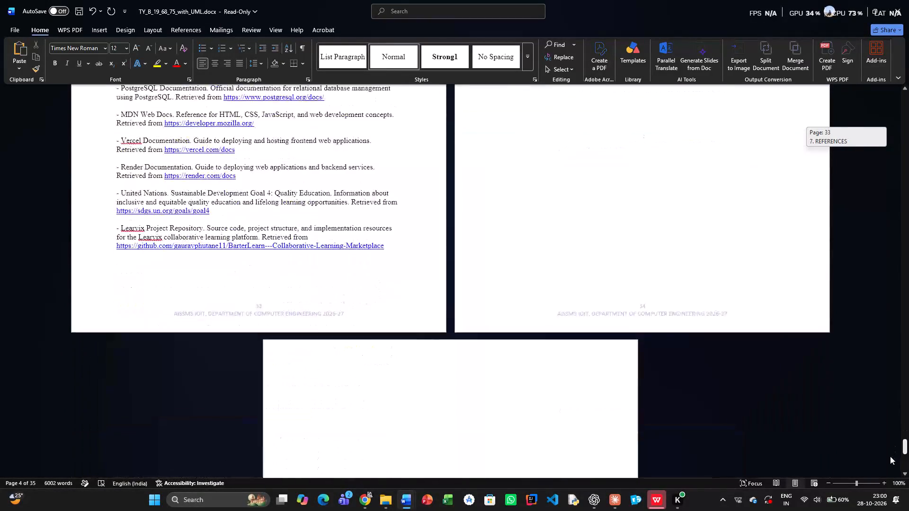
left_click_drag(890, 456, 885, 448)
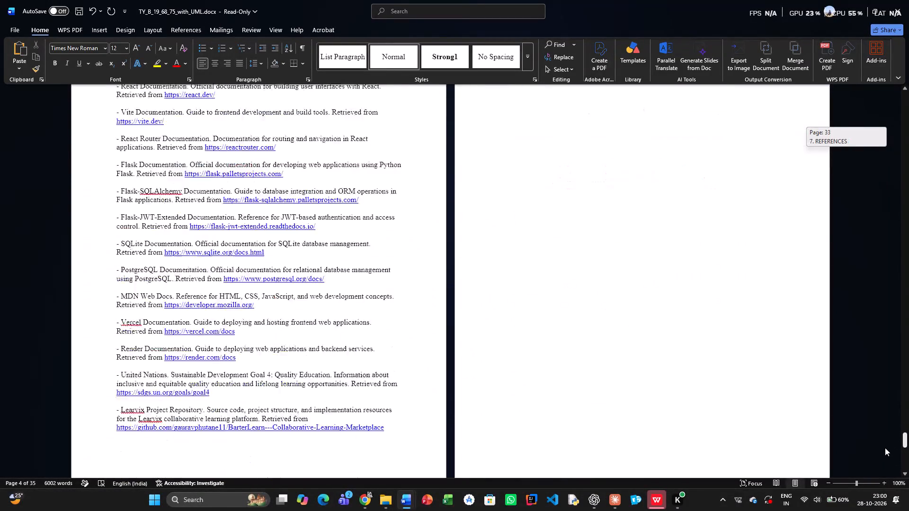
Try to delete the blank last page of the report by removing its empty lines.
left_click_drag(885, 448, 884, 462)
left_click(418, 301)
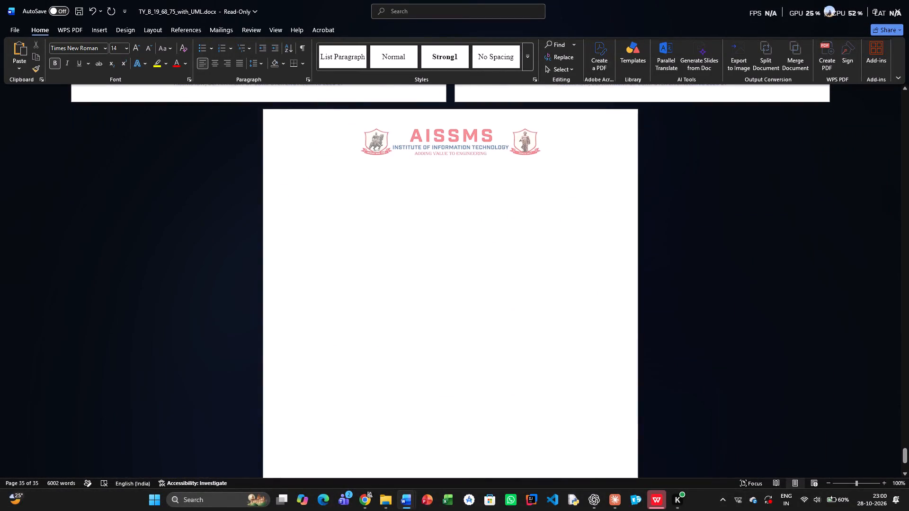
key("BackSpace")
key("BackSpace")
key("BackSpace")
key("BackSpace")
key("BackSpace")
key("BackSpace")
key("BackSpace")
key("BackSpace")
key("BackSpace")
key("BackSpace")
key("BackSpace")
key("BackSpace")
key("BackSpace")
key("BackSpace")
key("BackSpace")
key("BackSpace")
key("BackSpace")
key("BackSpace")
key("BackSpace")
key("BackSpace")
key("BackSpace")
key("BackSpace")
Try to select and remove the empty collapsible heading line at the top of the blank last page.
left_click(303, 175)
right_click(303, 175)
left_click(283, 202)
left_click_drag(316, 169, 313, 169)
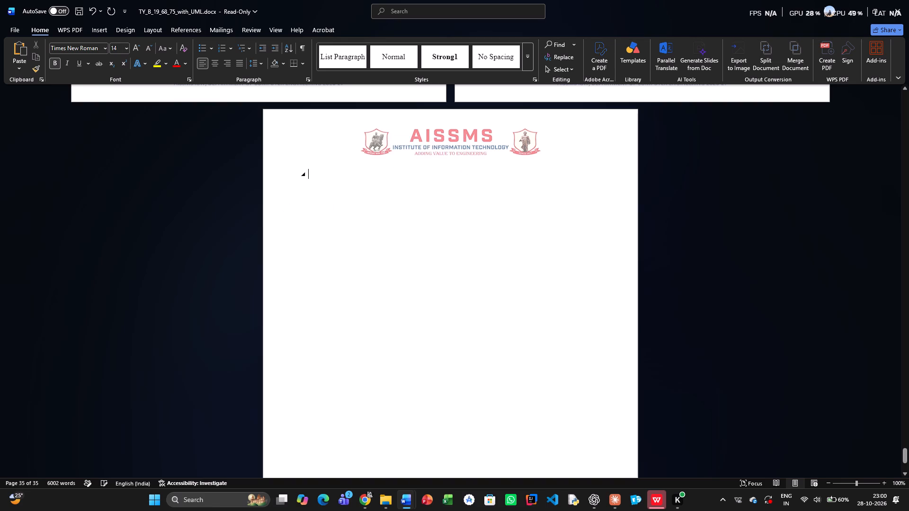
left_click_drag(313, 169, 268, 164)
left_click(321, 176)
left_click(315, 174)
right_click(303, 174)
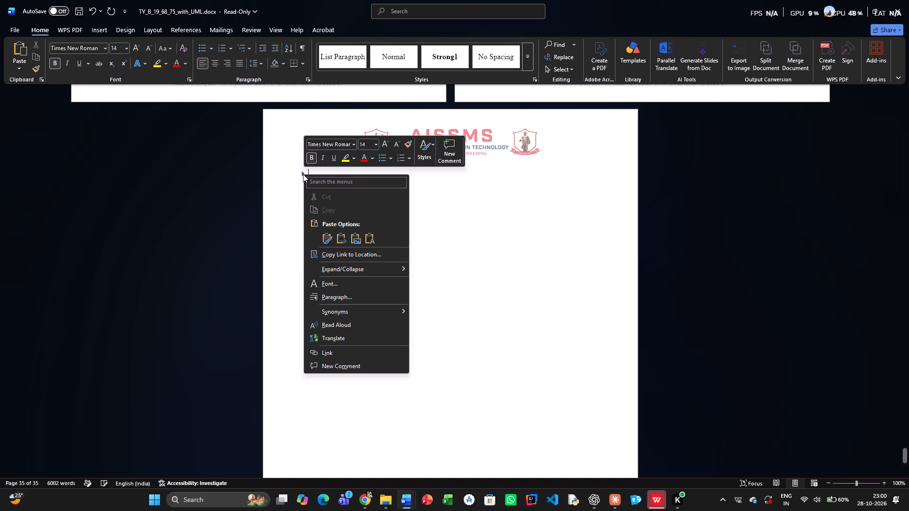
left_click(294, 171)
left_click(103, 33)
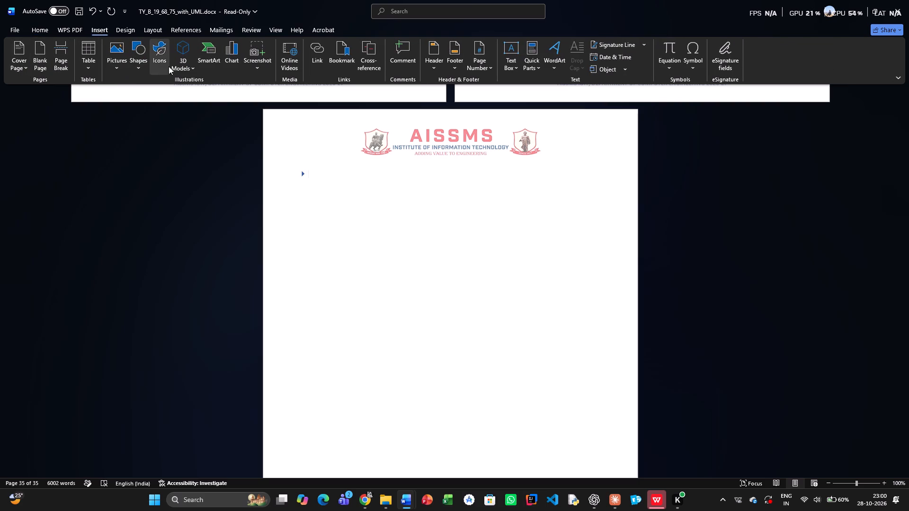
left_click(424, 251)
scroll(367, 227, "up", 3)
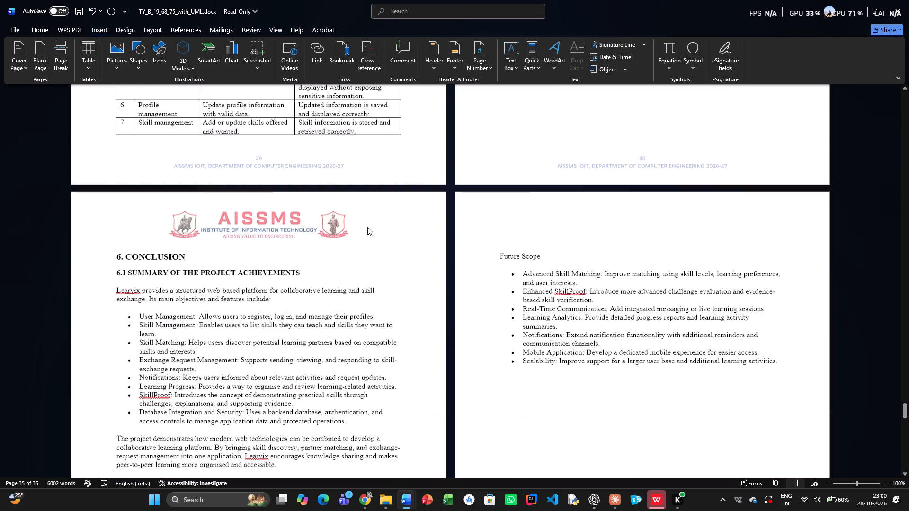
Insert blank lines above the heading 4.3 Screenshots of the Application to push it onto the page with the Create Account screenshot.
left_click_drag(907, 412, 907, 446)
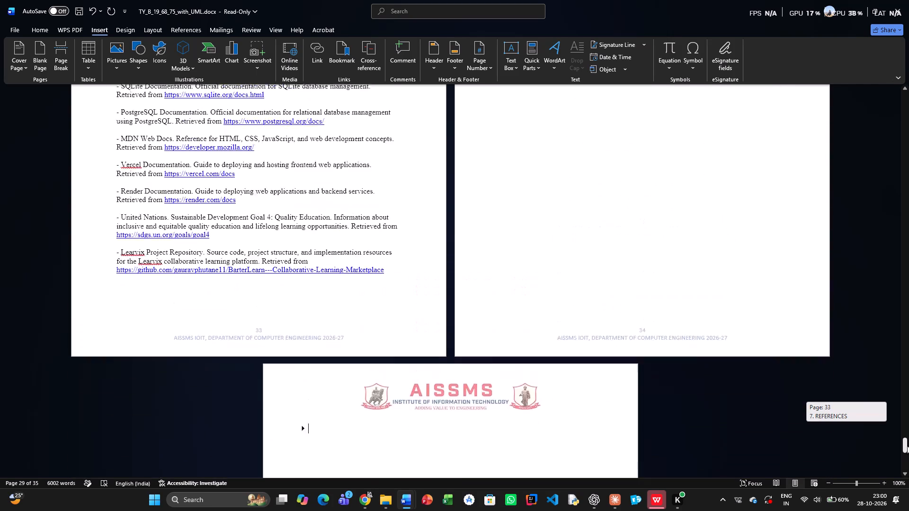
left_click_drag(907, 446, 907, 429)
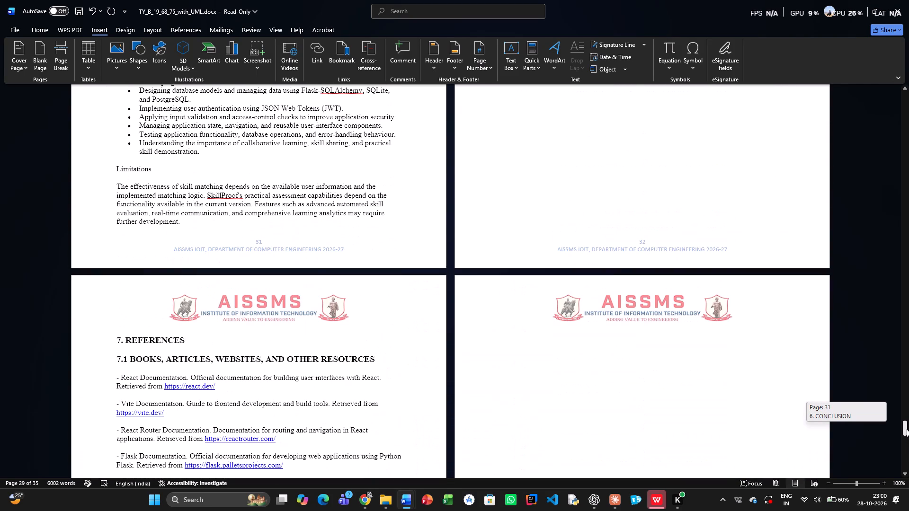
left_click_drag(907, 429, 908, 398)
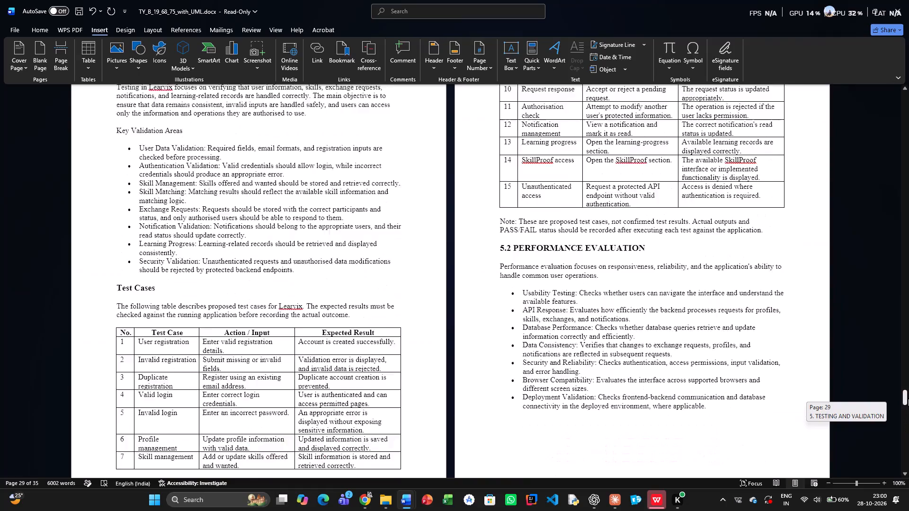
left_click_drag(908, 398, 908, 346)
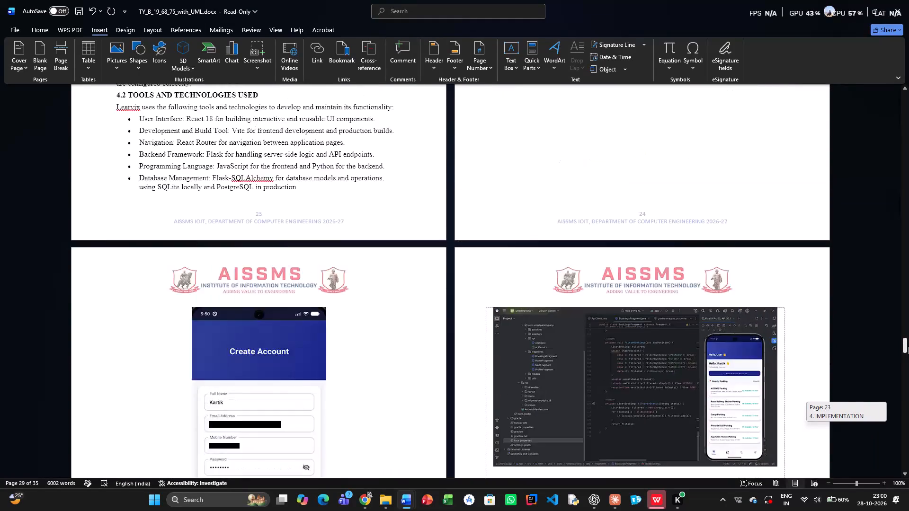
left_click_drag(908, 346, 908, 352)
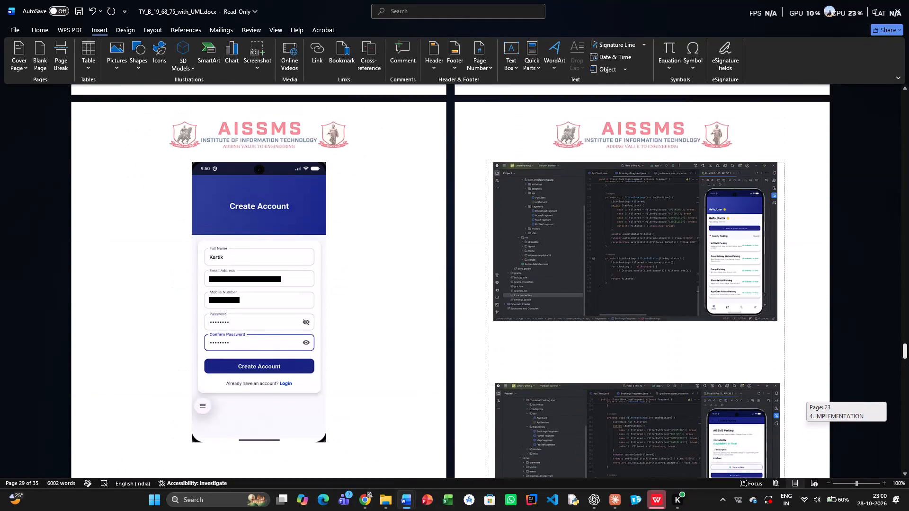
left_click_drag(908, 352, 908, 334)
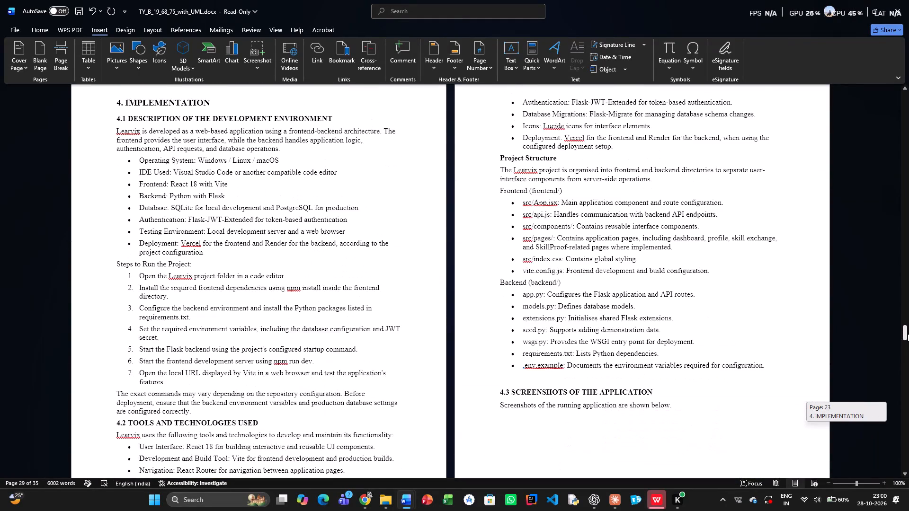
left_click_drag(908, 334, 908, 335)
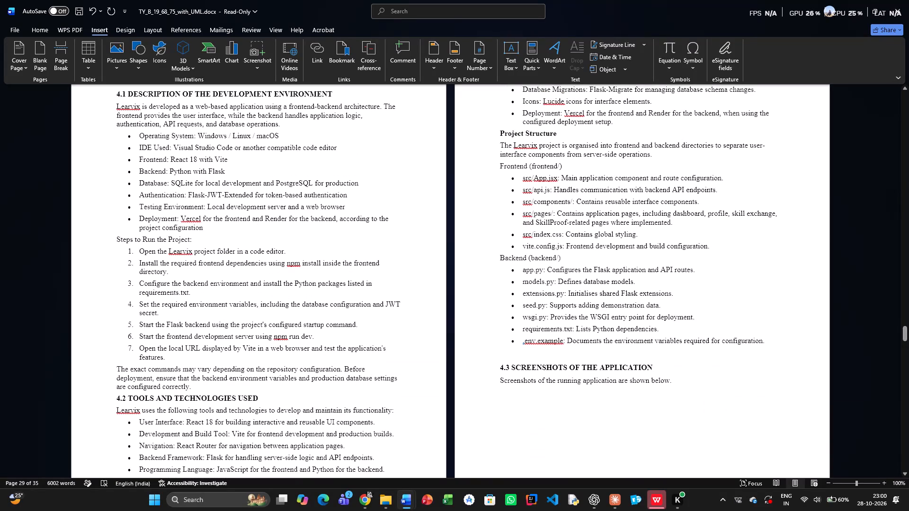
left_click(497, 360)
left_click(513, 359)
key("Return")
key("Return")
key("Return")
key("Return")
key("Return")
key("Return")
key("Return")
key("Return")
key("Return")
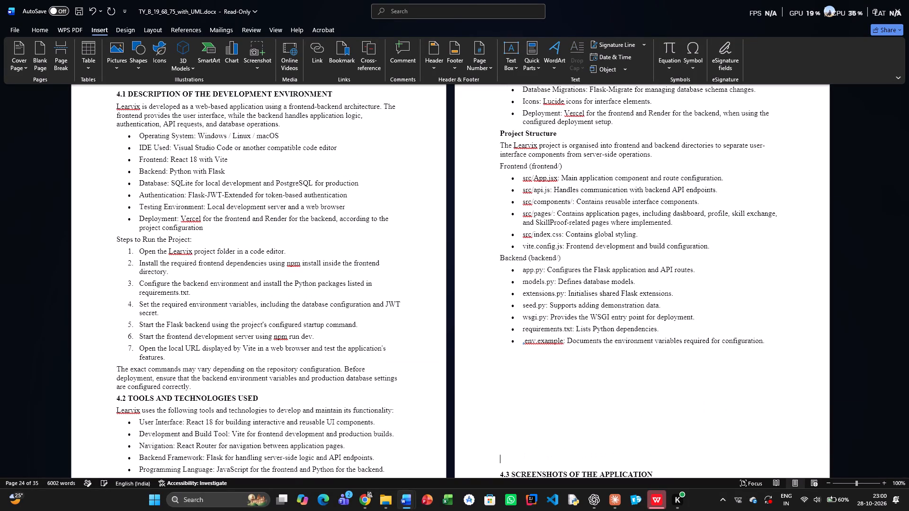
key("Return")
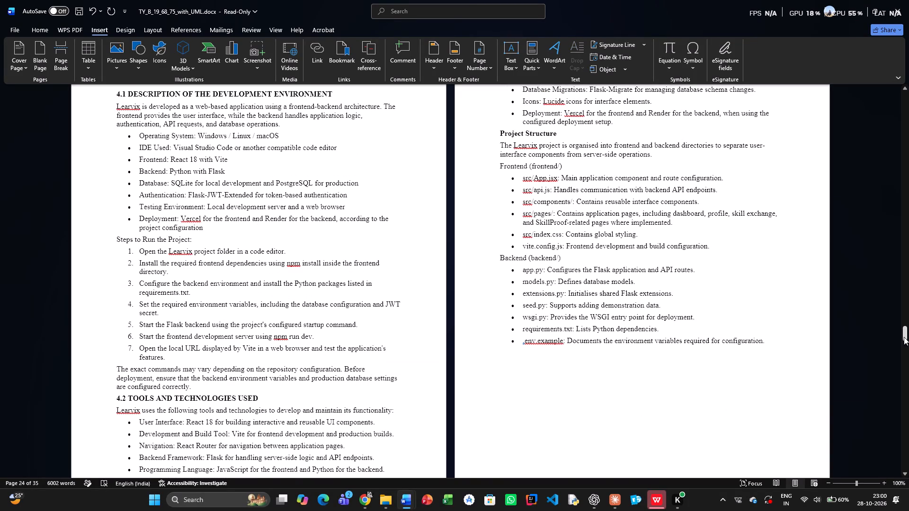
left_click_drag(904, 334, 906, 340)
key("Return")
key("Return")
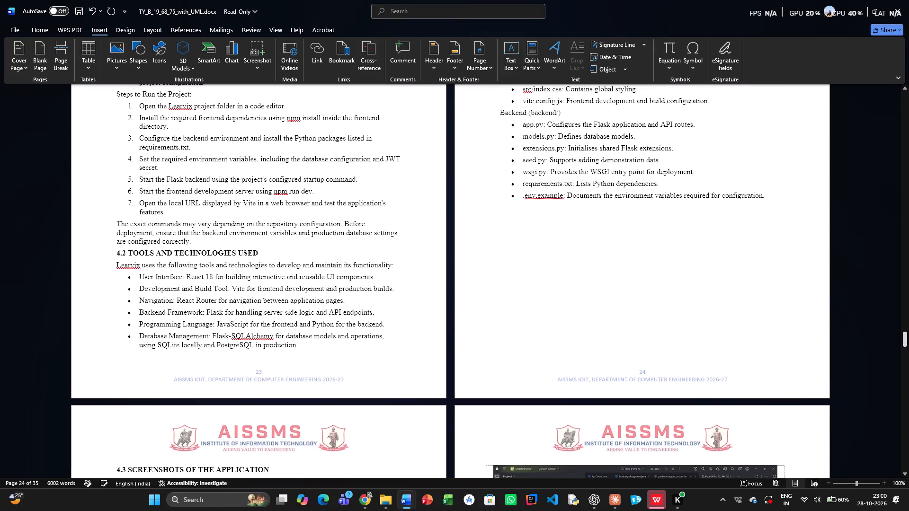
key("BackSpace")
Look through the report from the application screenshots and testing section back to the Abstract to check page layout and remaining SmartPark content.
left_click_drag(903, 339, 904, 346)
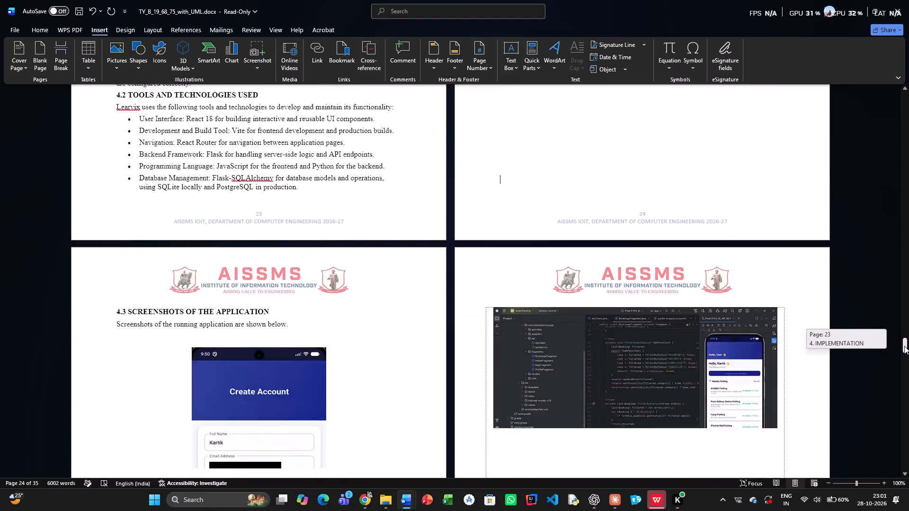
left_click_drag(904, 346, 908, 388)
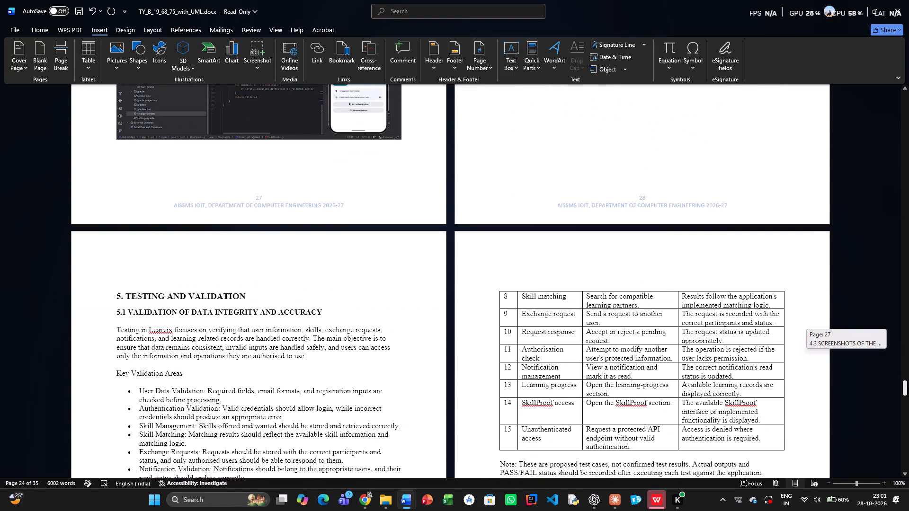
left_click_drag(908, 388, 908, 363)
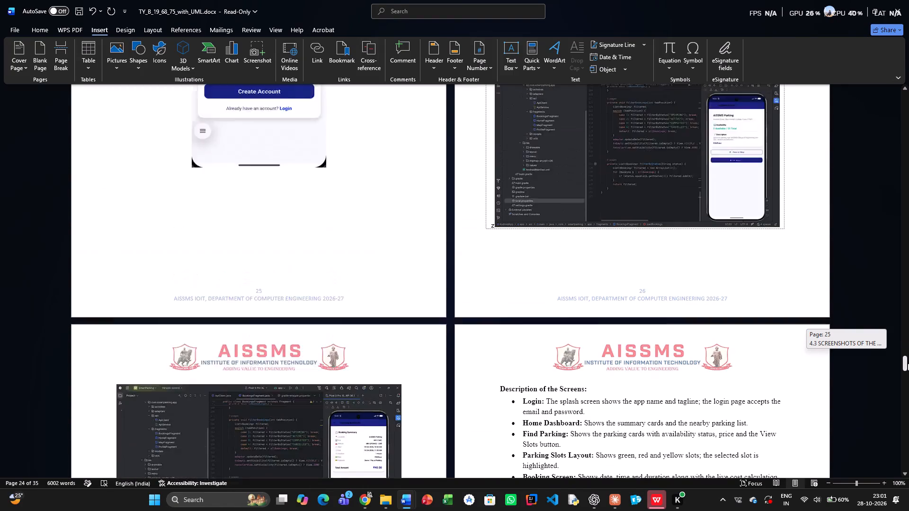
left_click_drag(908, 363, 908, 349)
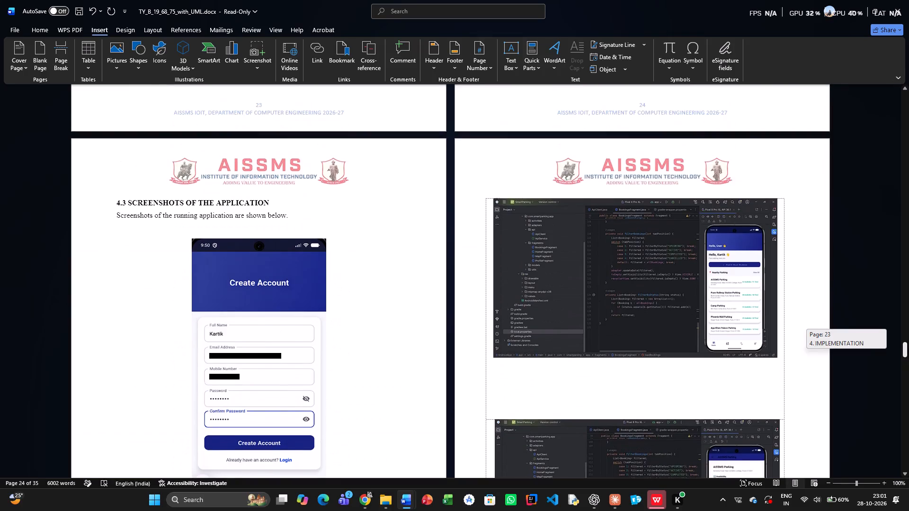
left_click_drag(908, 349, 904, 359)
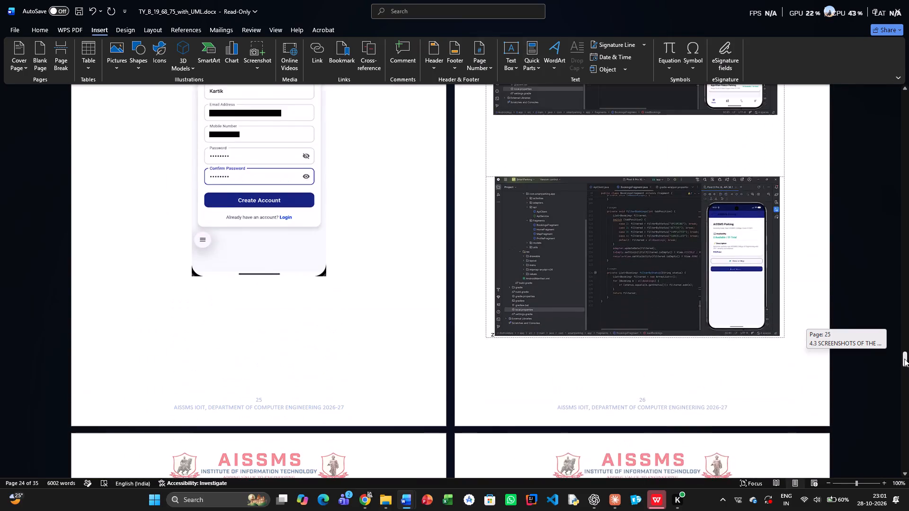
left_click_drag(904, 359, 903, 323)
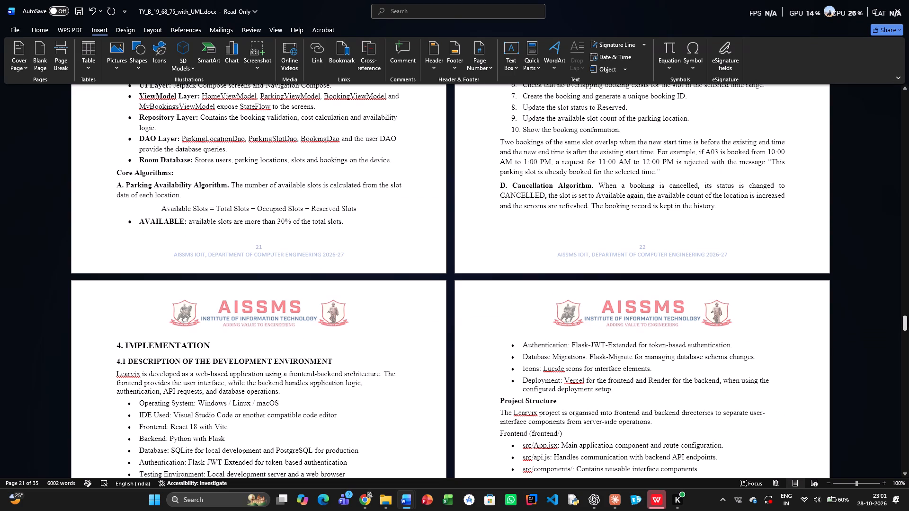
left_click_drag(901, 323, 901, 324)
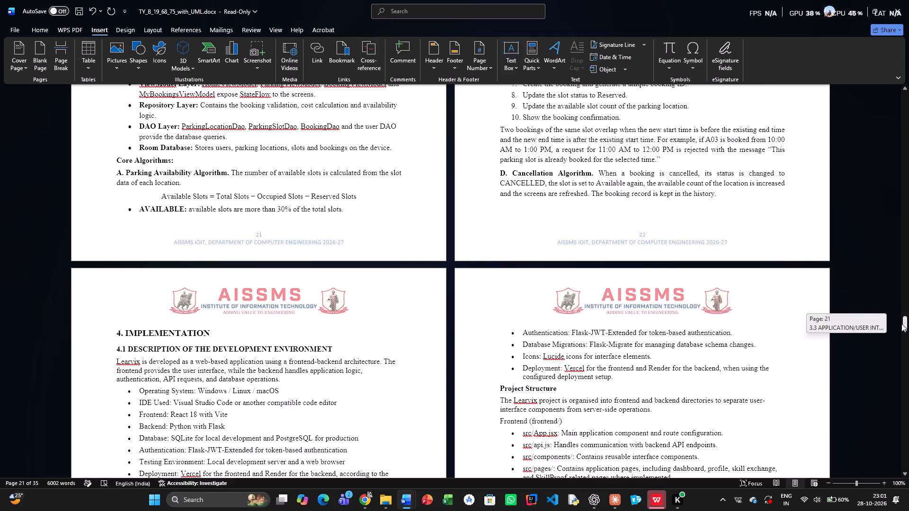
left_click_drag(901, 324, 908, 321)
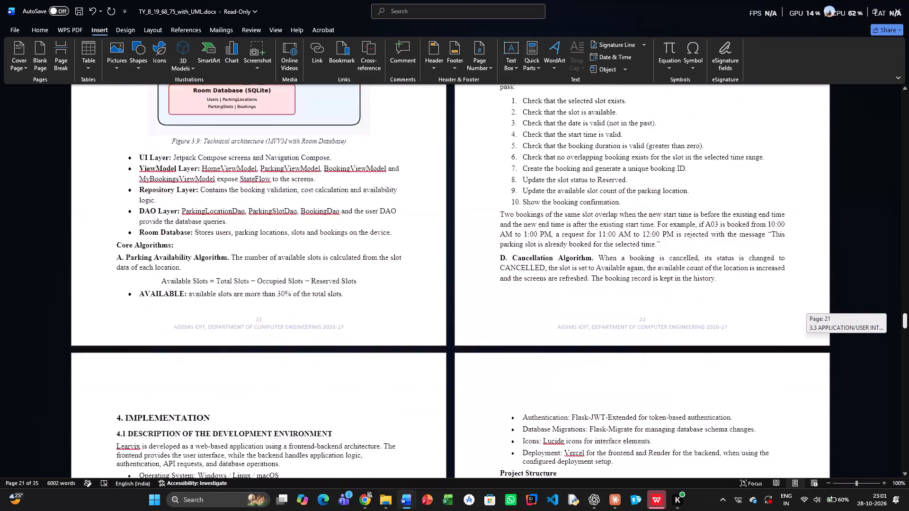
left_click_drag(908, 321, 907, 331)
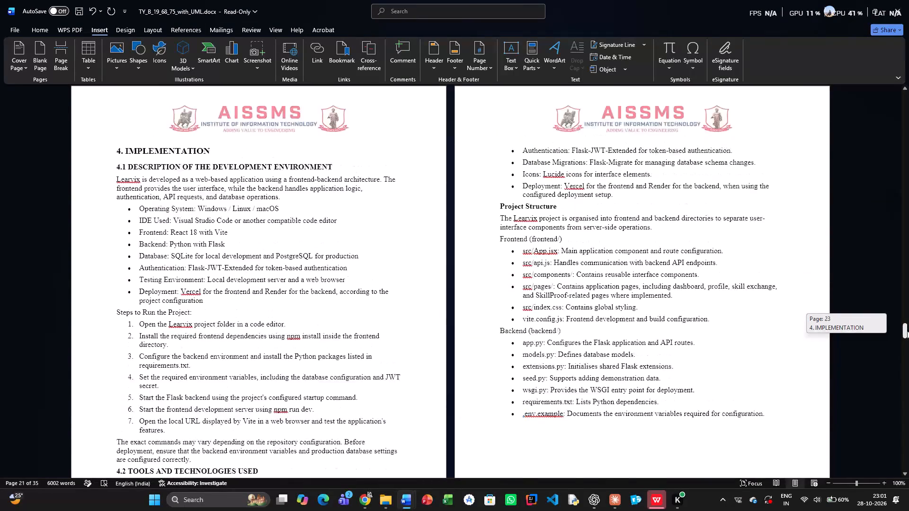
left_click_drag(907, 331, 904, 261)
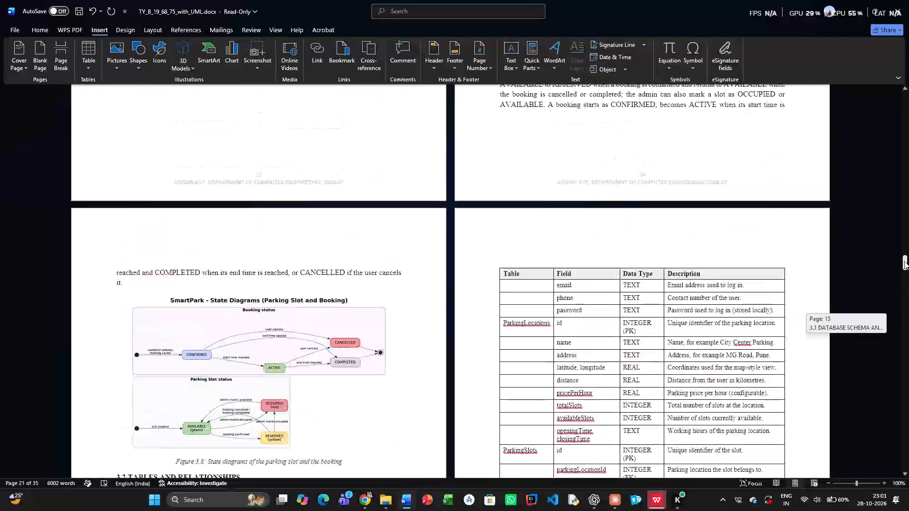
left_click_drag(904, 261, 904, 222)
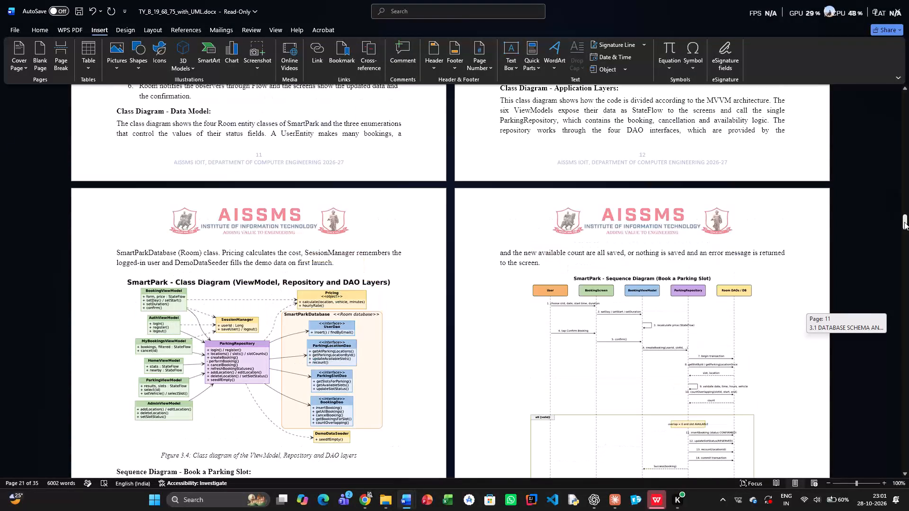
left_click_drag(904, 222, 896, 209)
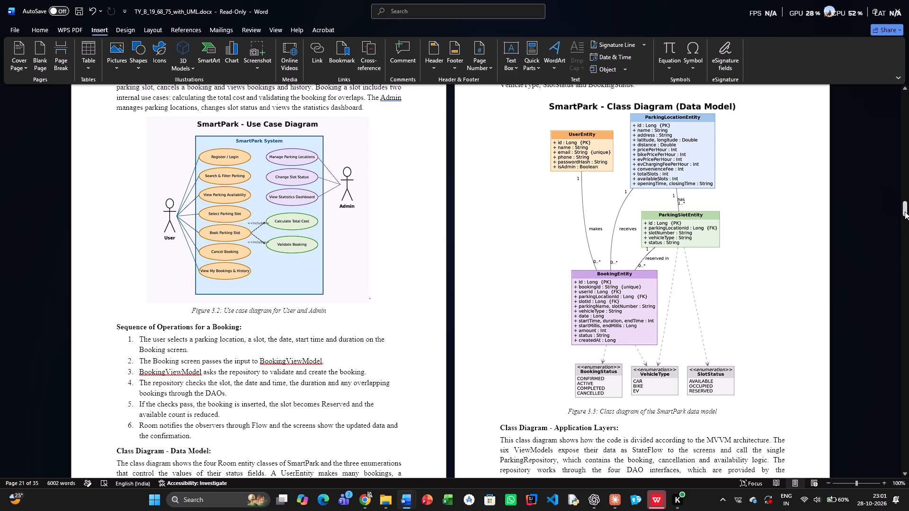
left_click_drag(903, 208, 907, 202)
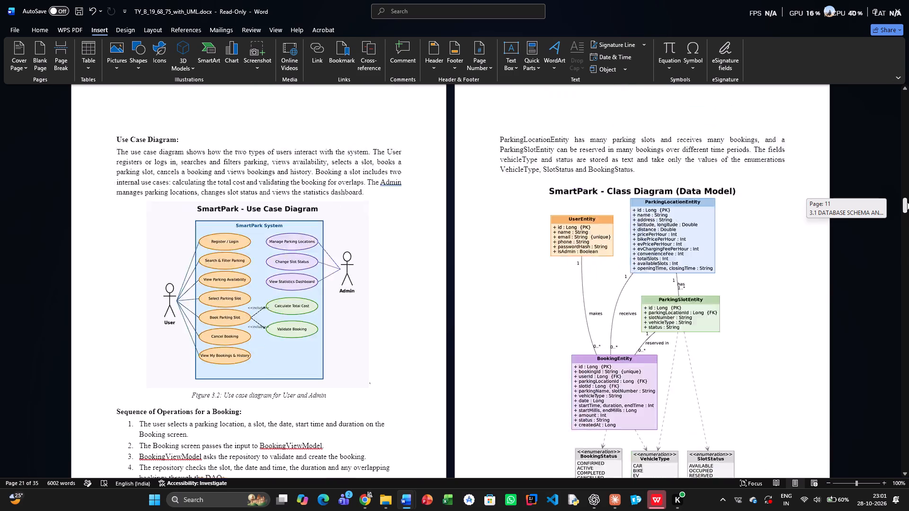
left_click_drag(907, 202, 908, 166)
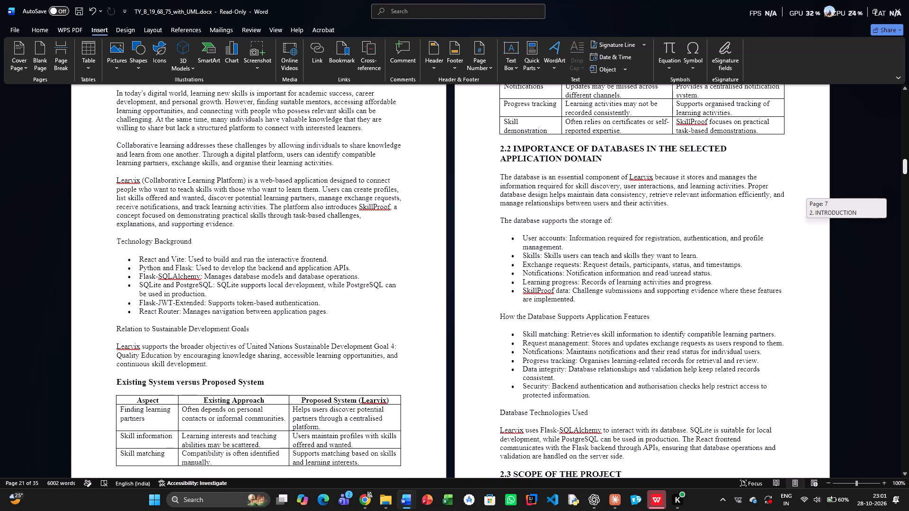
left_click_drag(908, 166, 908, 155)
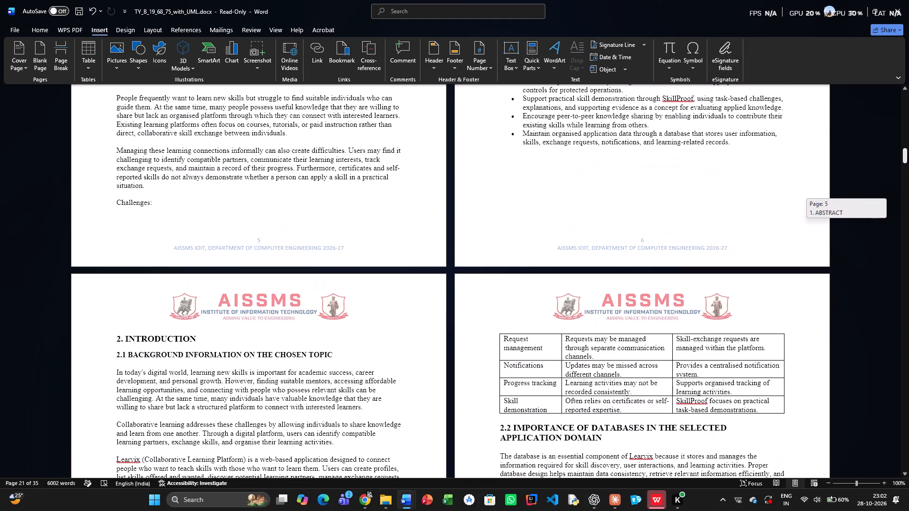
left_click_drag(908, 155, 908, 138)
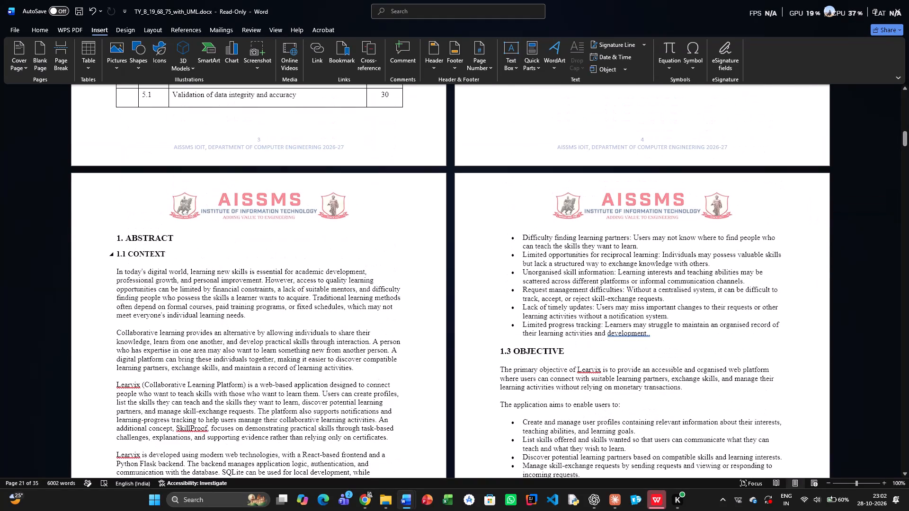
Justify the Abstract text from 1.1 Context through the end of 1.3 Objective and set its line spacing to 1.15.
left_click_drag(116, 250, 668, 394)
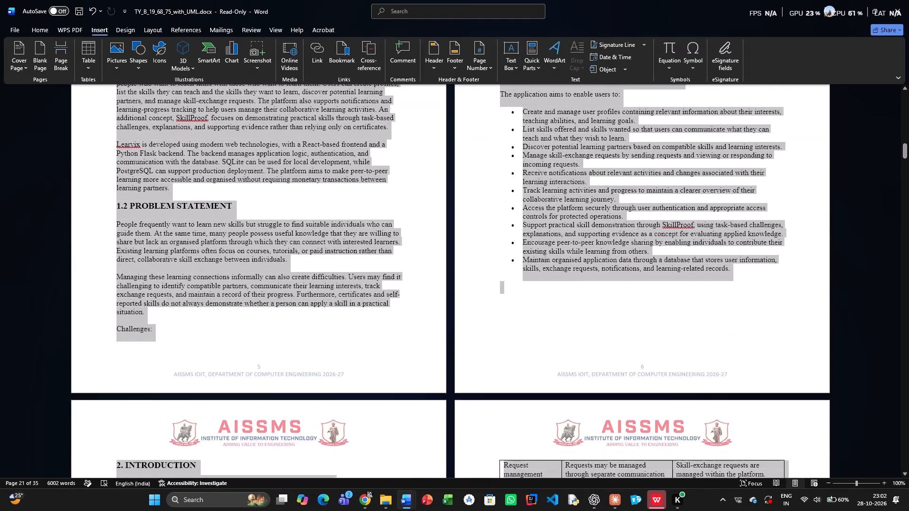
left_click_drag(668, 394, 729, 281)
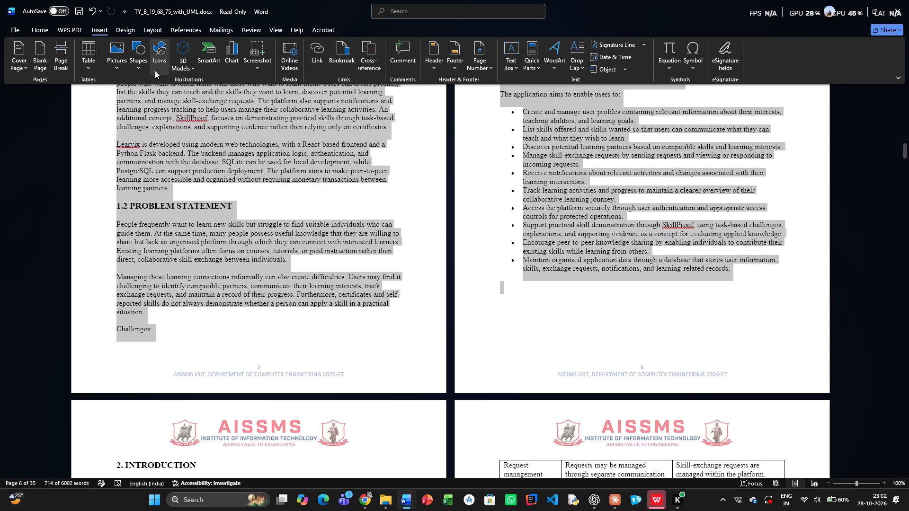
left_click(41, 28)
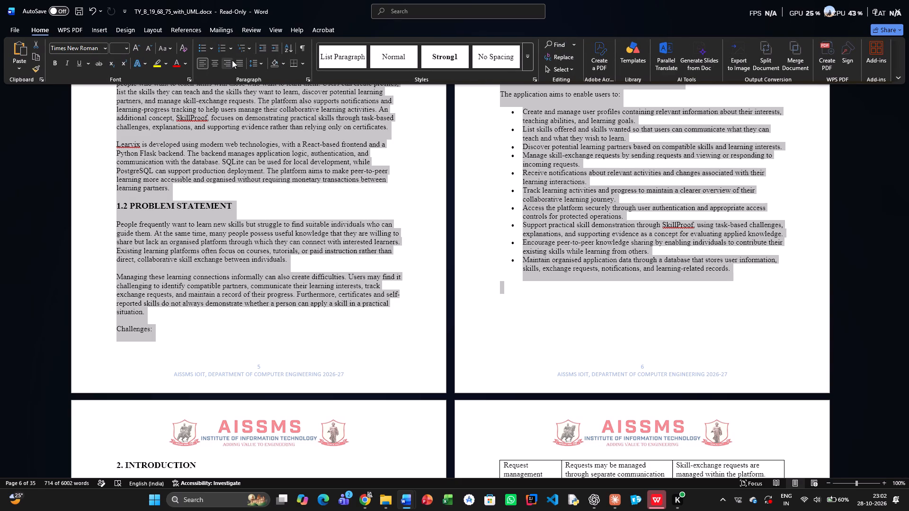
left_click(236, 62)
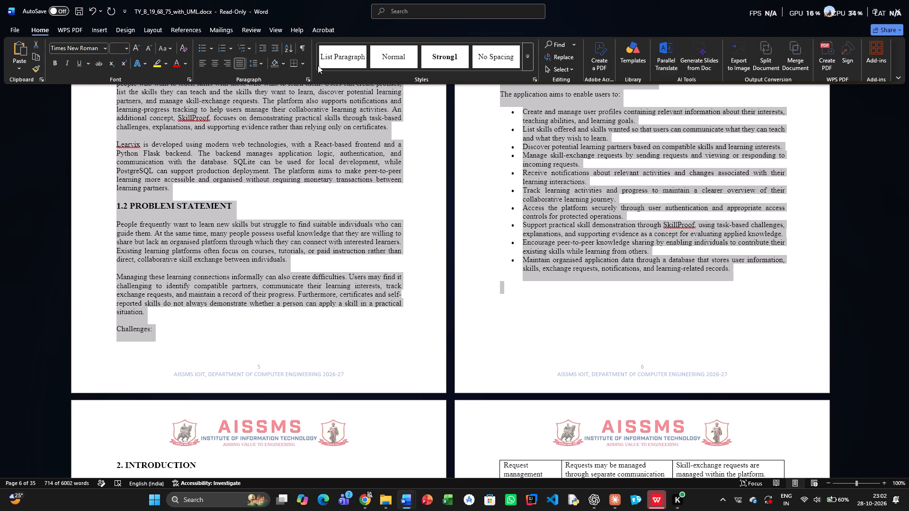
left_click(263, 64)
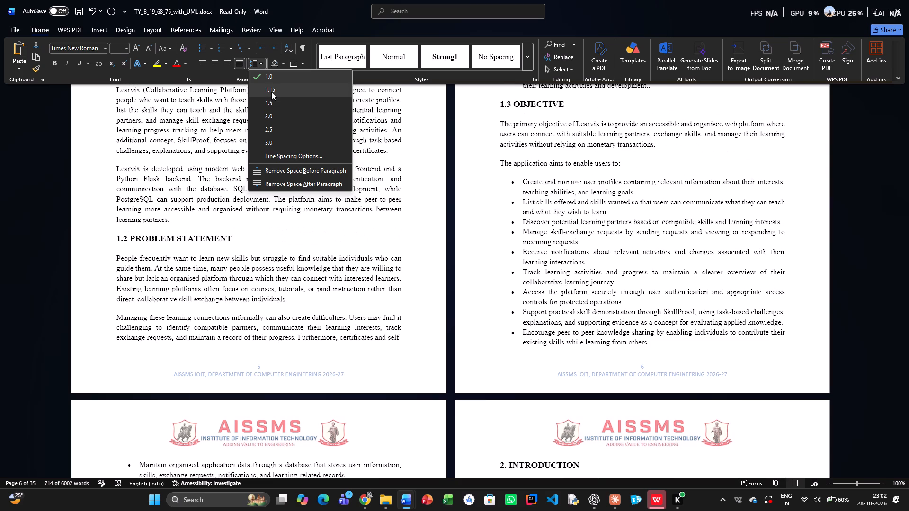
left_click(271, 92)
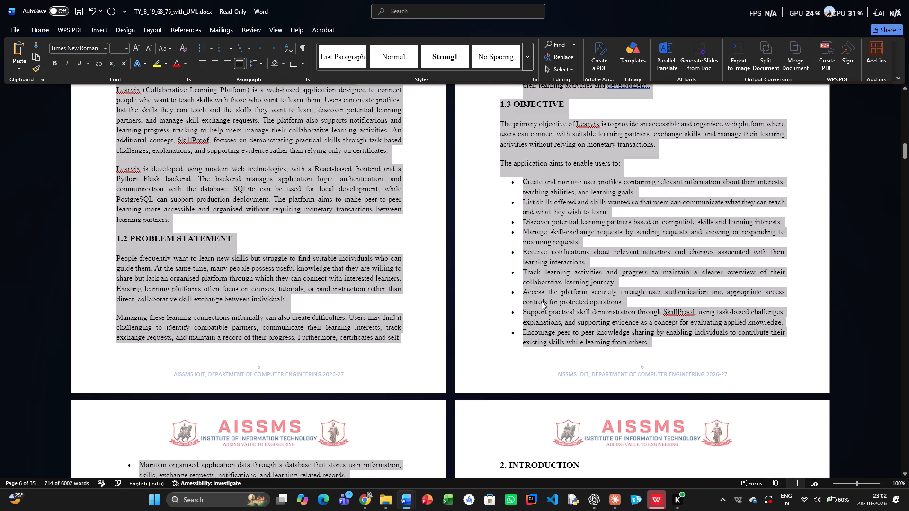
Delete the final bullet about maintaining organised application data from the 1.3 Objective list, together with its leftover page.
left_click(190, 467)
left_click_drag(142, 462, 144, 462)
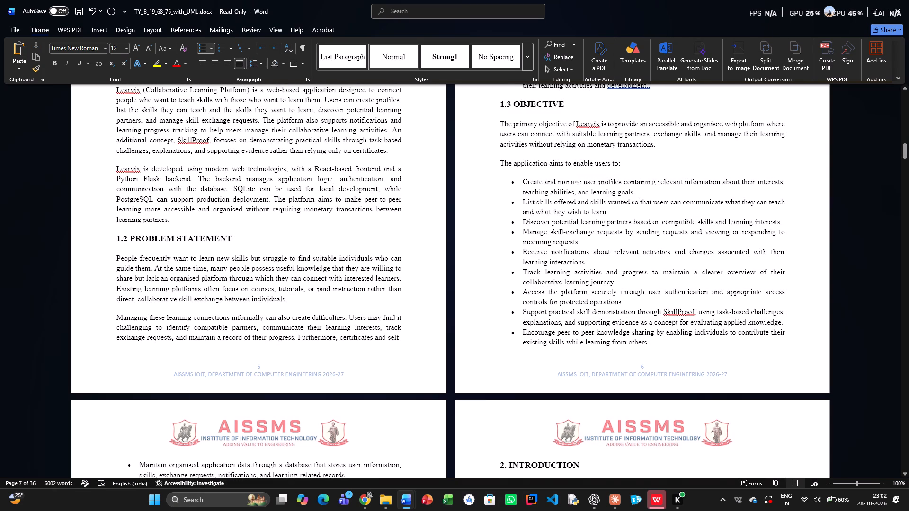
left_click_drag(144, 462, 348, 418)
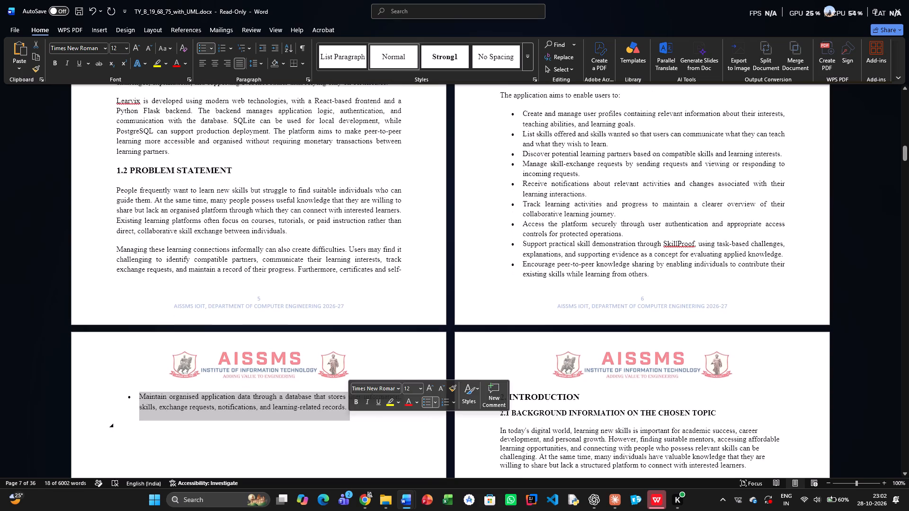
key("BackSpace")
key("BackSpace")
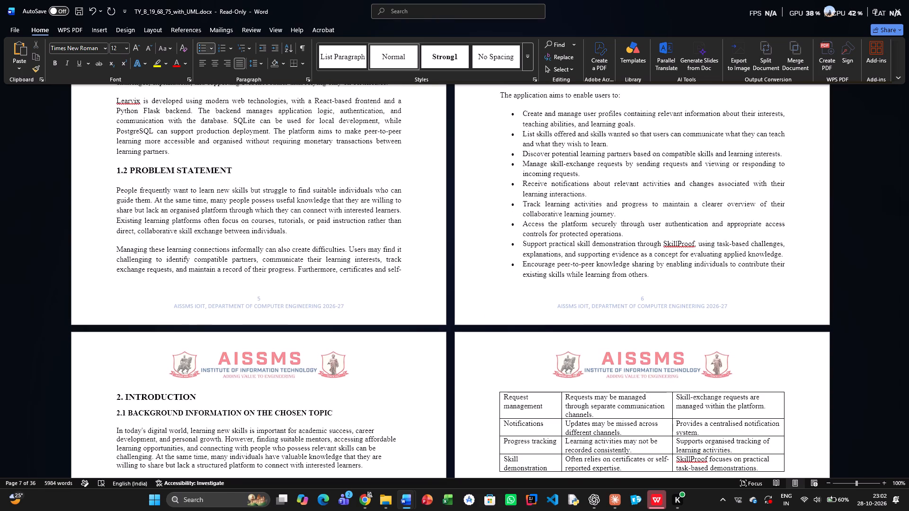
Justify the Introduction text from 2.1 Background Information through the end of Scope Limitations and set its line spacing to 1.15.
left_click_drag(904, 152, 904, 158)
left_click_drag(118, 280, 466, 359)
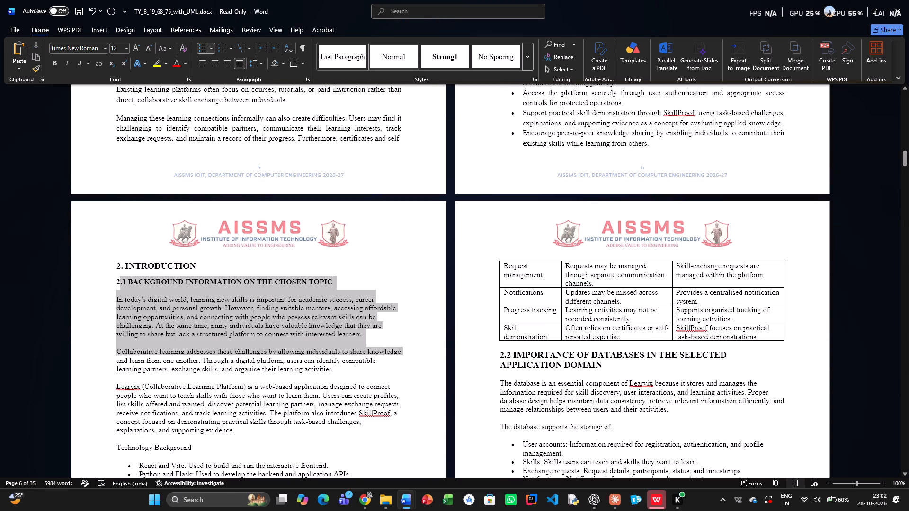
left_click_drag(466, 359, 645, 476)
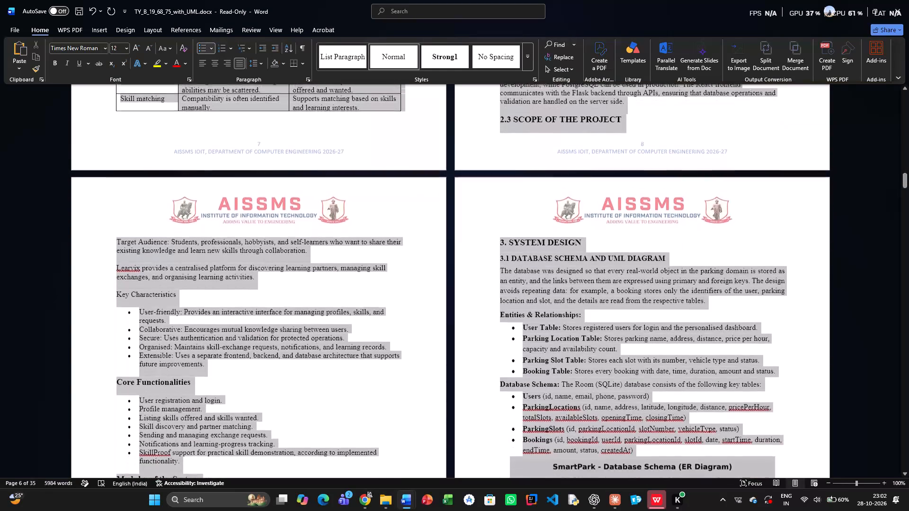
left_click_drag(645, 476, 349, 456)
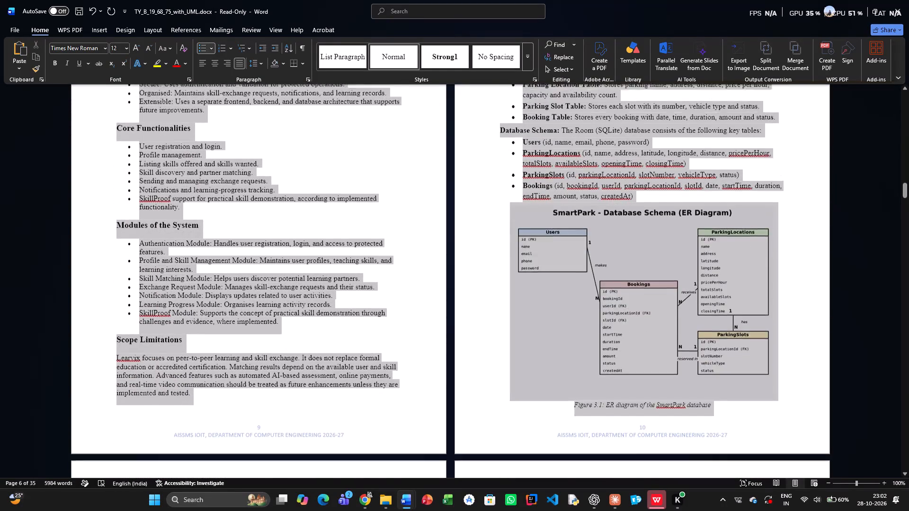
left_click_drag(349, 456, 314, 385)
left_click(241, 61)
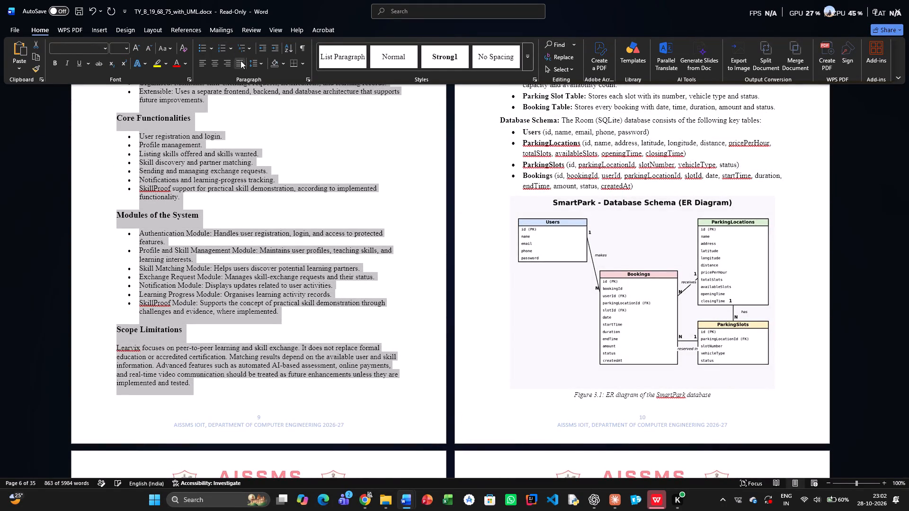
left_click(263, 65)
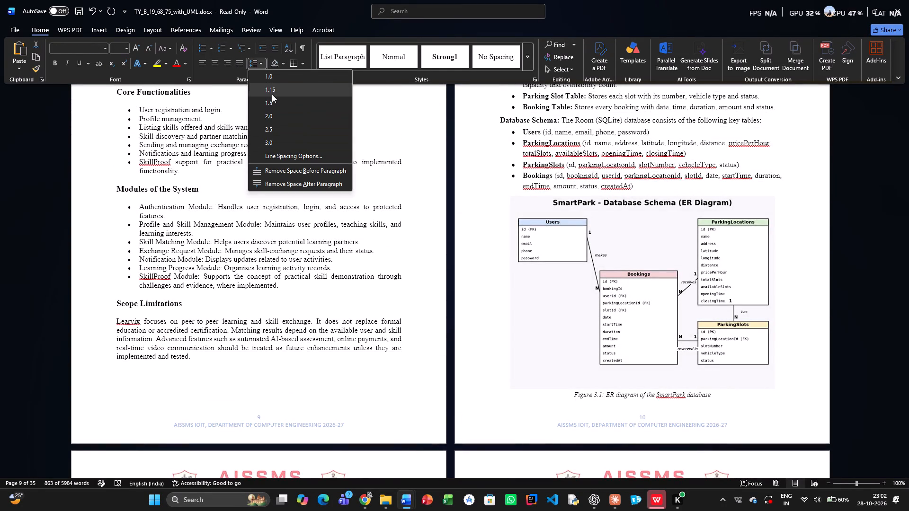
left_click(273, 94)
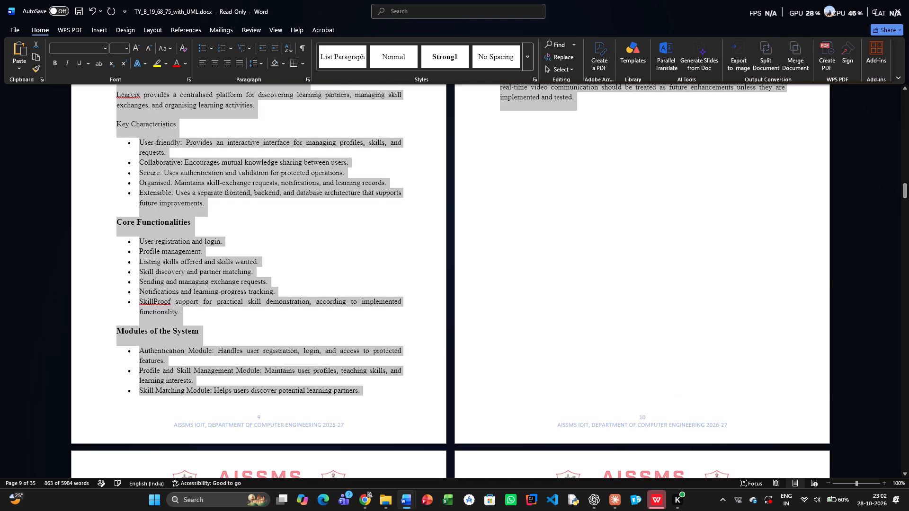
Insert blank lines above the heading Existing System versus Proposed System to push it onto the page with its comparison table.
left_click_drag(908, 194, 908, 172)
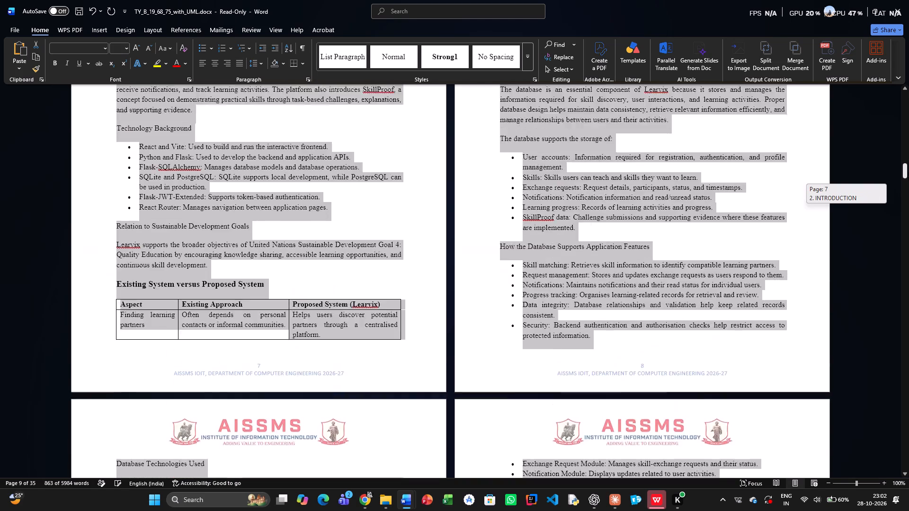
left_click_drag(908, 172, 908, 185)
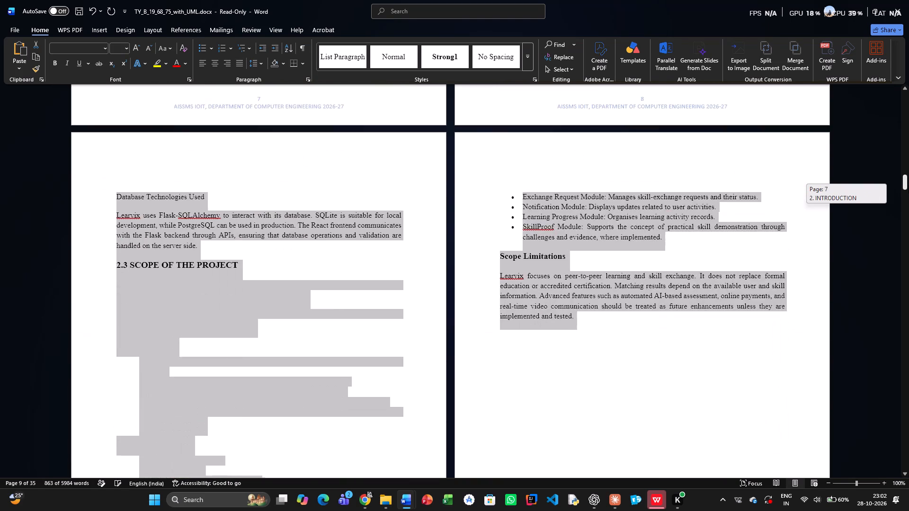
left_click_drag(908, 185, 908, 169)
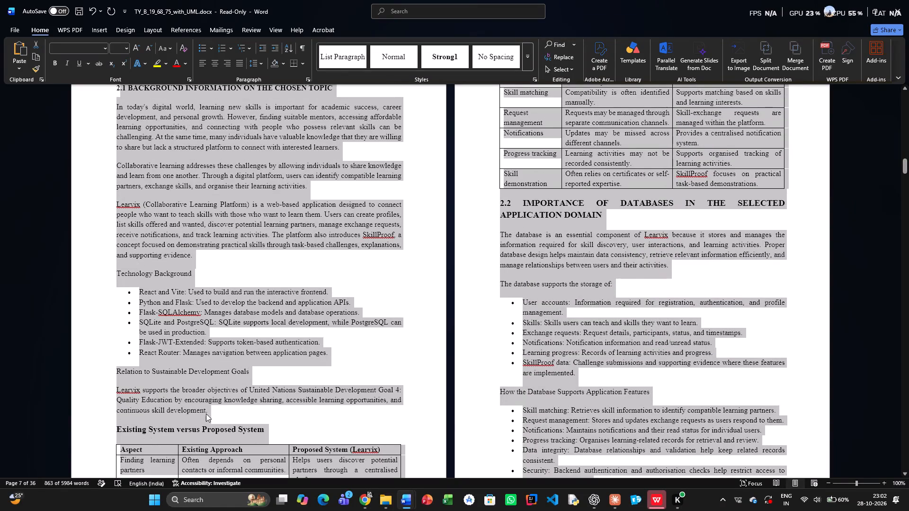
left_click(217, 405)
key("Return")
key("Return")
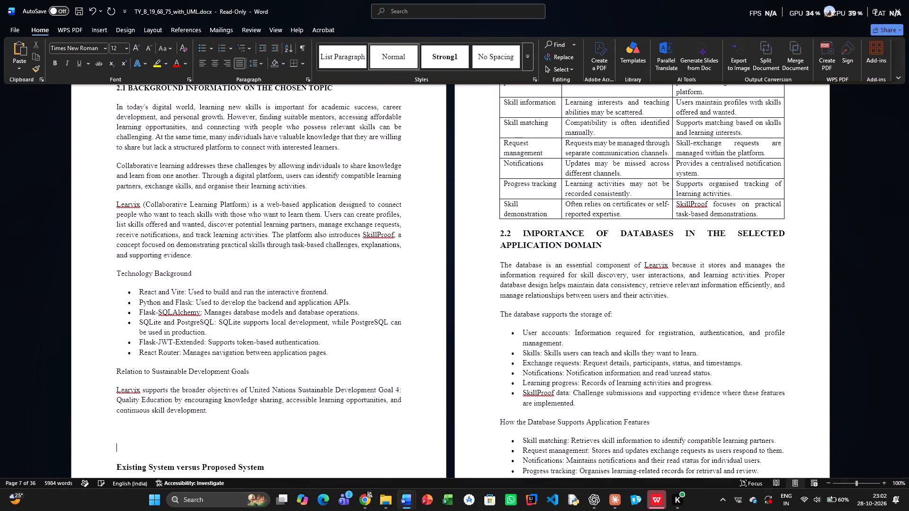
key("Return")
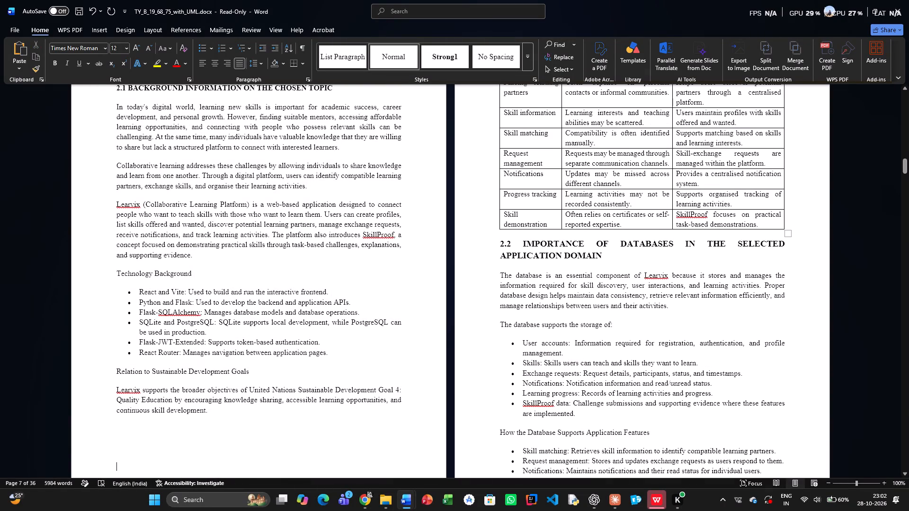
left_click_drag(550, 245, 592, 250)
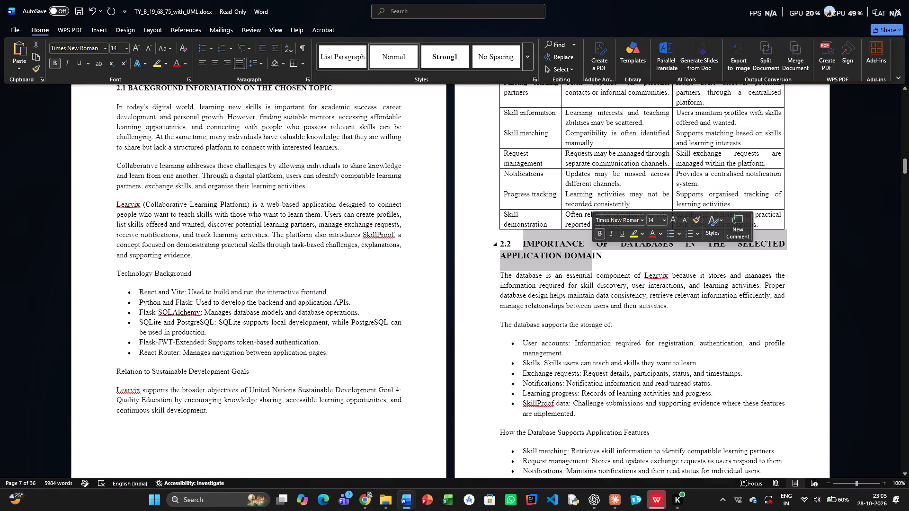
left_click(676, 273)
left_click_drag(905, 165, 906, 178)
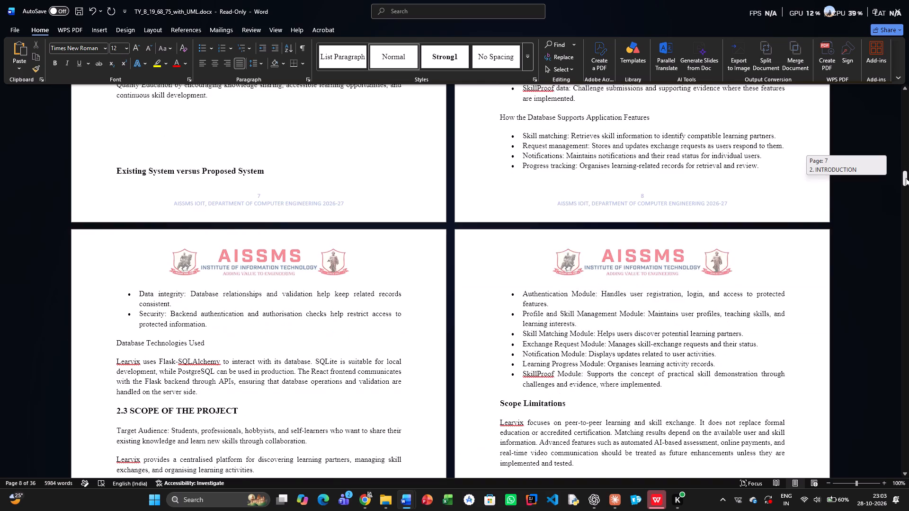
left_click_drag(906, 178, 906, 171)
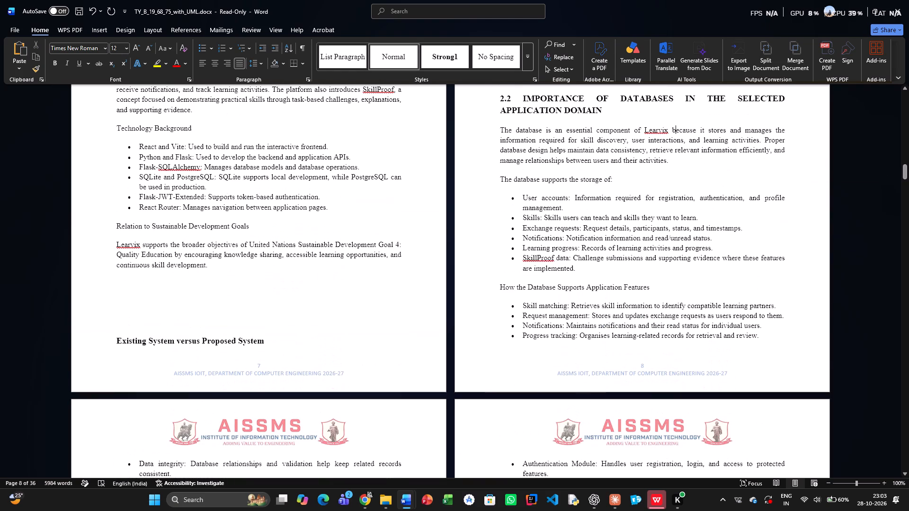
left_click(206, 314)
key("Return")
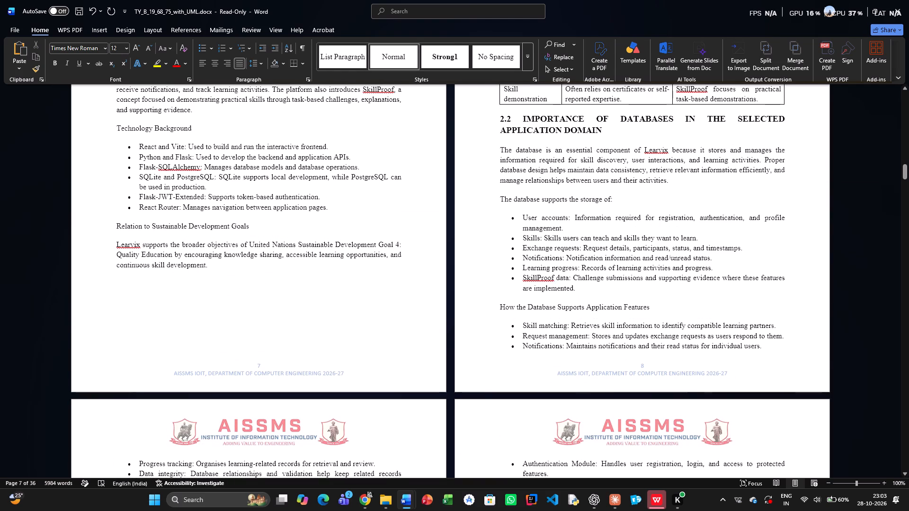
Insert a line after the last Core Functionalities bullet to push the heading Modules of the System onto the following page.
left_click_drag(906, 175, 908, 187)
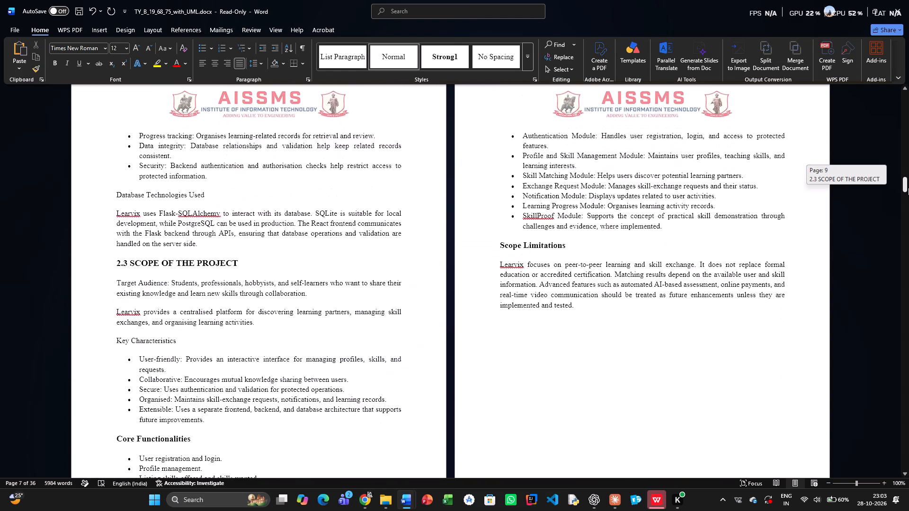
left_click_drag(908, 187, 908, 196)
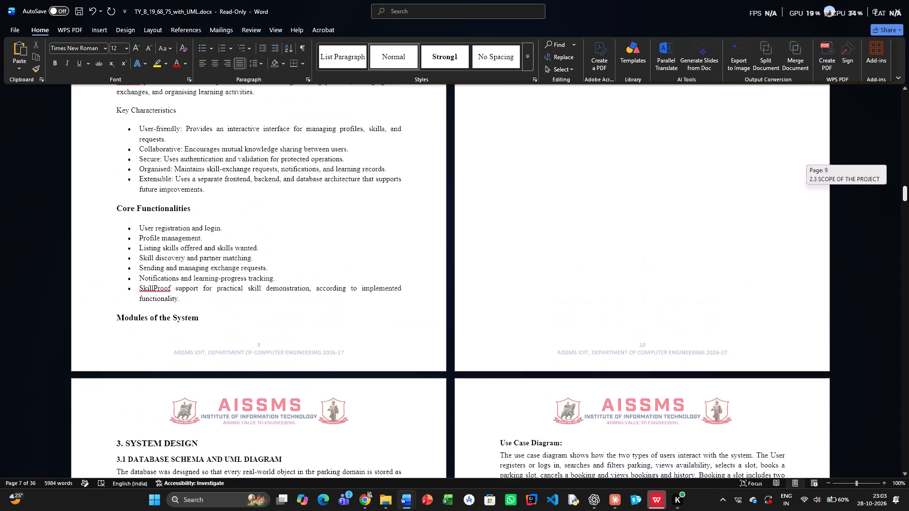
left_click_drag(908, 196, 908, 195)
left_click(115, 339)
left_click(121, 336)
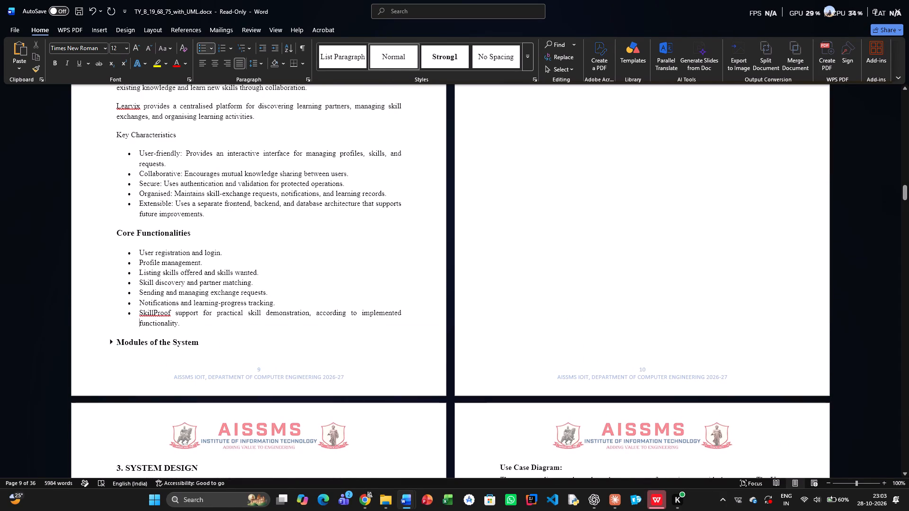
left_click(112, 340)
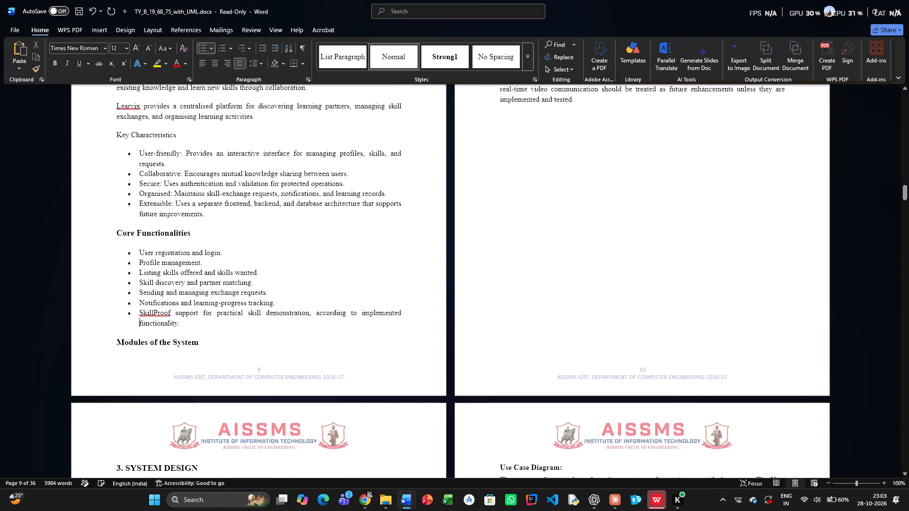
left_click(117, 335)
left_click(197, 326)
key("Return")
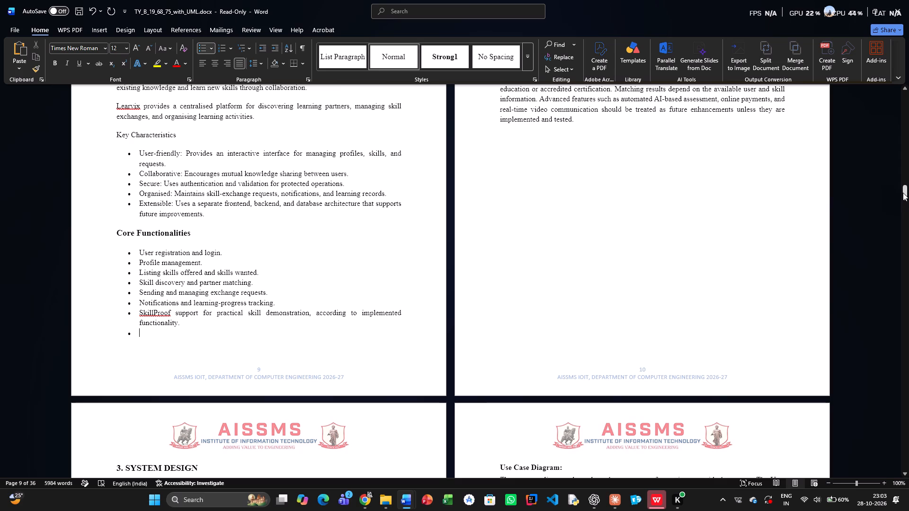
Cut the Create Account screenshot and the SmartPark code-editor and phone screenshots following it from section 4.3 Screenshots of the Application.
left_click_drag(903, 193, 903, 211)
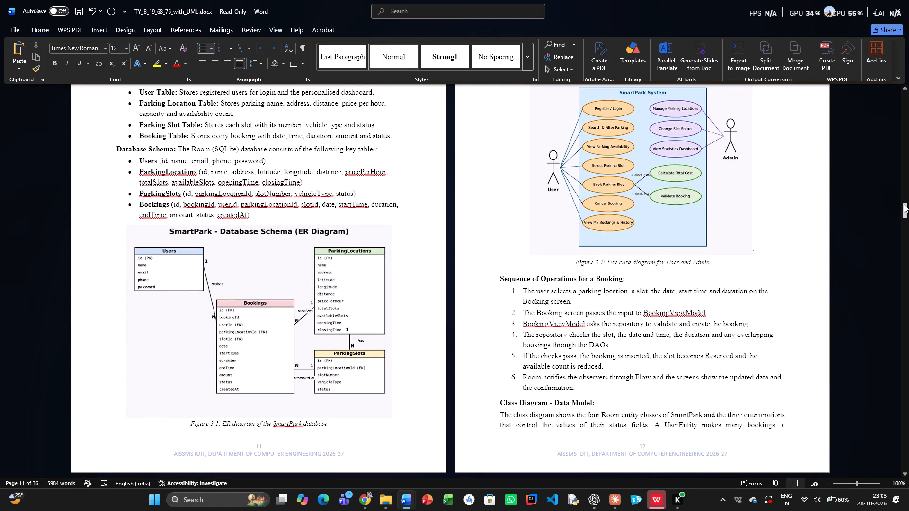
left_click_drag(904, 206, 908, 339)
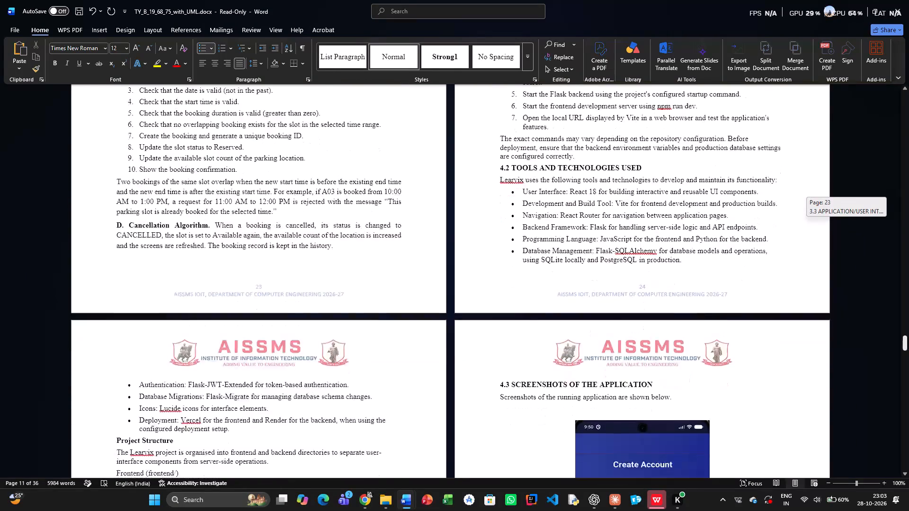
left_click_drag(908, 339, 908, 351)
left_click(628, 260)
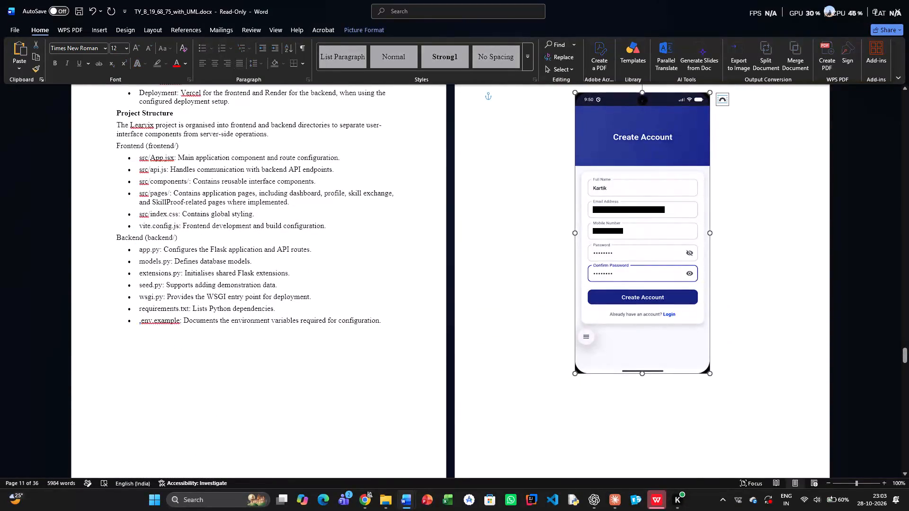
left_click(906, 358)
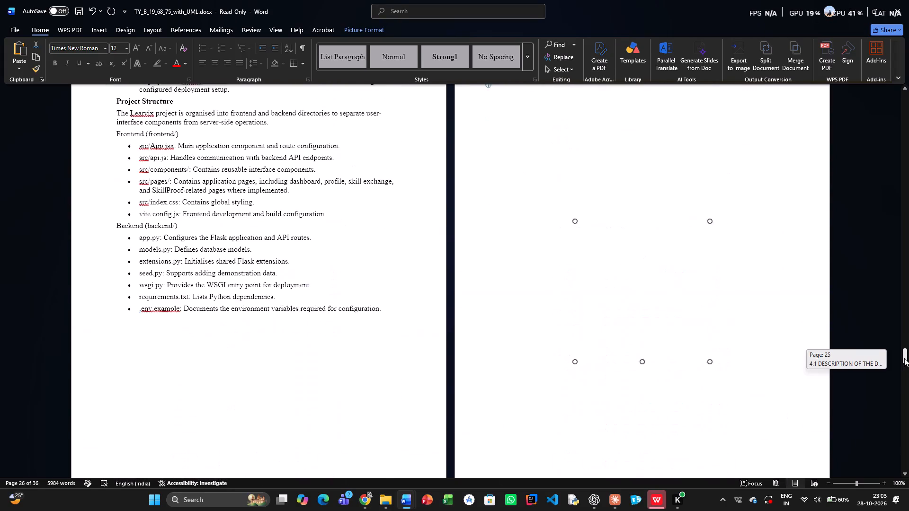
right_click(643, 273)
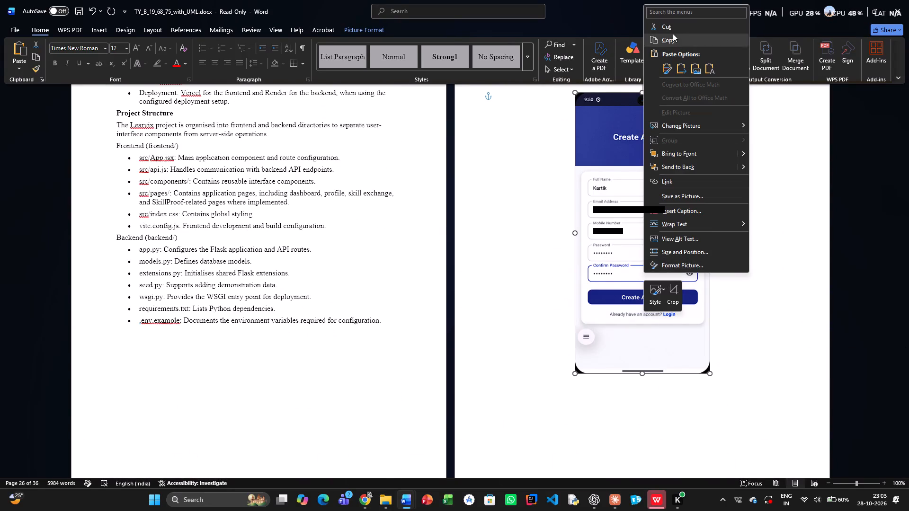
left_click(669, 29)
right_click(713, 238)
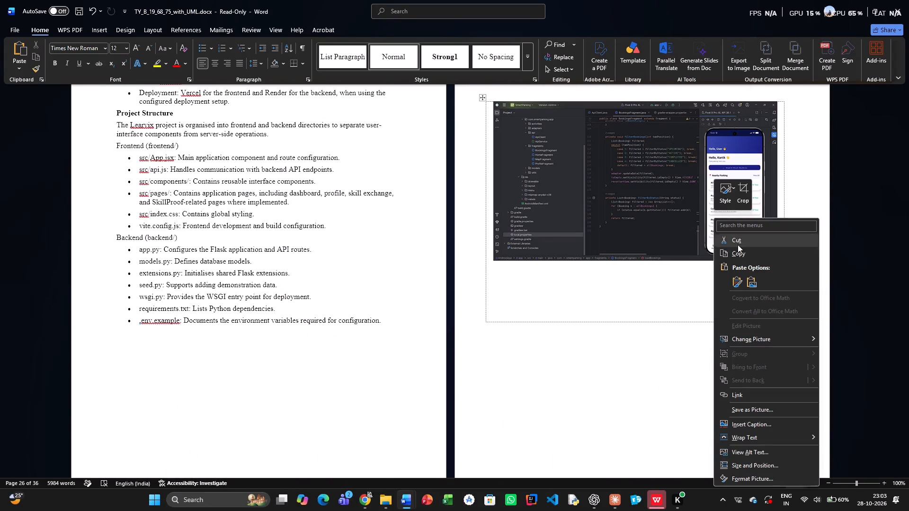
left_click(738, 245)
right_click(686, 249)
left_click(731, 245)
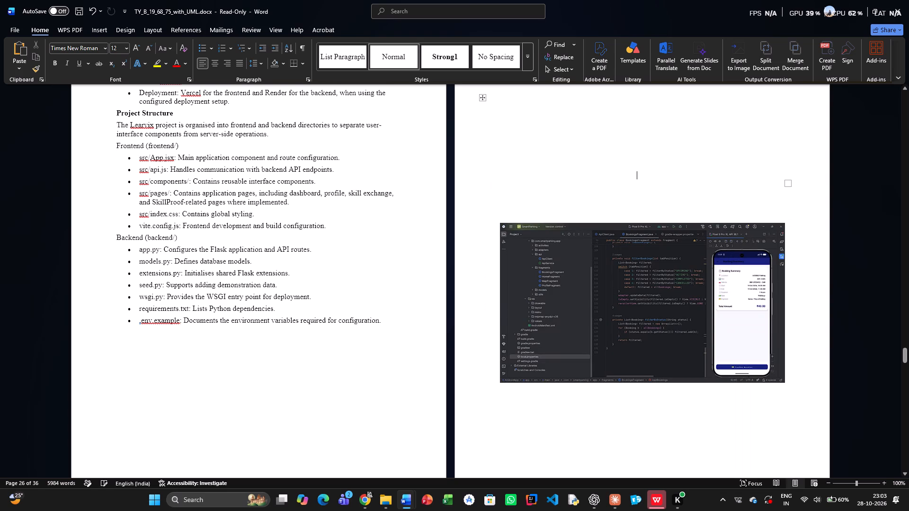
right_click(713, 279)
left_click(744, 37)
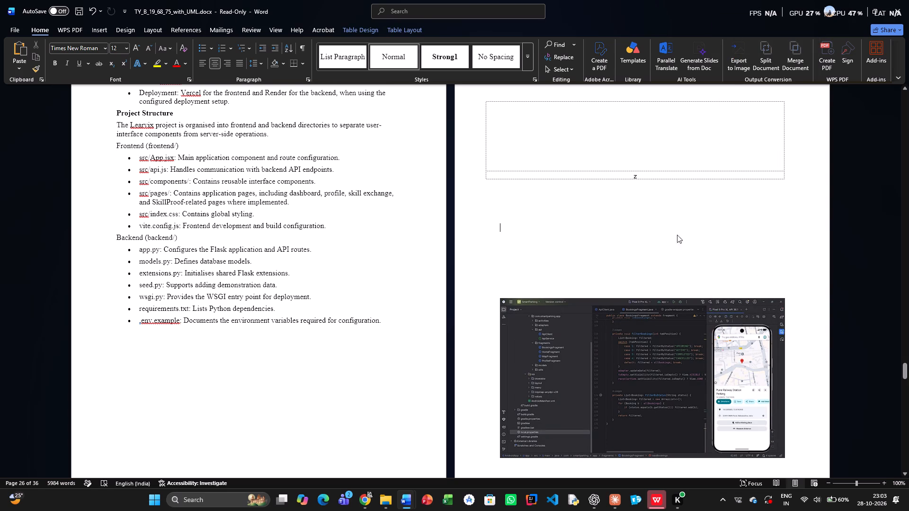
right_click(629, 342)
left_click(664, 99)
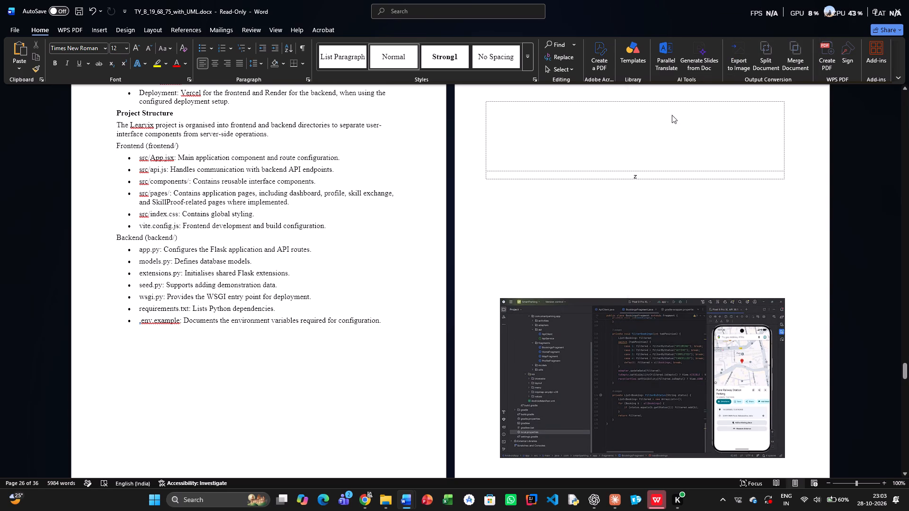
Remove the emptied picture table below the intro line of section 4.3 Screenshots of the Application.
left_click_drag(907, 370, 907, 366)
left_click(678, 277)
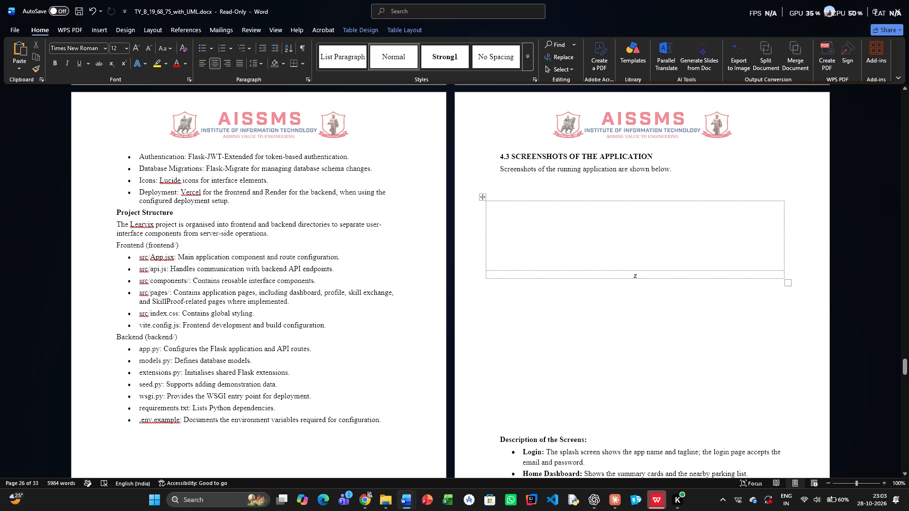
left_click(483, 196)
right_click(483, 196)
left_click(506, 219)
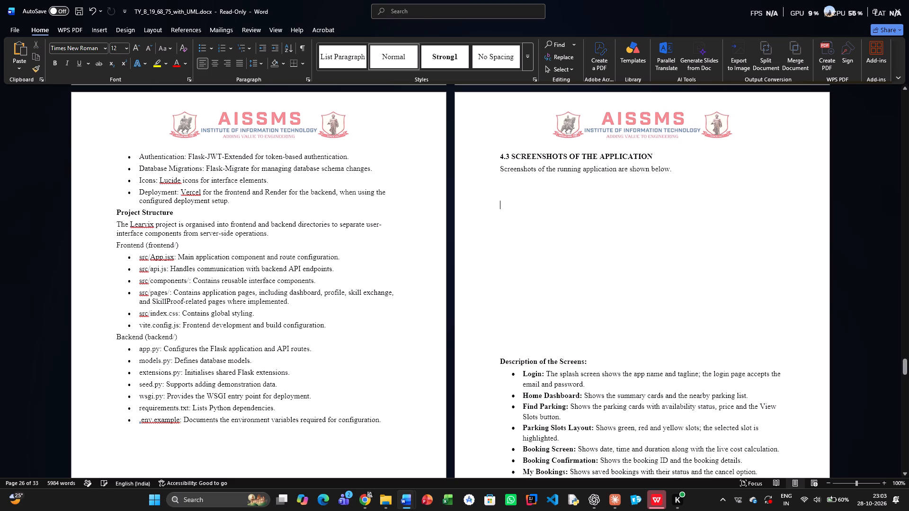
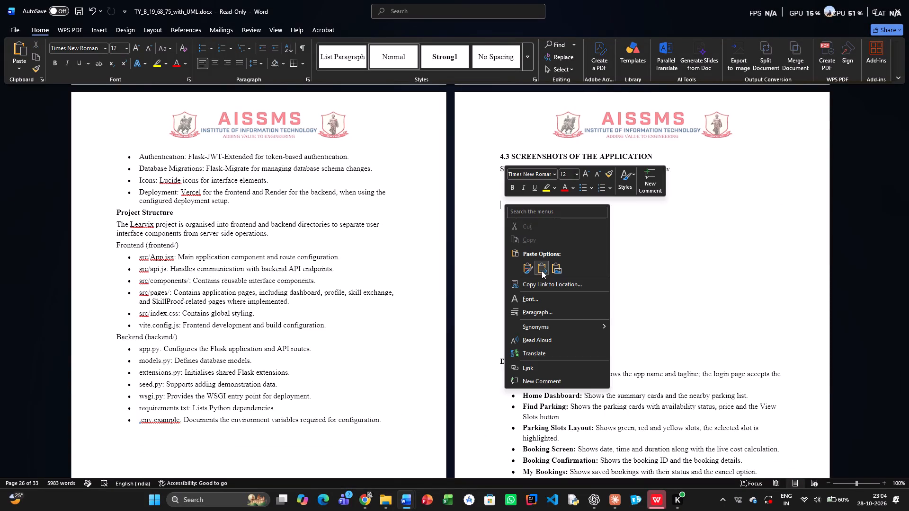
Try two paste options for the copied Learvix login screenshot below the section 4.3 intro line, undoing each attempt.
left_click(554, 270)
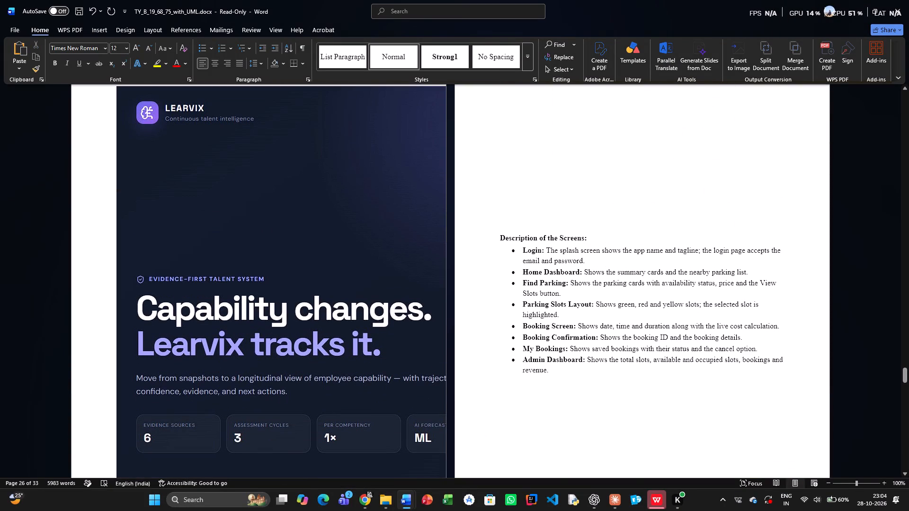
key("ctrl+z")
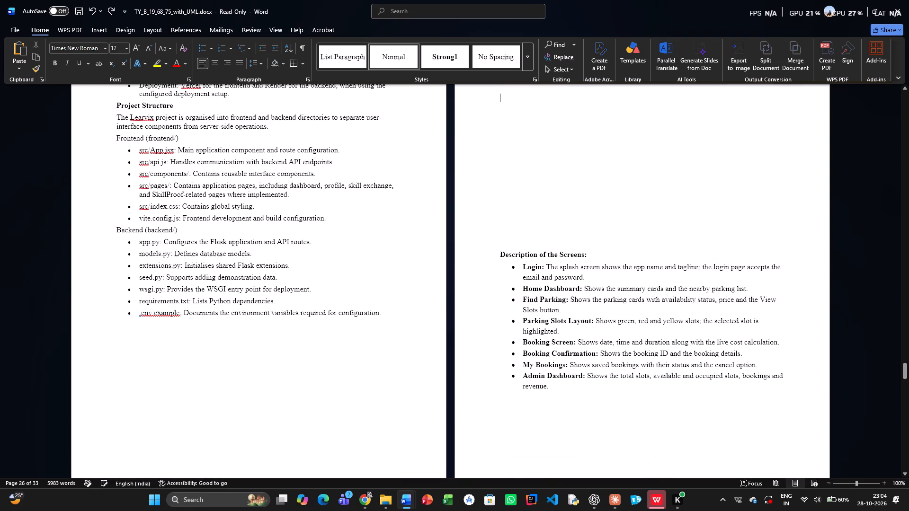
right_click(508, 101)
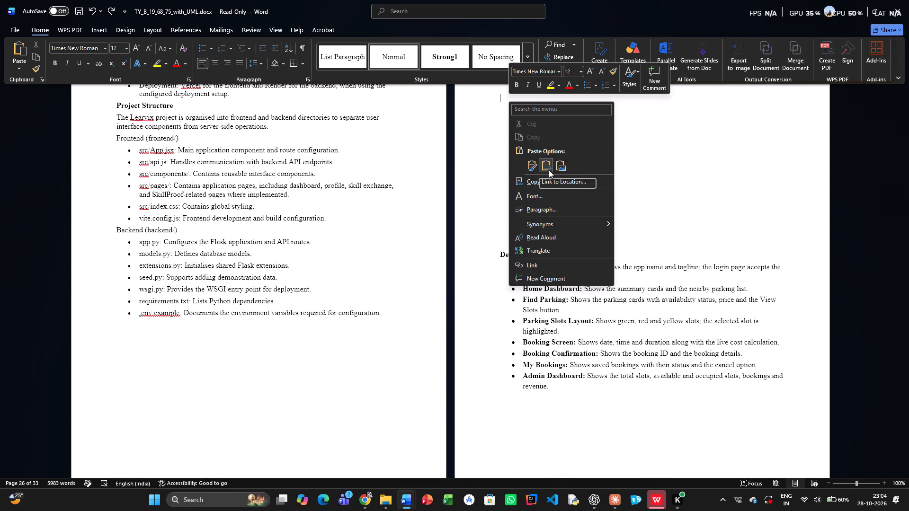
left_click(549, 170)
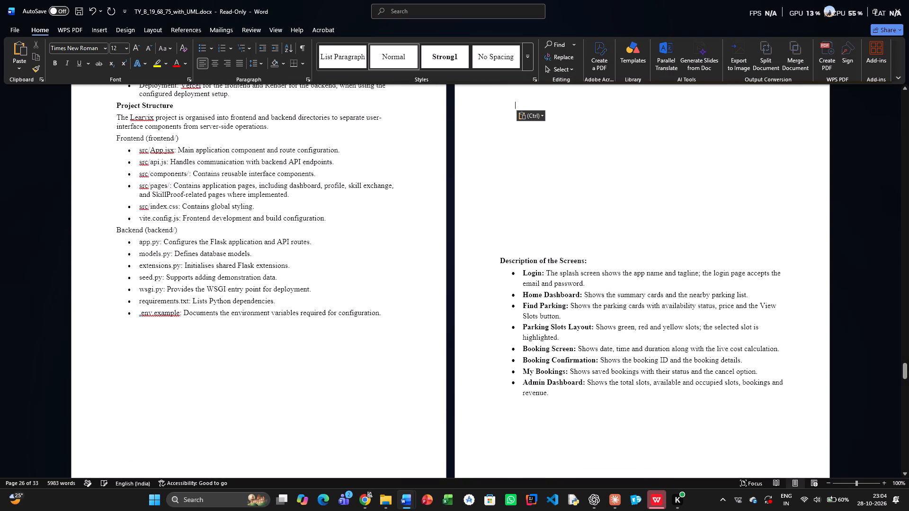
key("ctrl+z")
Paste the copied Learvix login screenshot as a picture in section 4.3 and shrink it enough to sit on page 26.
right_click(519, 122)
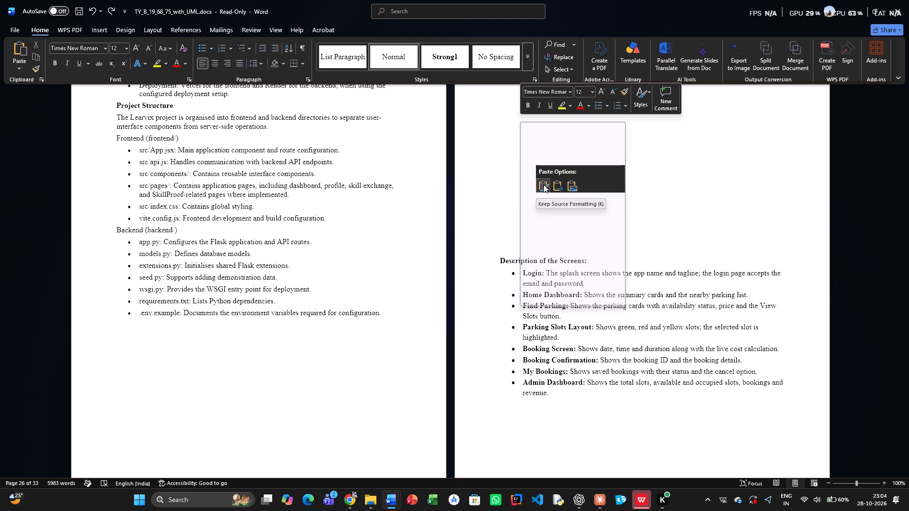
left_click(575, 187)
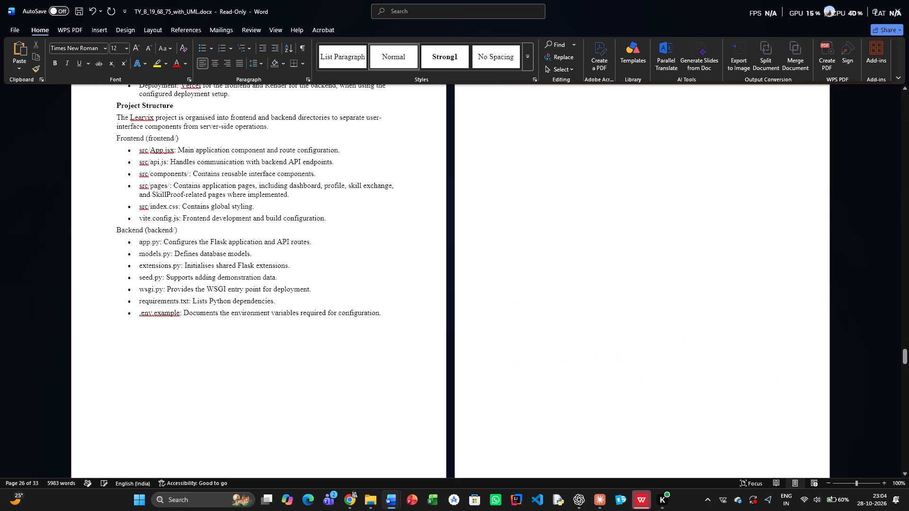
scroll(540, 241, "down", 1)
left_click(156, 434)
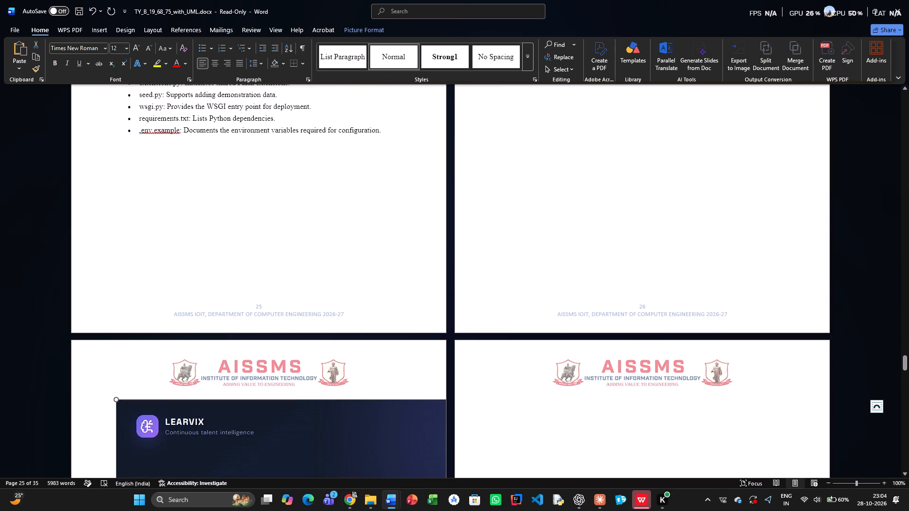
left_click_drag(117, 402, 383, 476)
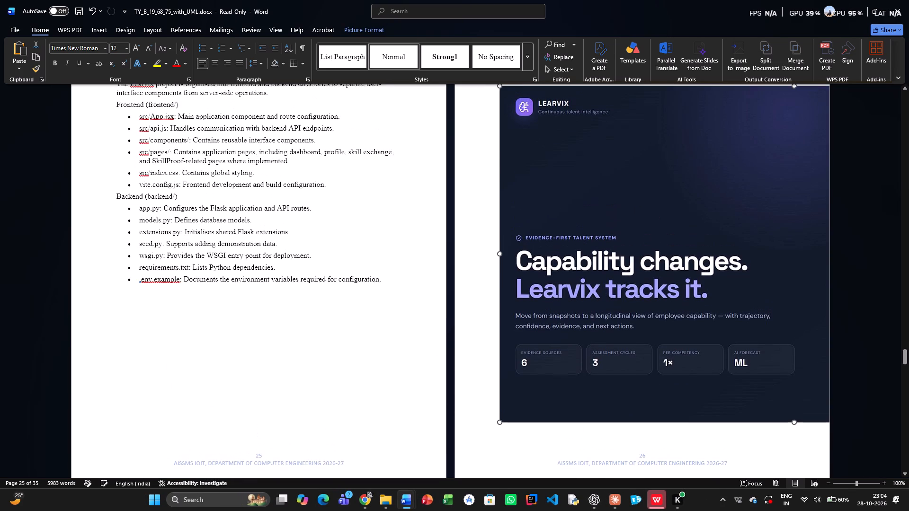
Change the Learvix login screenshot's layout from in line with text to Tight text wrapping.
left_click(488, 94)
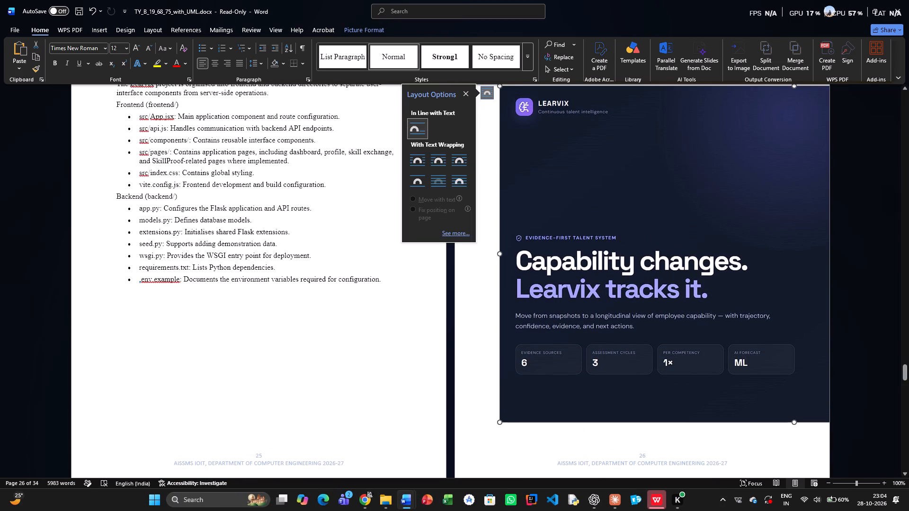
left_click(439, 158)
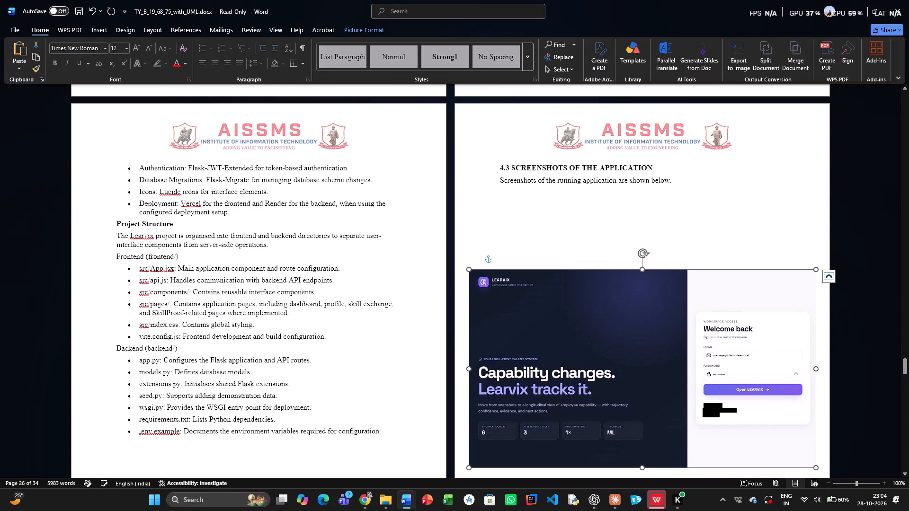
left_click(703, 237)
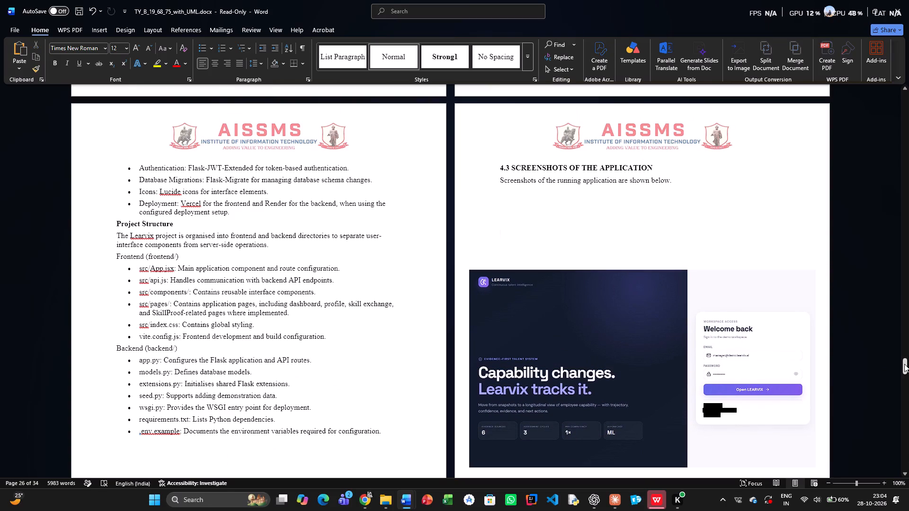
Place the cursor in the blank area below the Learvix login screenshot on page 26.
left_click_drag(904, 364, 906, 379)
left_click(596, 193)
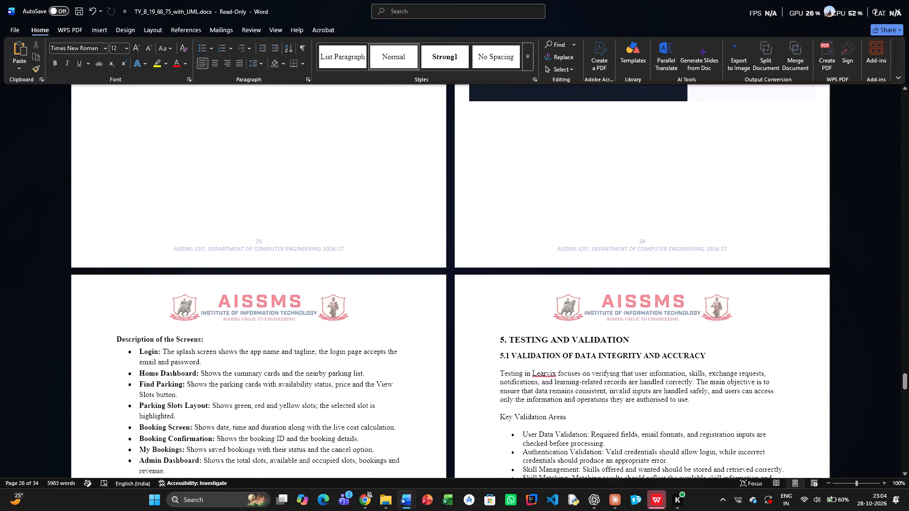
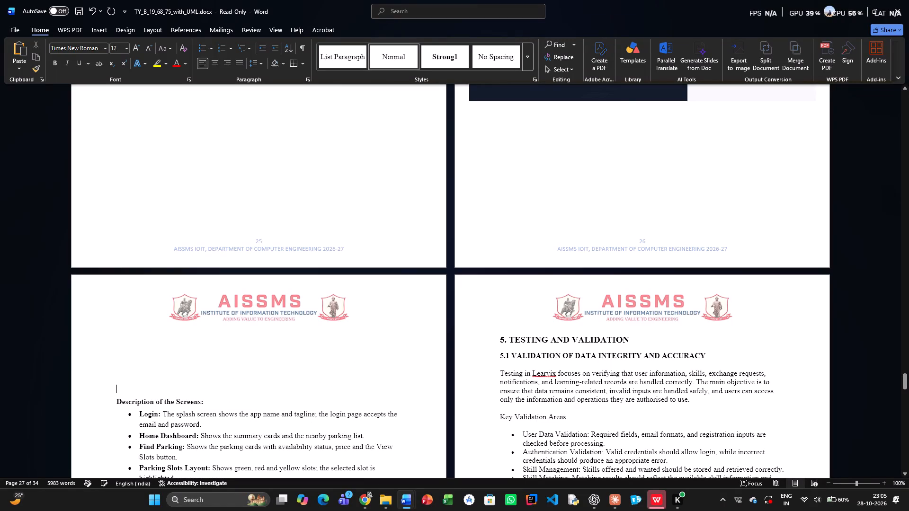
Paste the copied Learvix Talent Overview screenshot as a picture at the top of page 27, above Description of the Screens.
left_click(124, 345)
right_click(120, 346)
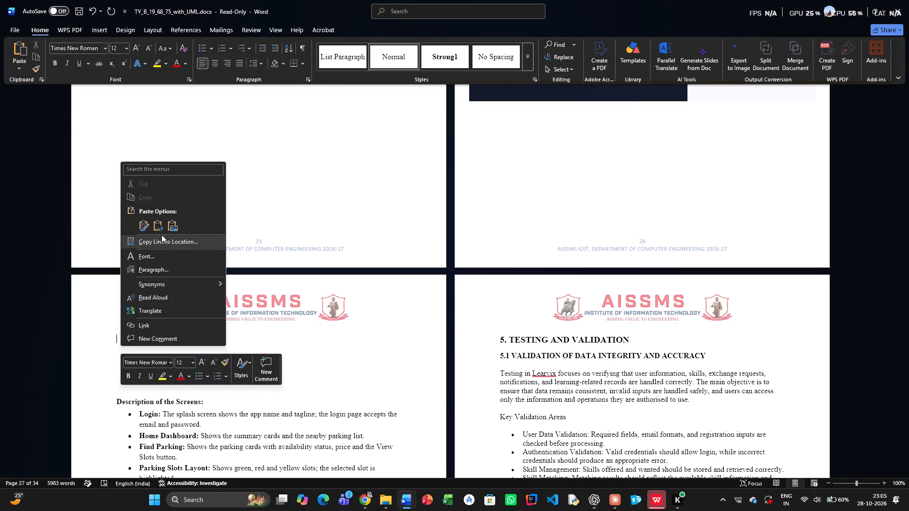
left_click(169, 229)
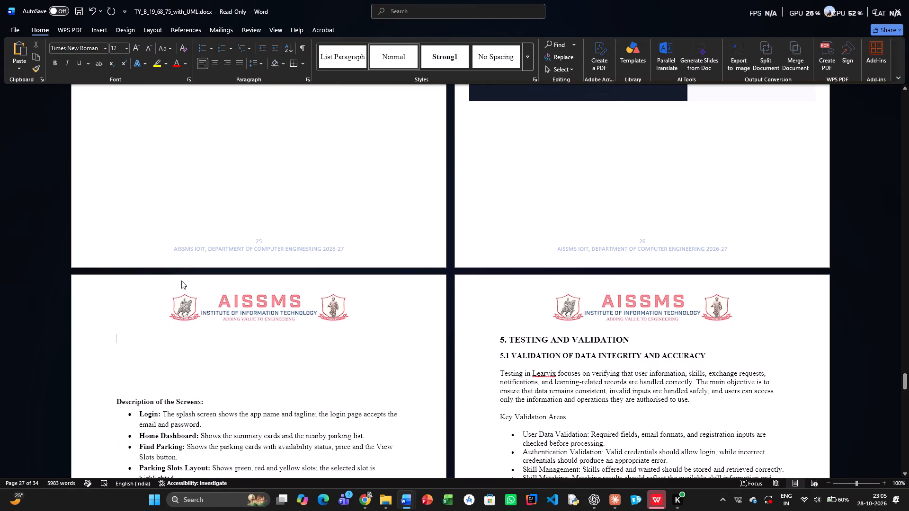
Shrink the Talent Overview screenshot until its full width fits on page 27, with Description of the Screens below it on the same page.
left_click(154, 397)
left_click_drag(116, 336, 337, 421)
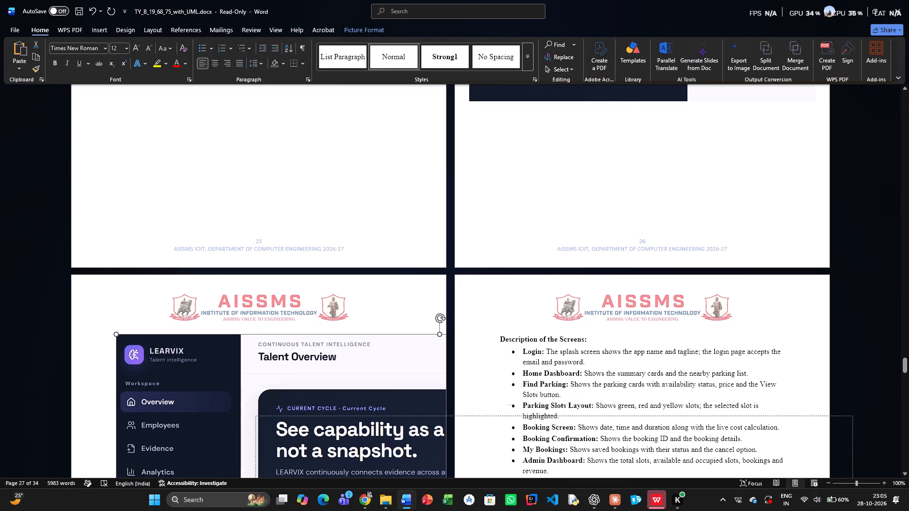
left_click_drag(337, 421, 908, 434)
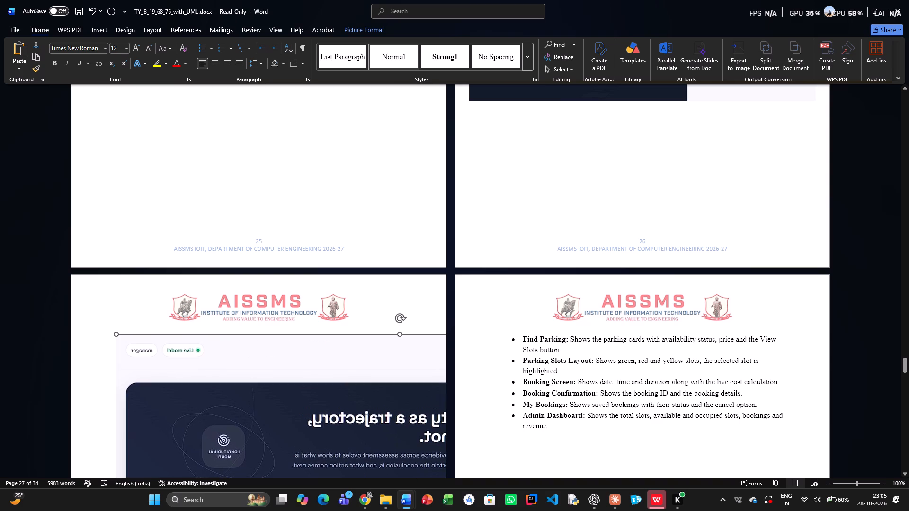
left_click_drag(908, 434, 177, 396)
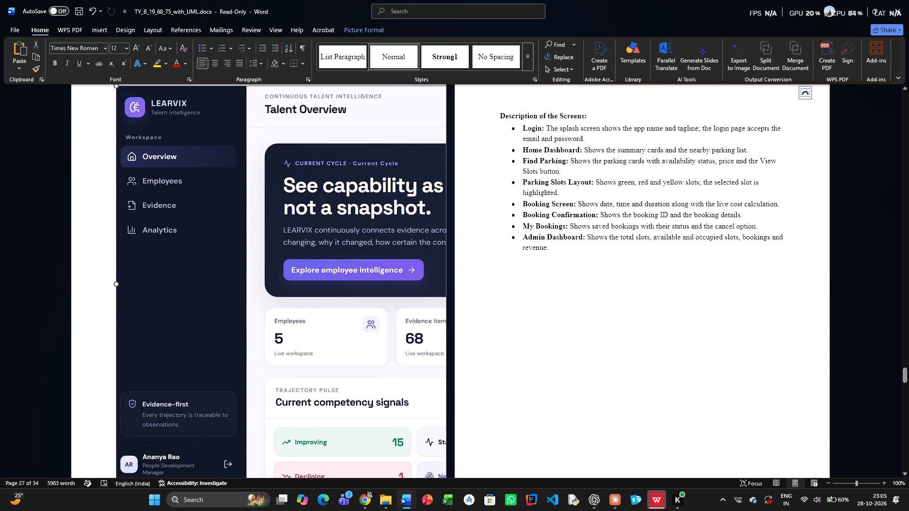
left_click_drag(116, 85, 178, 116)
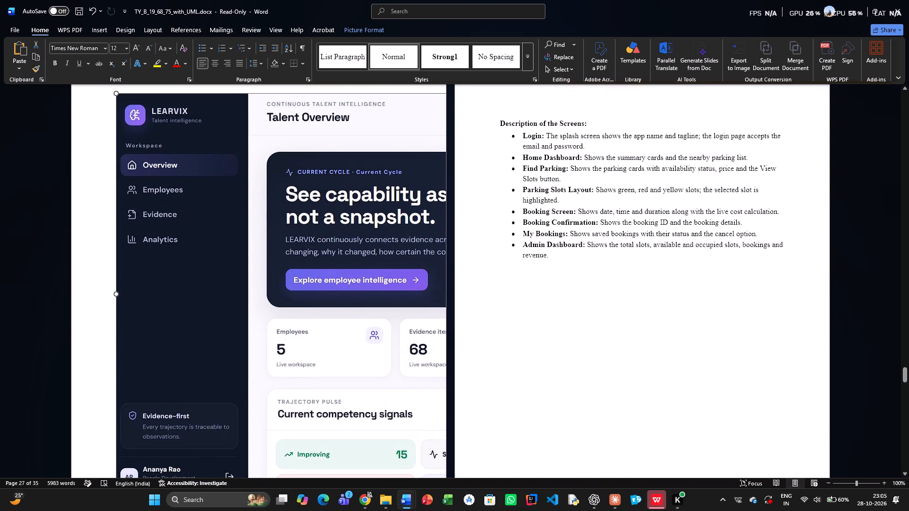
left_click_drag(178, 116, 833, 286)
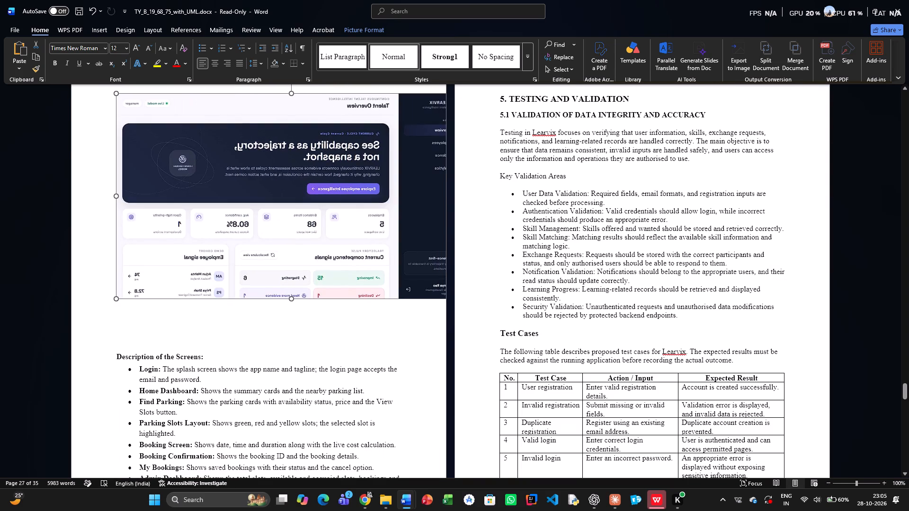
left_click_drag(833, 286, 554, 237)
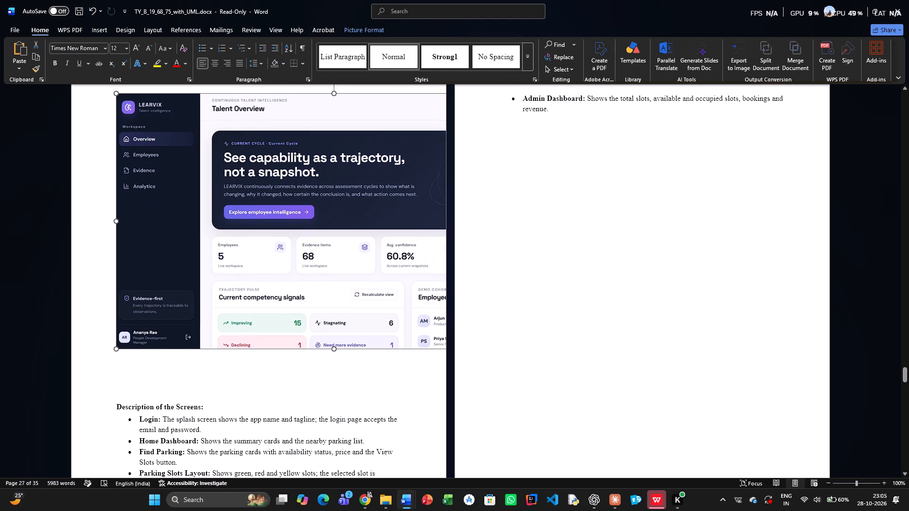
left_click(212, 175)
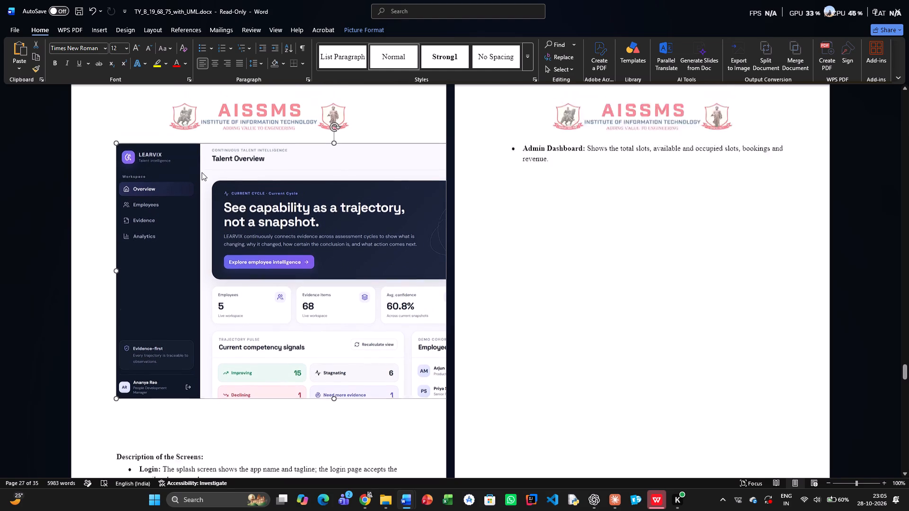
left_click(317, 212)
left_click_drag(196, 173, 255, 216)
left_click_drag(232, 213, 298, 235)
left_click(143, 146)
right_click(150, 166)
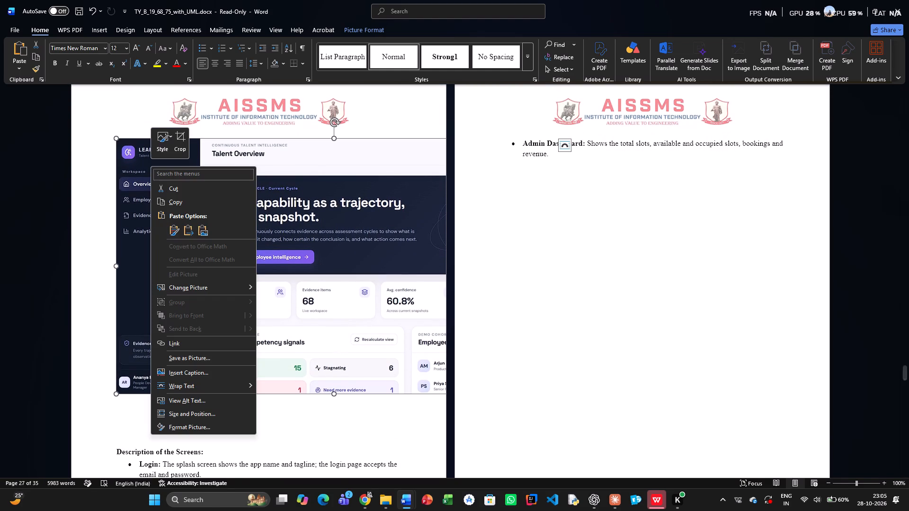
left_click(137, 180)
left_click_drag(114, 138, 197, 166)
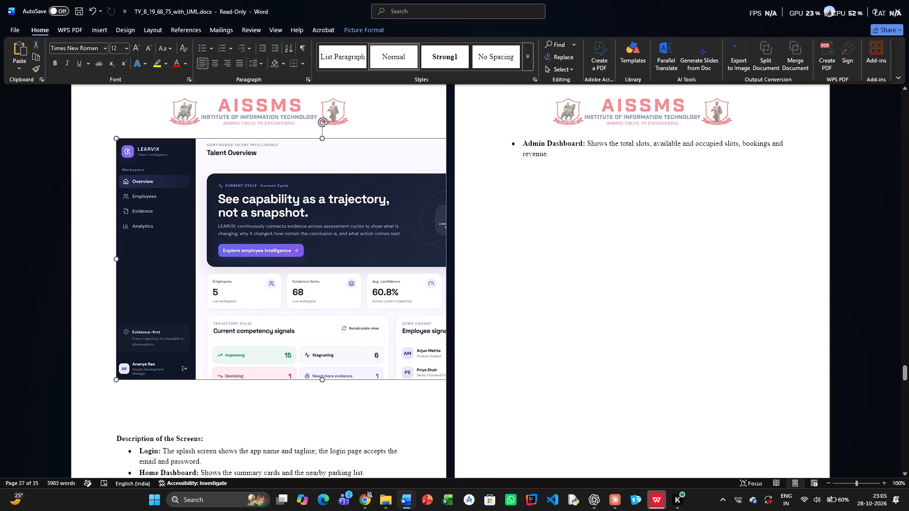
left_click_drag(197, 166, 407, 218)
left_click_drag(221, 213, 221, 222)
left_click(152, 344)
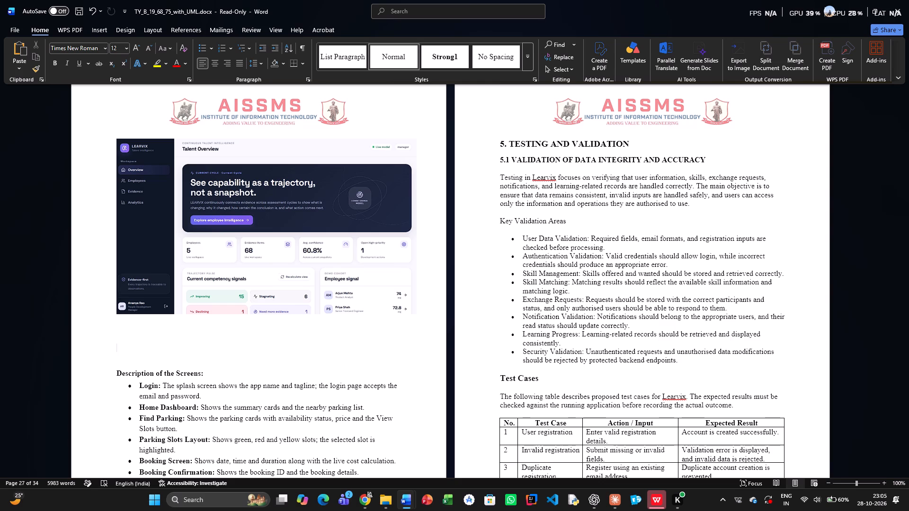
Review the report from the cover page through the index, chapters 1 to 4 and the inserted screenshot on page 27.
scroll(362, 235, "up", 13)
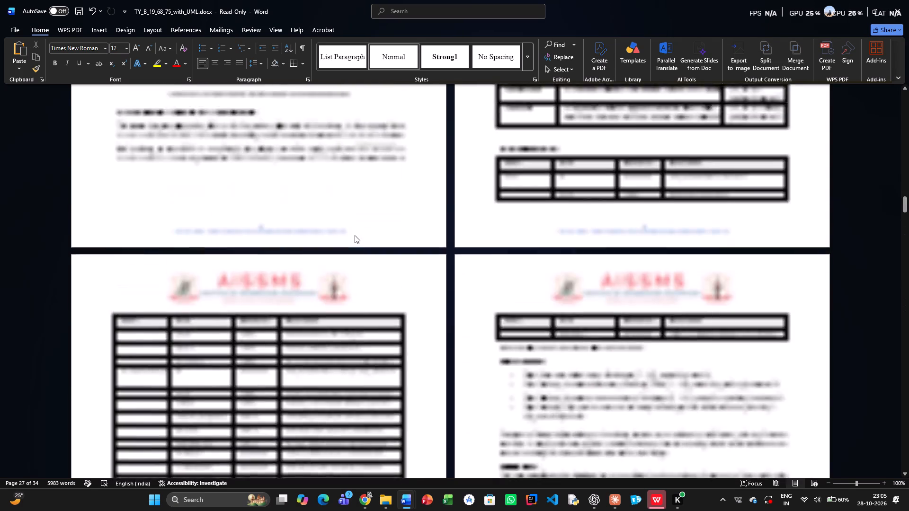
scroll(355, 235, "up", 5)
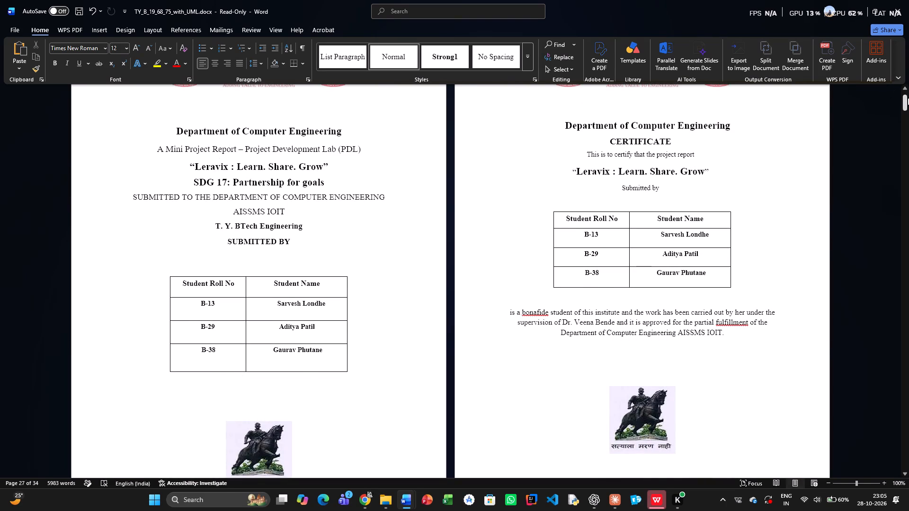
left_click_drag(908, 97, 908, 118)
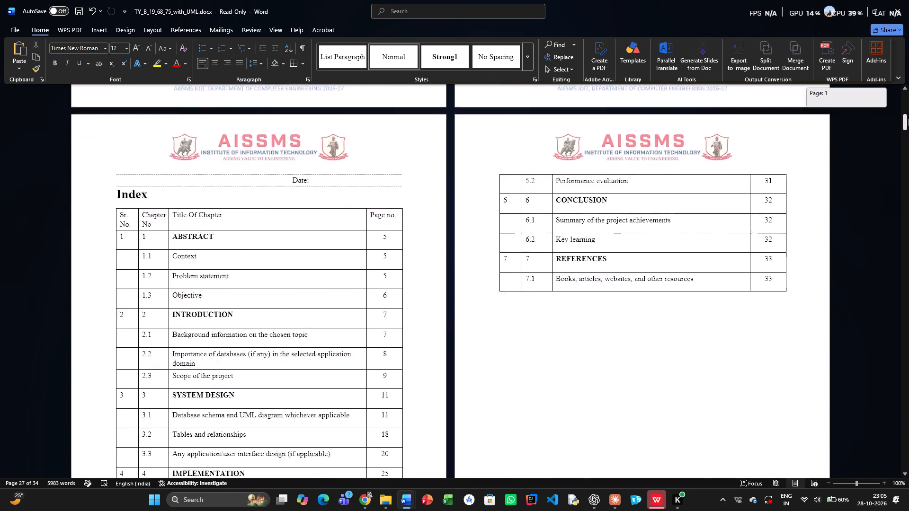
left_click_drag(908, 118, 908, 109)
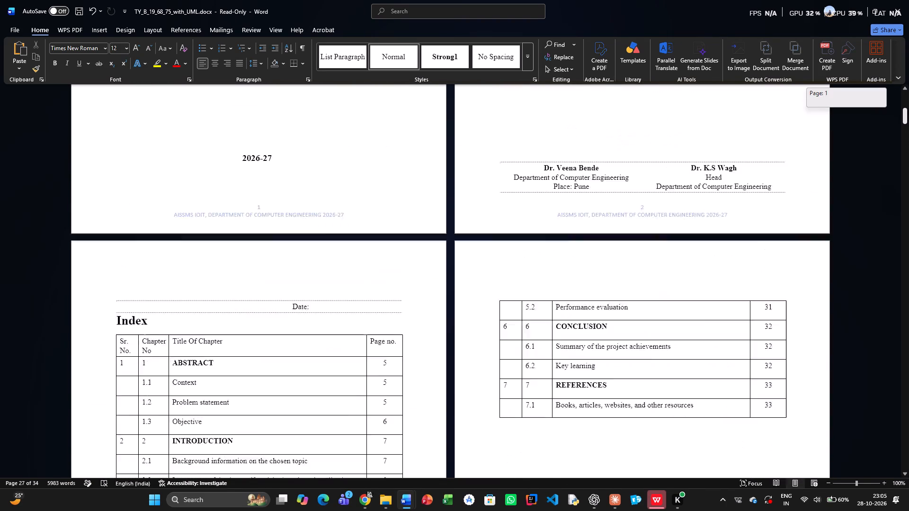
left_click_drag(908, 109, 908, 153)
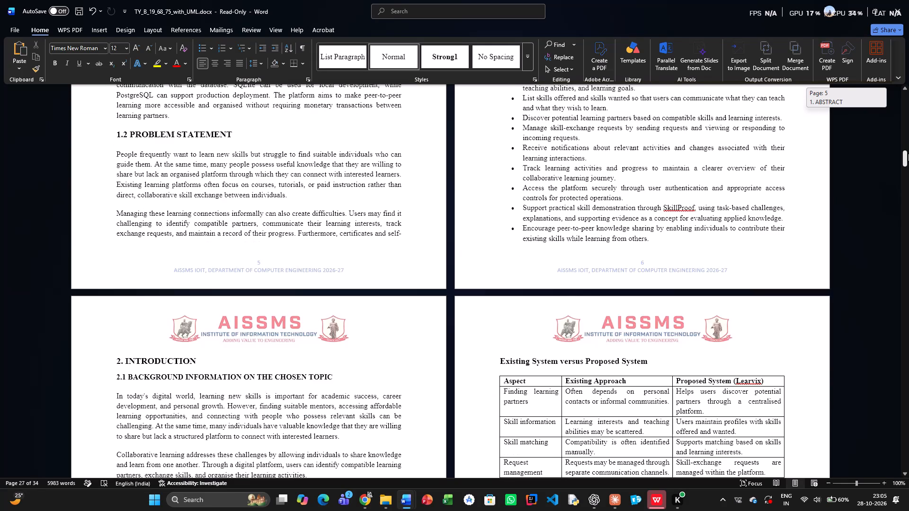
left_click_drag(908, 153, 908, 163)
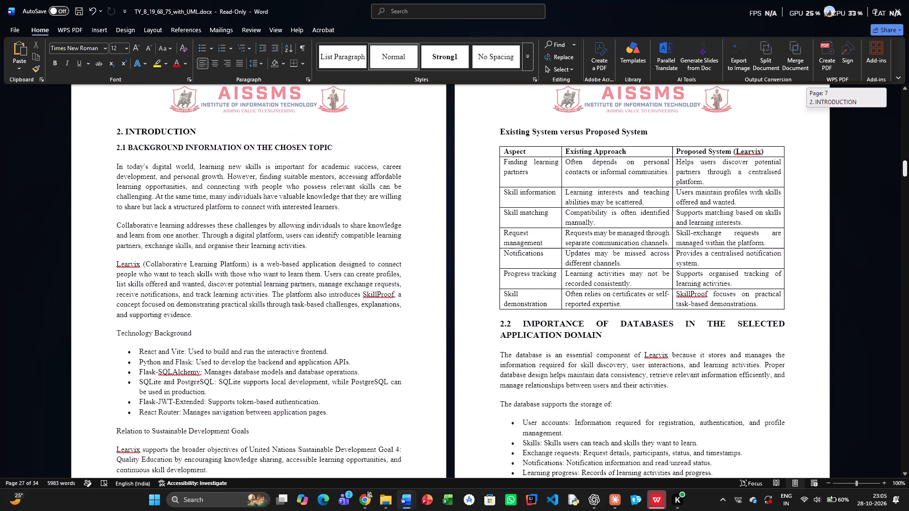
left_click_drag(908, 163, 897, 249)
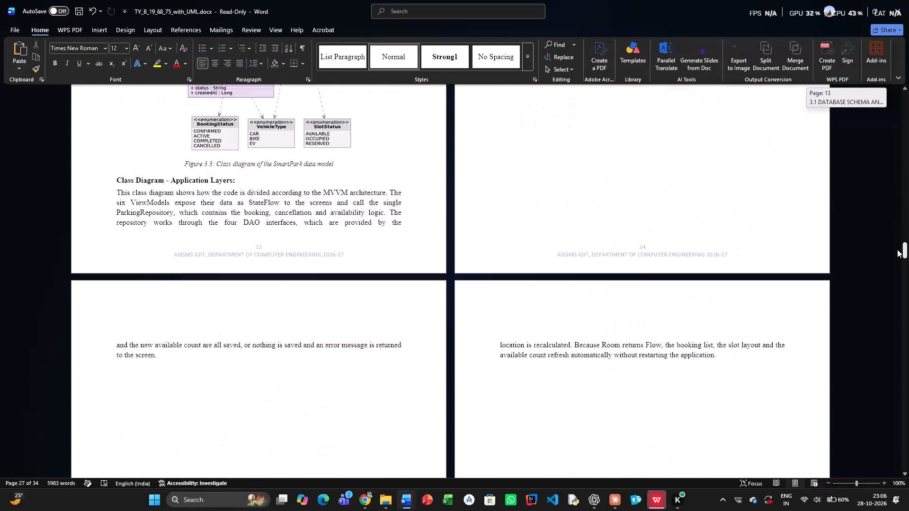
left_click_drag(897, 249, 906, 328)
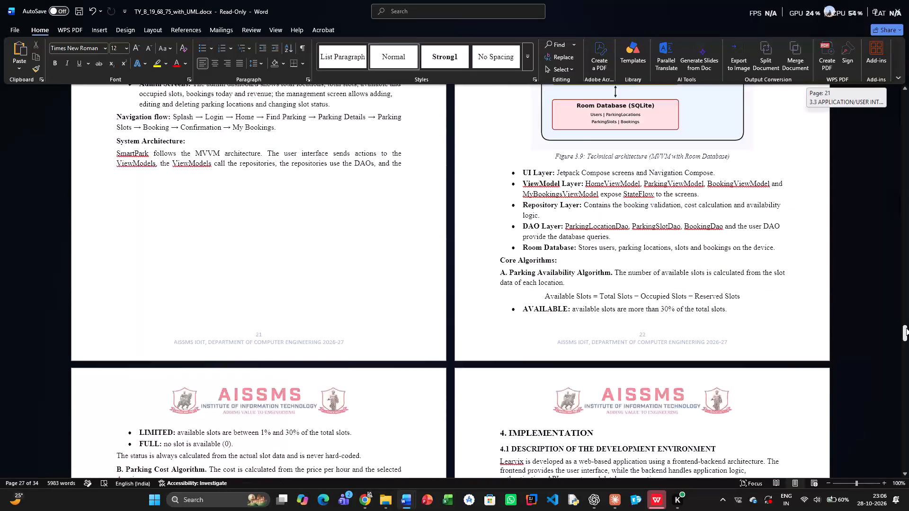
left_click_drag(906, 328, 898, 345)
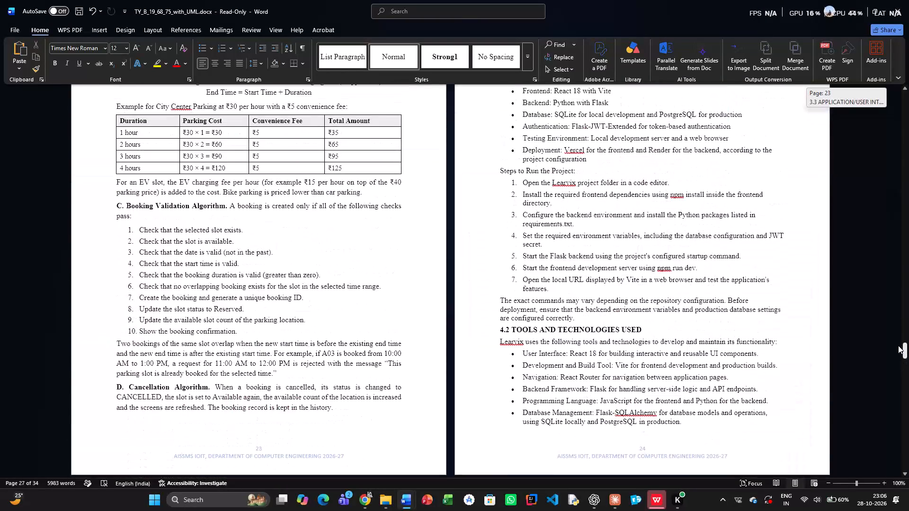
left_click_drag(898, 345, 894, 381)
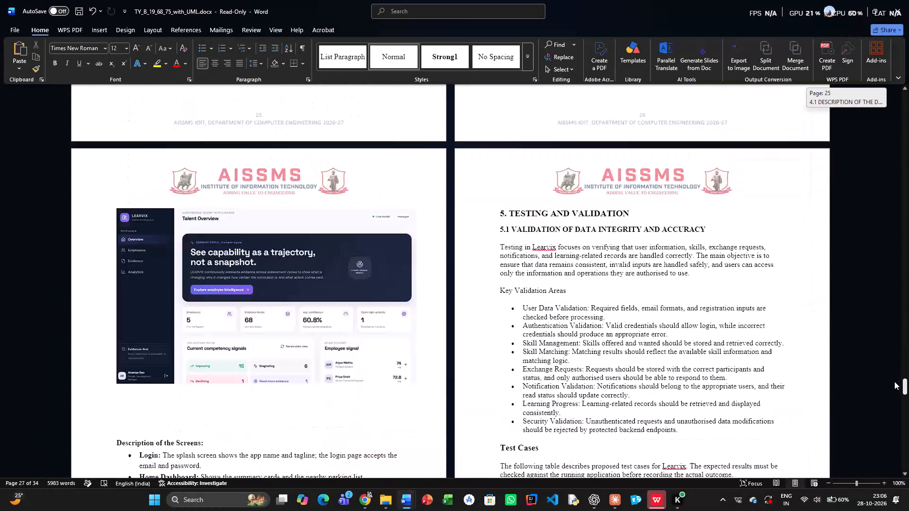
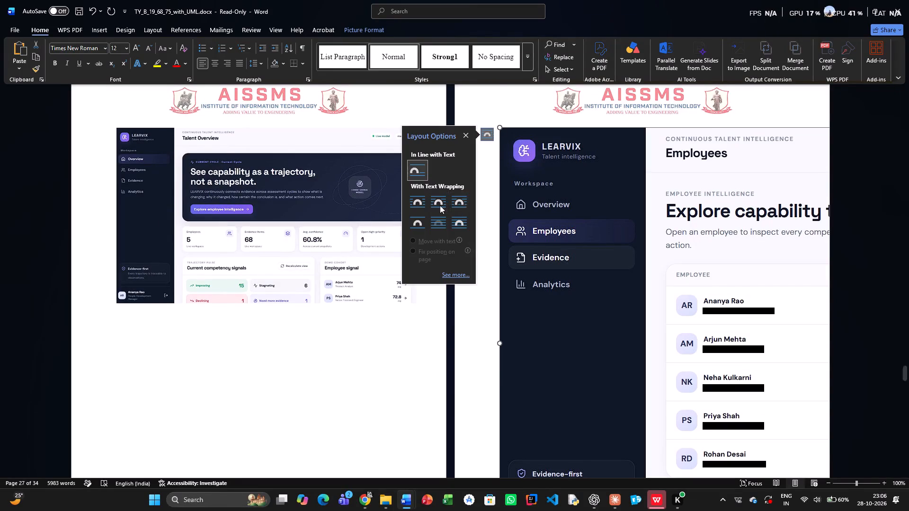
Apply tight text wrapping to the Employees screenshot, shrink it, and move it below the Talent Overview screenshot on page 27.
left_click(439, 205)
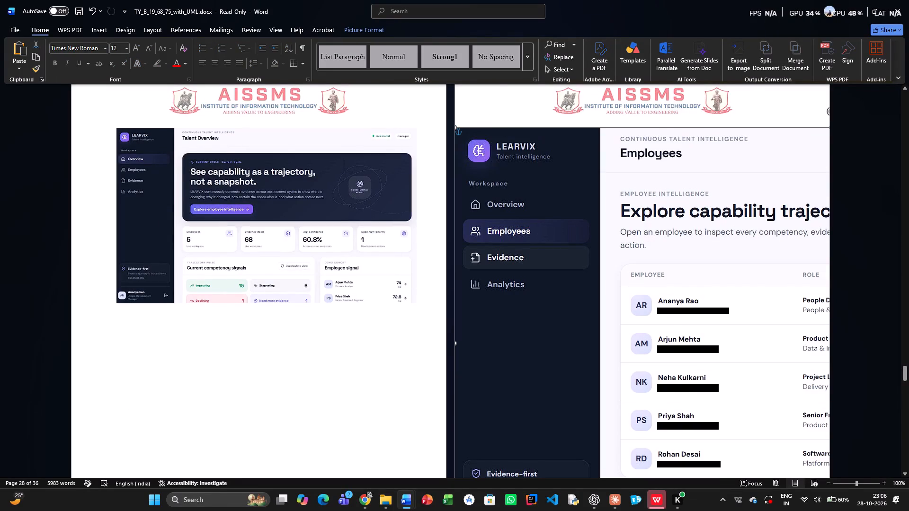
left_click_drag(457, 127, 908, 355)
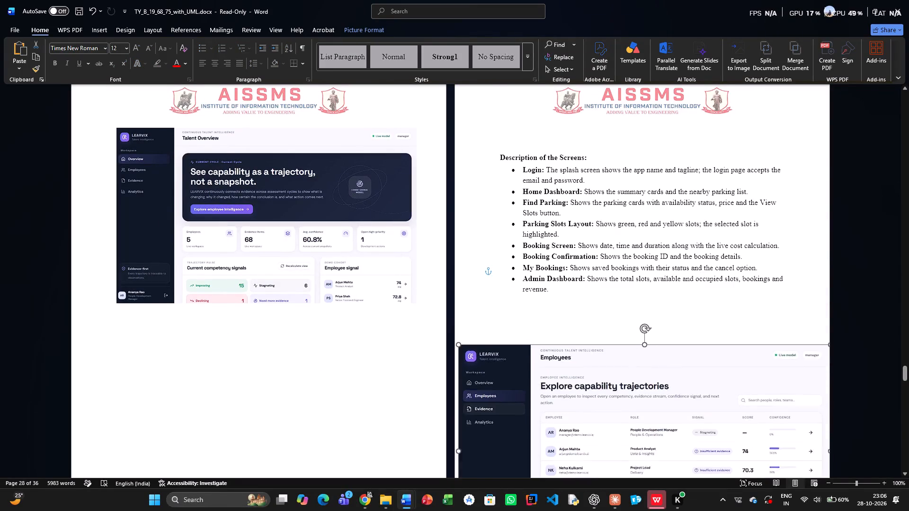
left_click_drag(908, 355, 908, 365)
left_click_drag(633, 353, 260, 415)
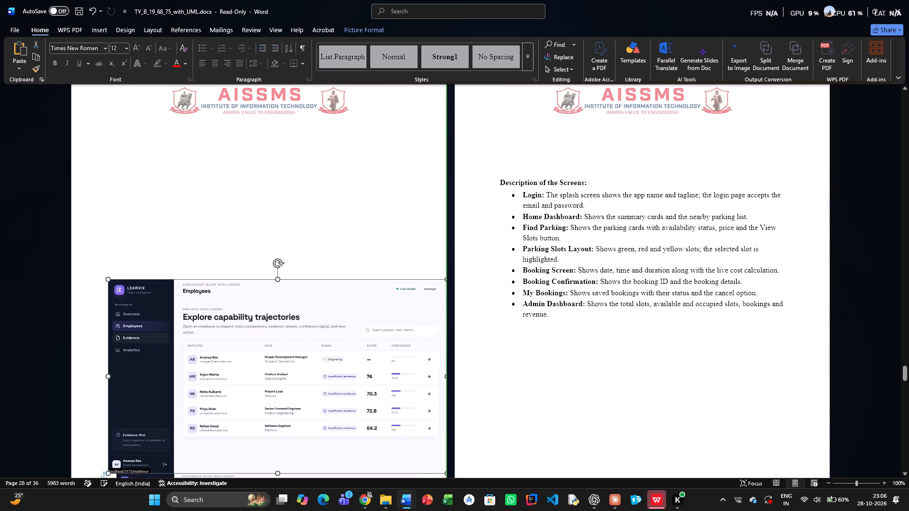
left_click_drag(260, 415, 257, 455)
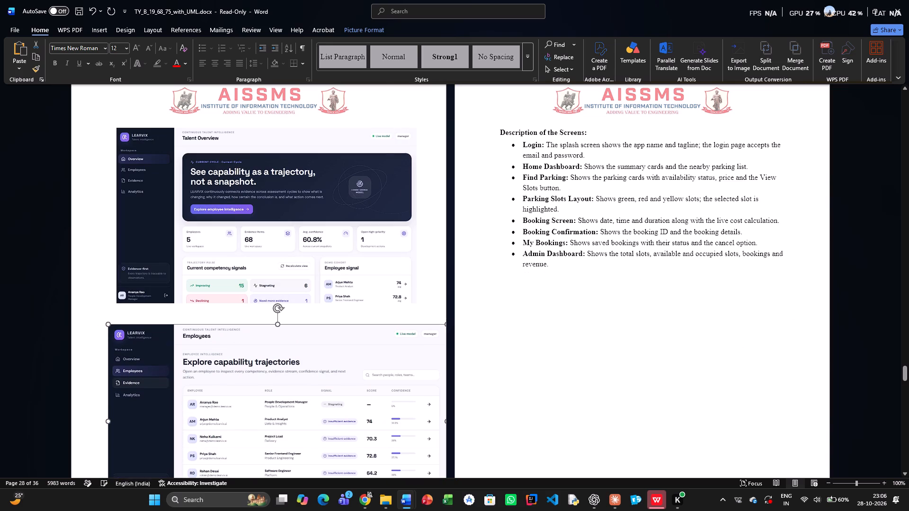
Resize and align the Employees screenshot so its edges roughly match the Talent Overview screenshot above it.
left_click_drag(110, 324, 164, 340)
left_click_drag(246, 380, 227, 374)
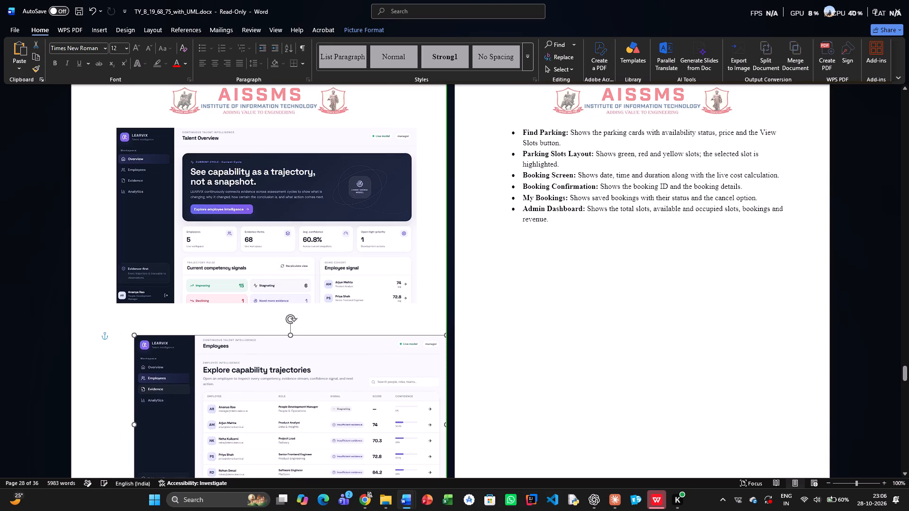
left_click_drag(227, 374, 218, 373)
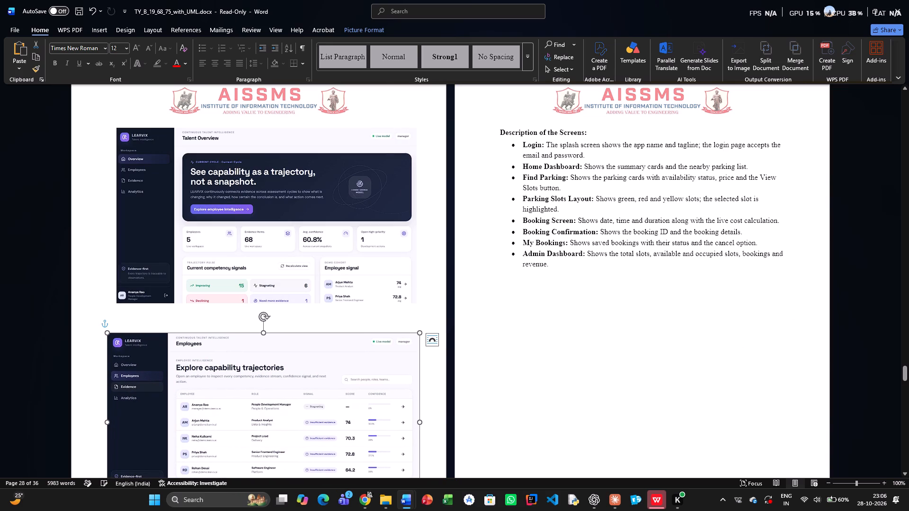
left_click(495, 374)
left_click(120, 360)
left_click_drag(107, 335, 110, 335)
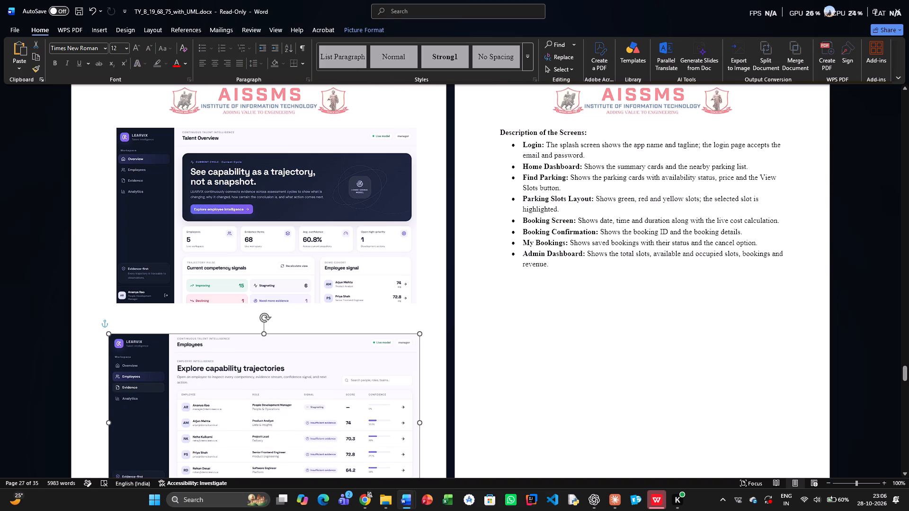
left_click_drag(110, 335, 116, 338)
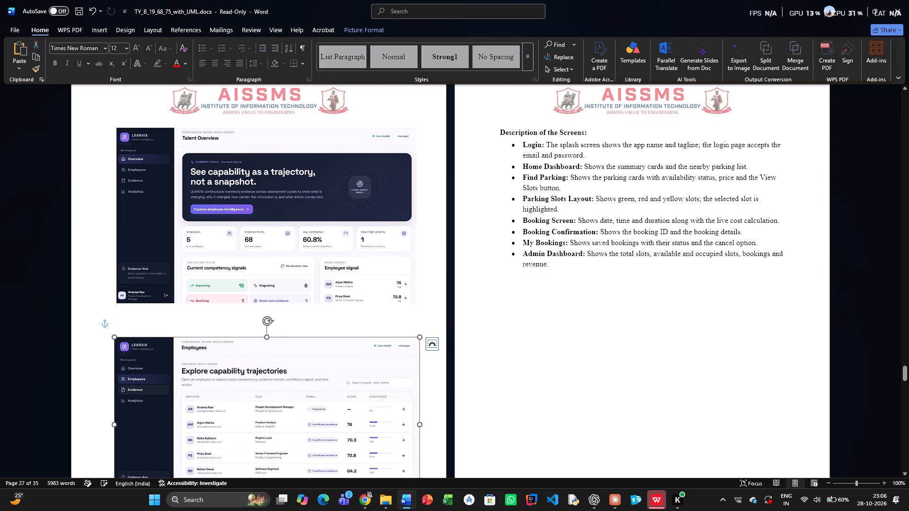
left_click(622, 349)
Review the report from the cover page and certificate through the index, Abstract and Introduction chapters.
scroll(607, 348, "up", 7)
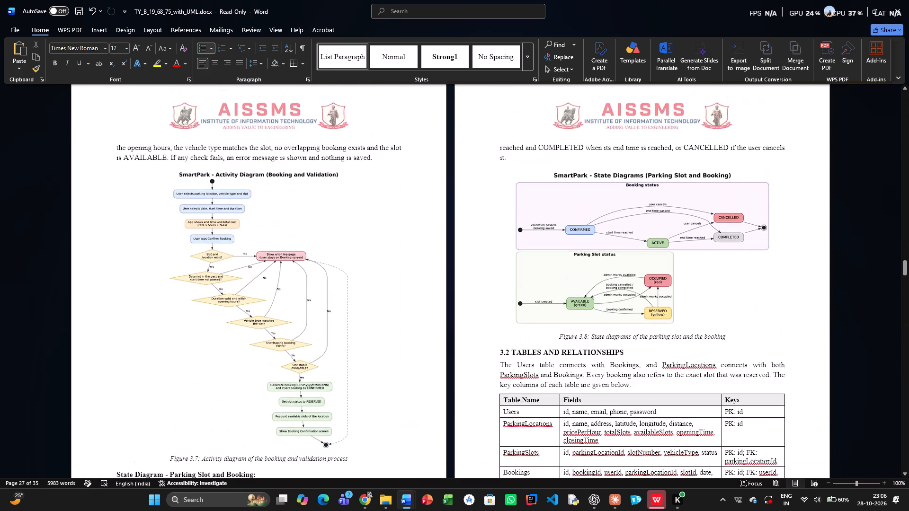
scroll(651, 297, "up", 13)
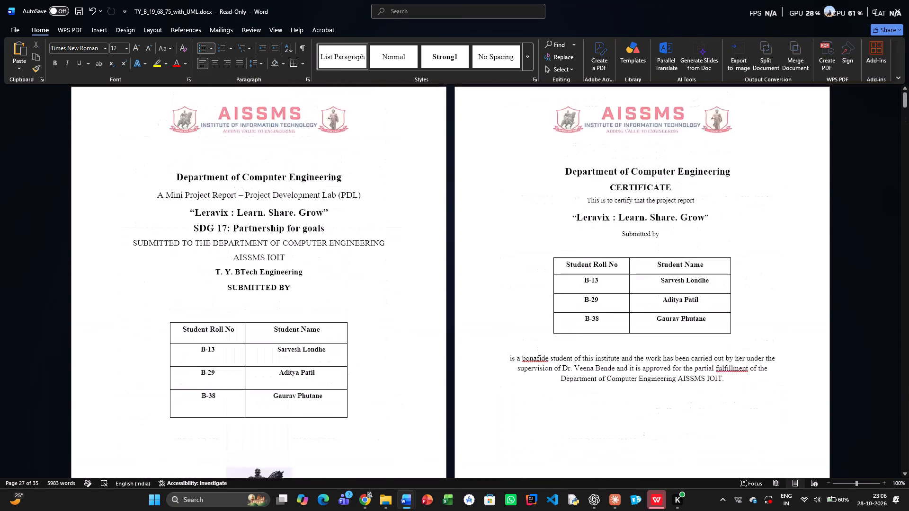
left_click_drag(904, 98, 904, 102)
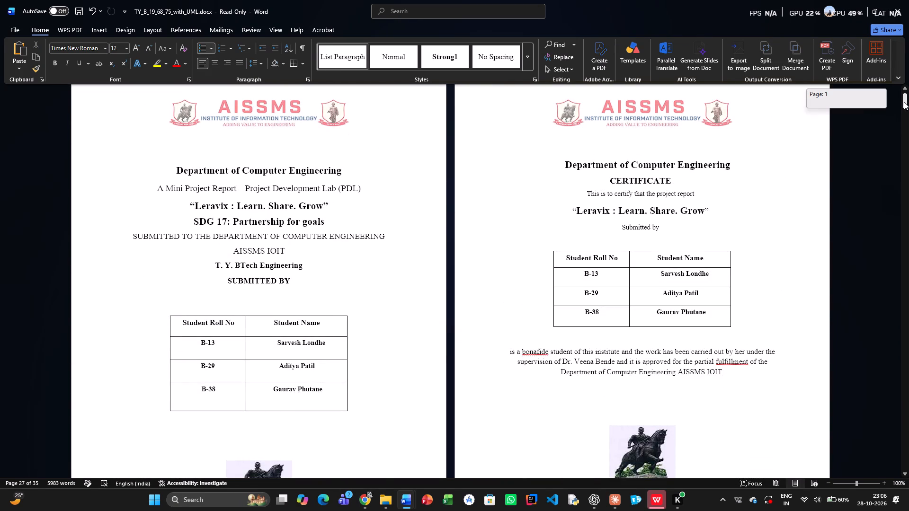
left_click_drag(904, 102, 908, 134)
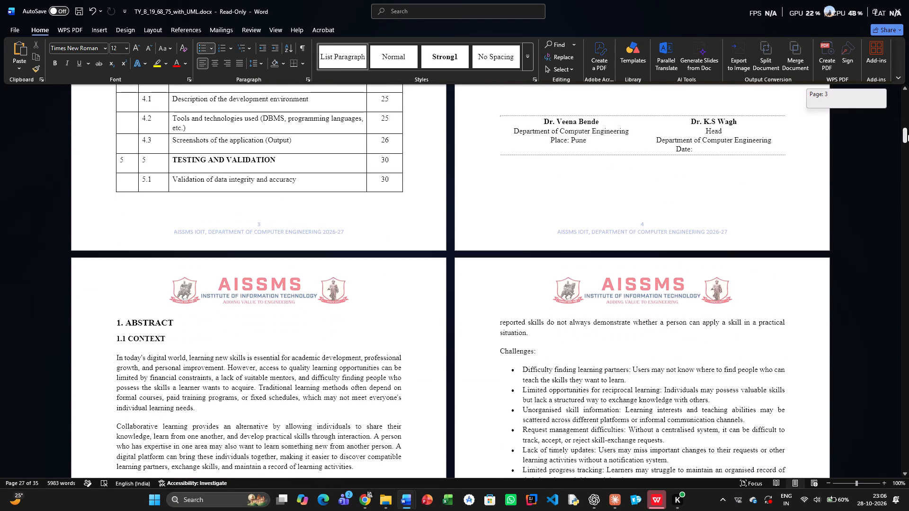
left_click_drag(908, 134, 907, 94)
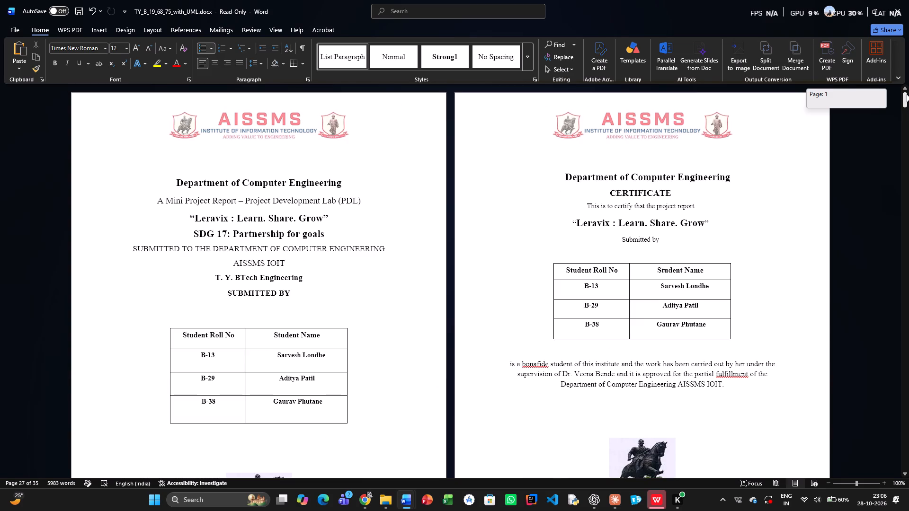
left_click_drag(907, 94, 907, 94)
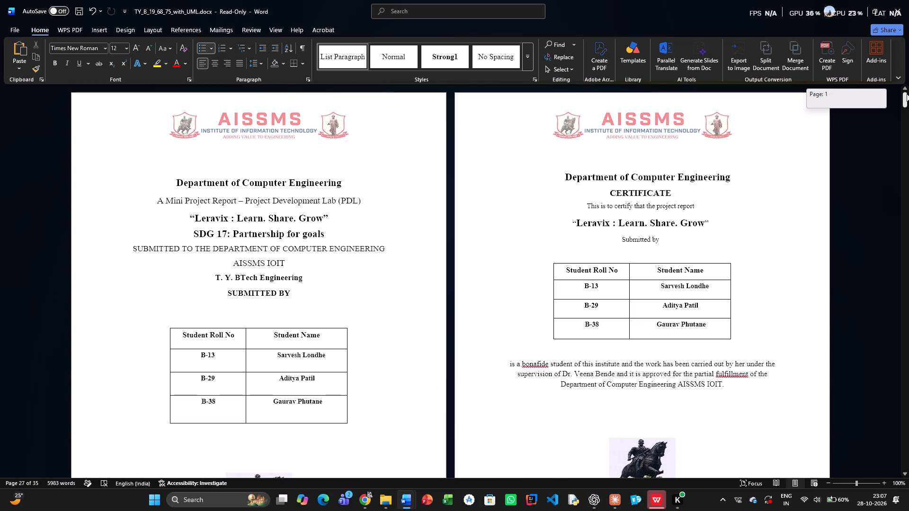
left_click_drag(907, 94, 908, 112)
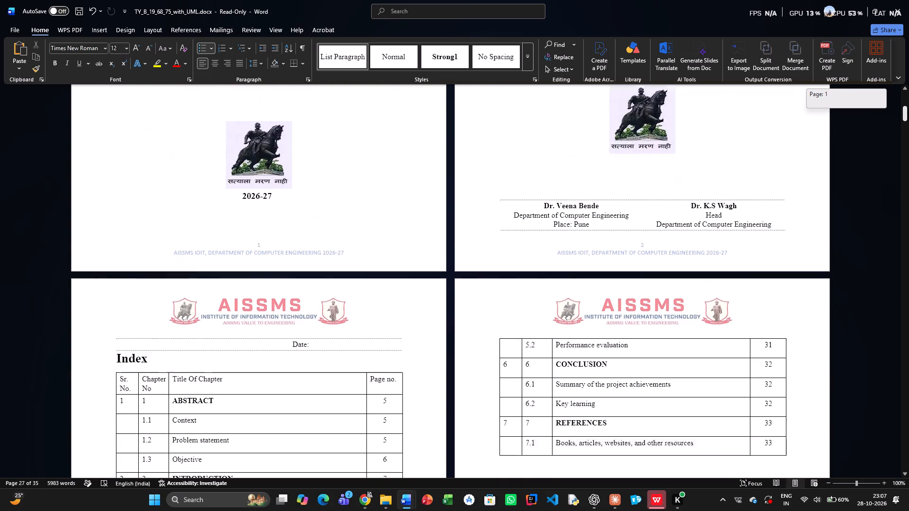
left_click_drag(908, 112, 908, 132)
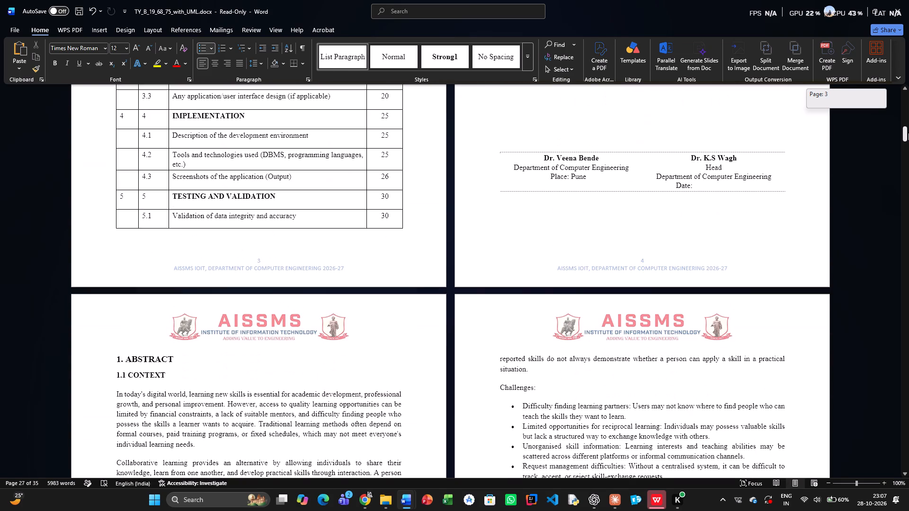
left_click_drag(908, 132, 908, 145)
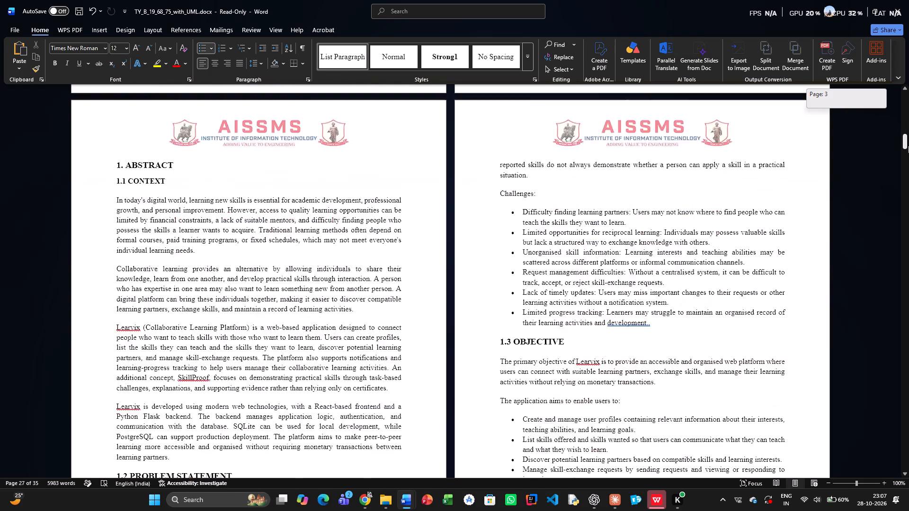
left_click_drag(908, 145, 908, 159)
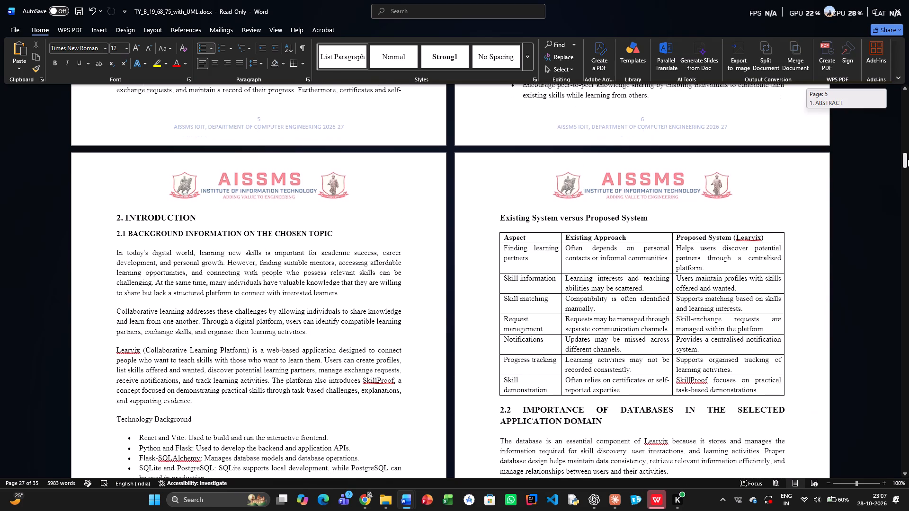
left_click_drag(908, 159, 907, 167)
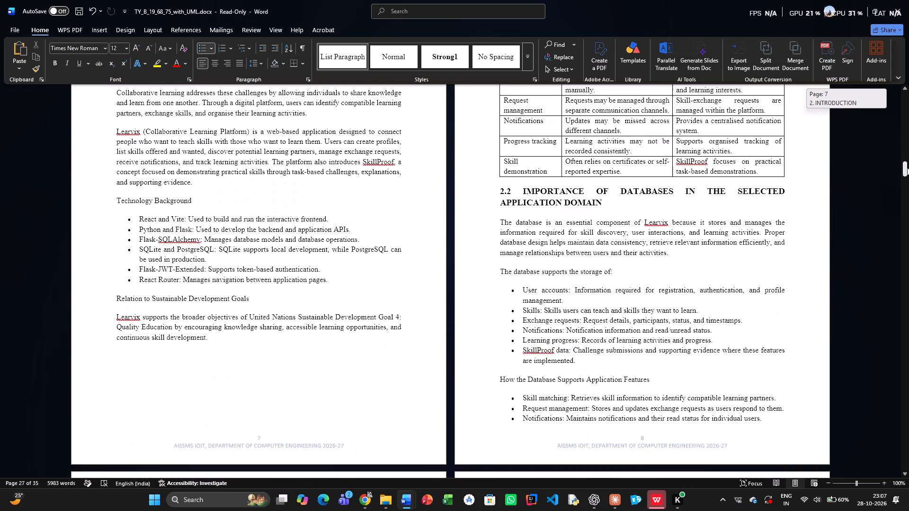
Add a leading 1 to the number after "B-" in all three student roll numbers in the cover page table.
left_click_drag(907, 167, 906, 92)
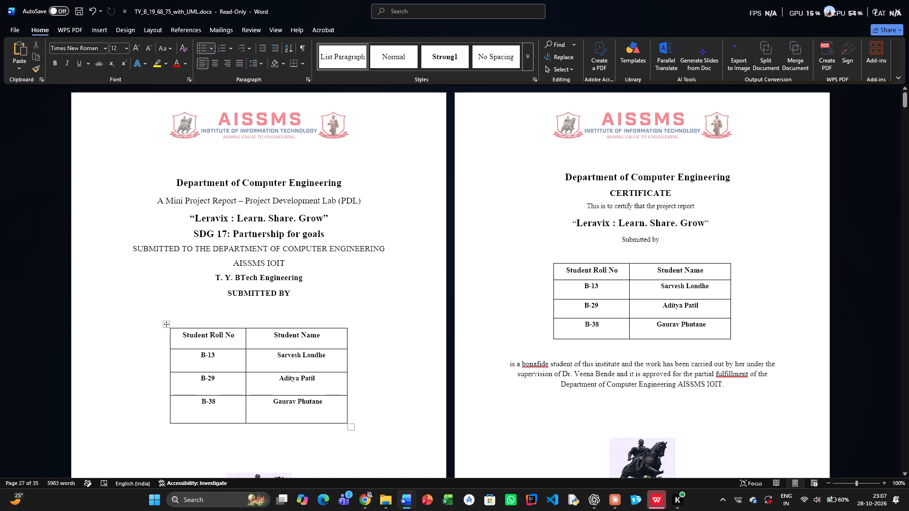
left_click(211, 353)
key("1")
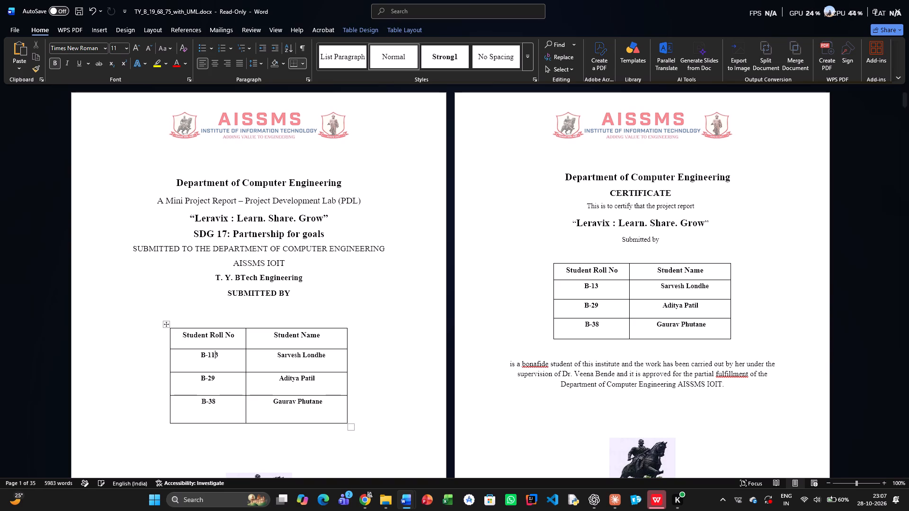
key("Down")
key("Down")
key("Up")
key("Left")
key("Left")
key("1")
key("Down")
key("Left")
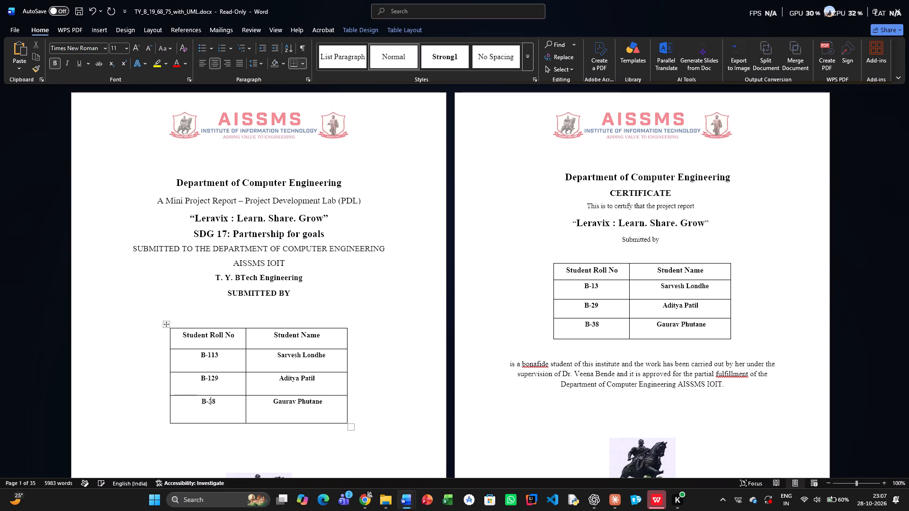
key("1")
Add a leading 1 to the number after "B-" in all three roll numbers in the certificate page table.
left_click(597, 286)
left_click(594, 286)
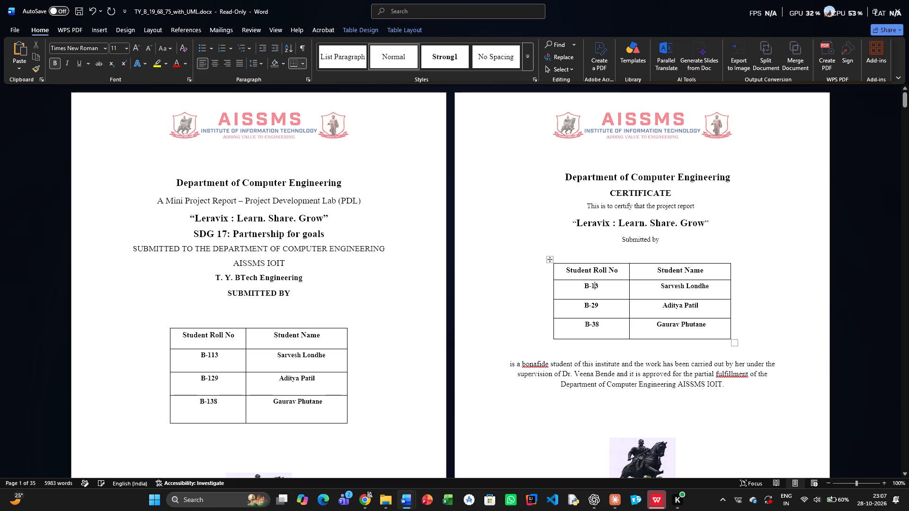
key("1")
left_click(592, 307)
key("1")
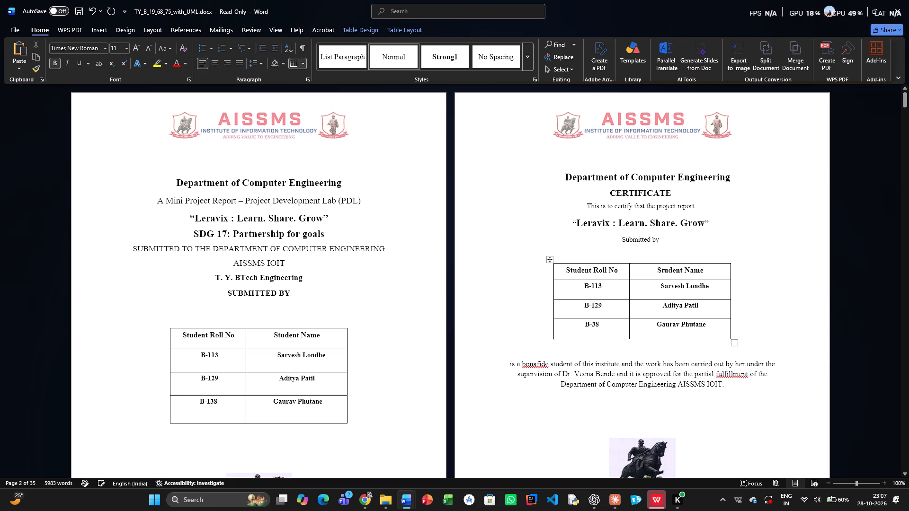
left_click(593, 323)
key("1")
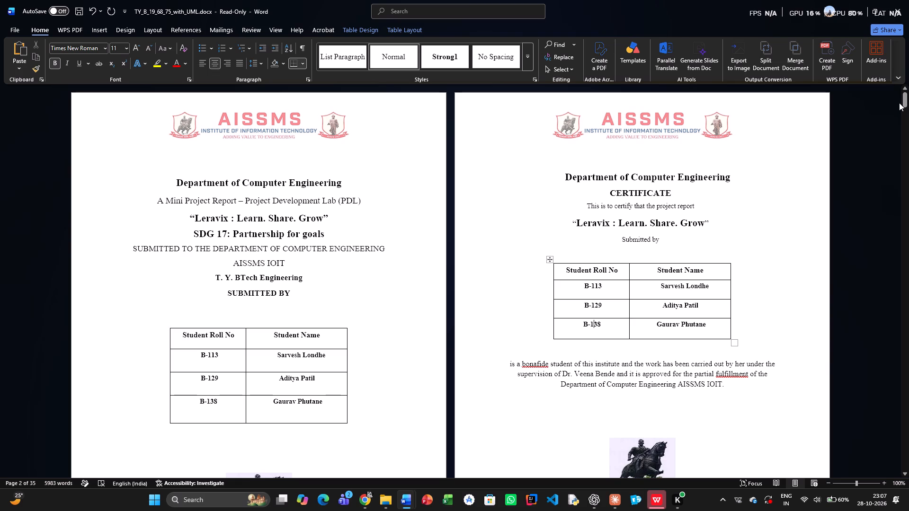
Review the report from the index through the system design and implementation chapters to the Learvix screenshots on page 27.
left_click_drag(903, 101, 903, 126)
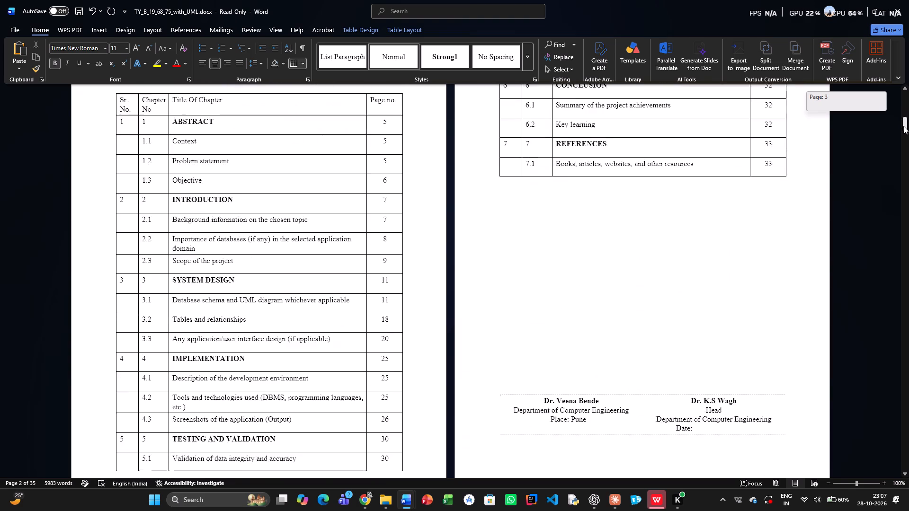
left_click_drag(903, 126, 903, 135)
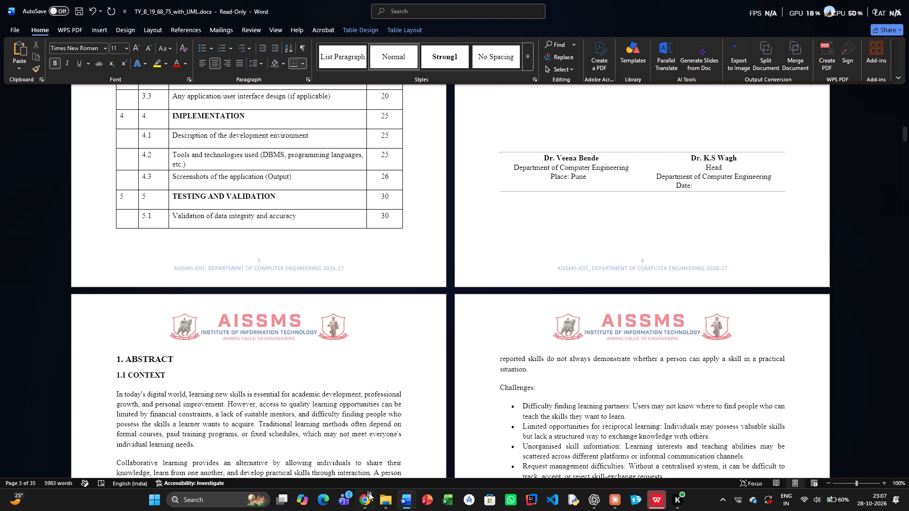
scroll(722, 294, "down", 9)
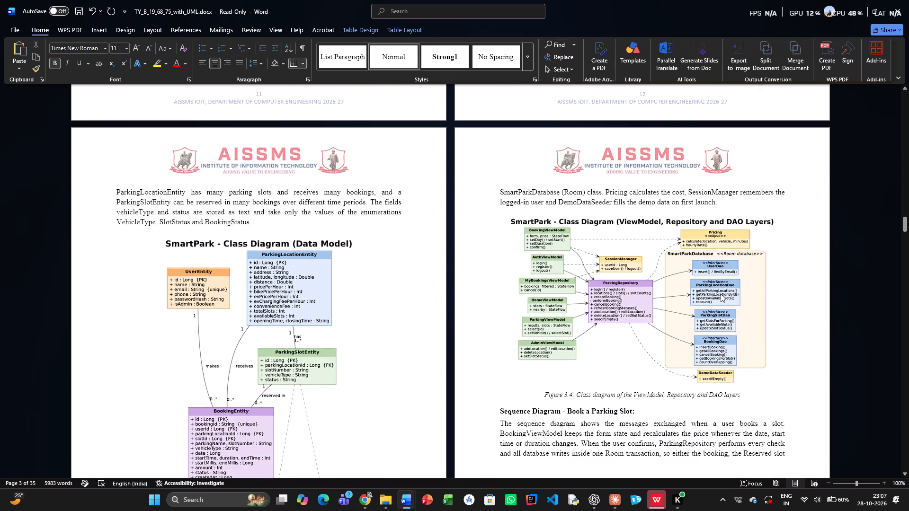
scroll(721, 294, "down", 3)
left_click_drag(902, 317, 903, 330)
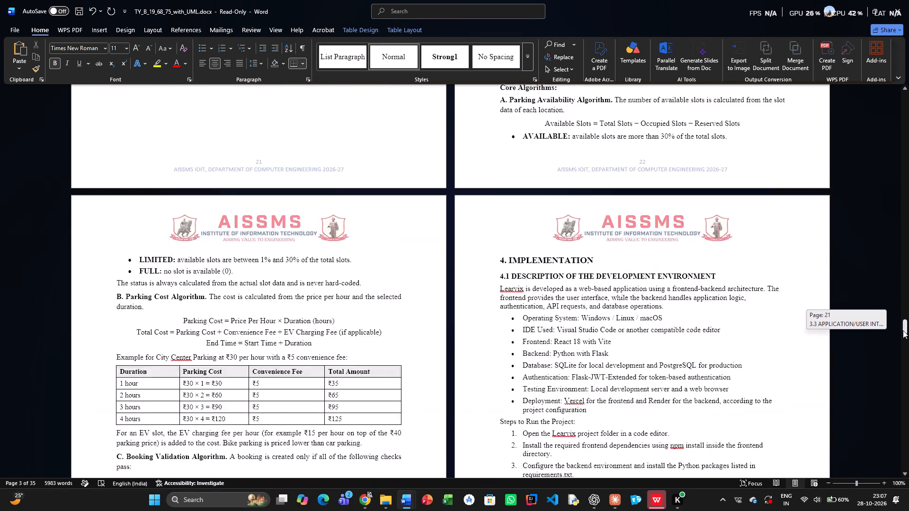
left_click_drag(903, 330, 891, 359)
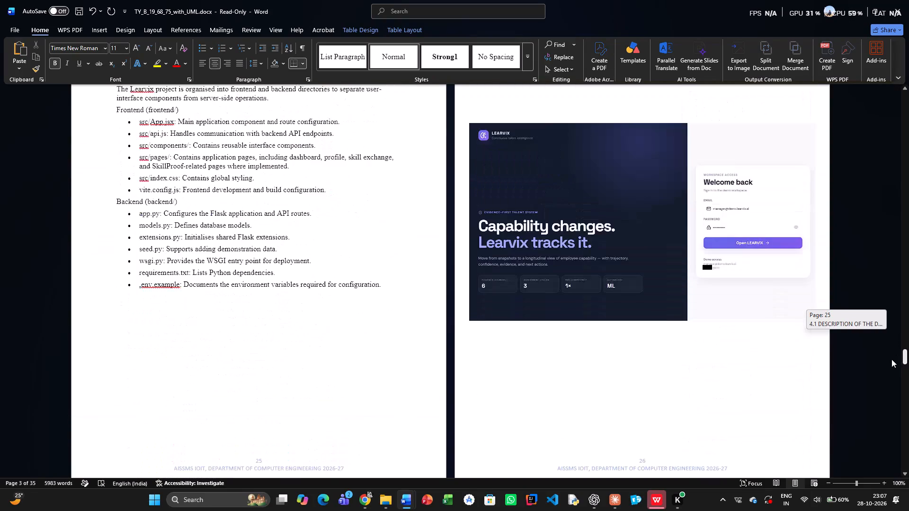
left_click_drag(891, 359, 891, 377)
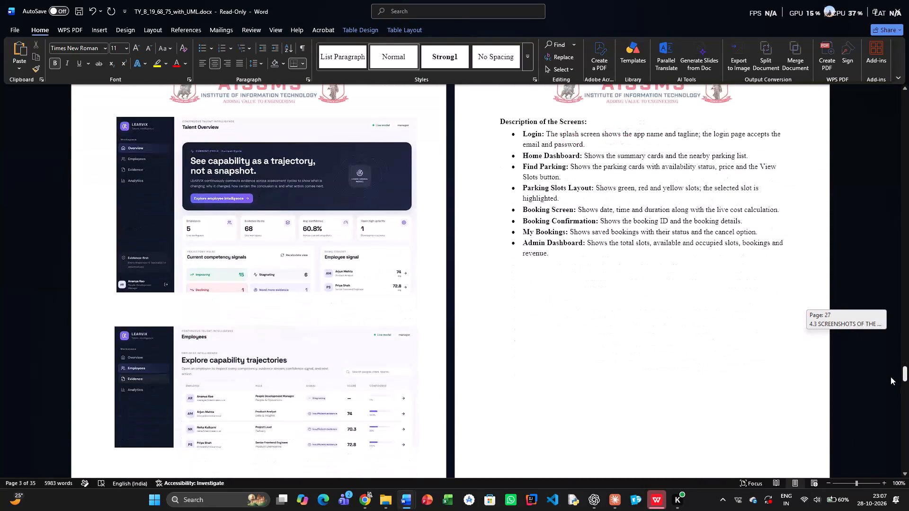
left_click_drag(891, 377, 890, 379)
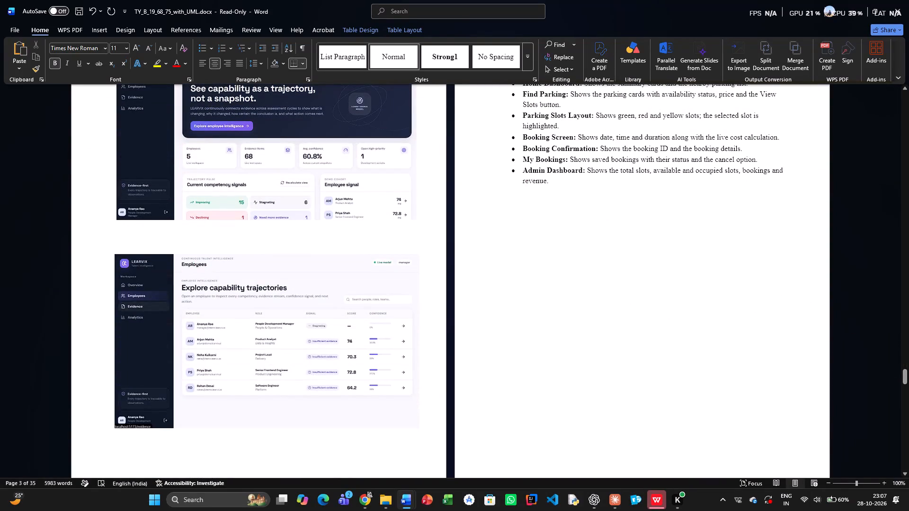
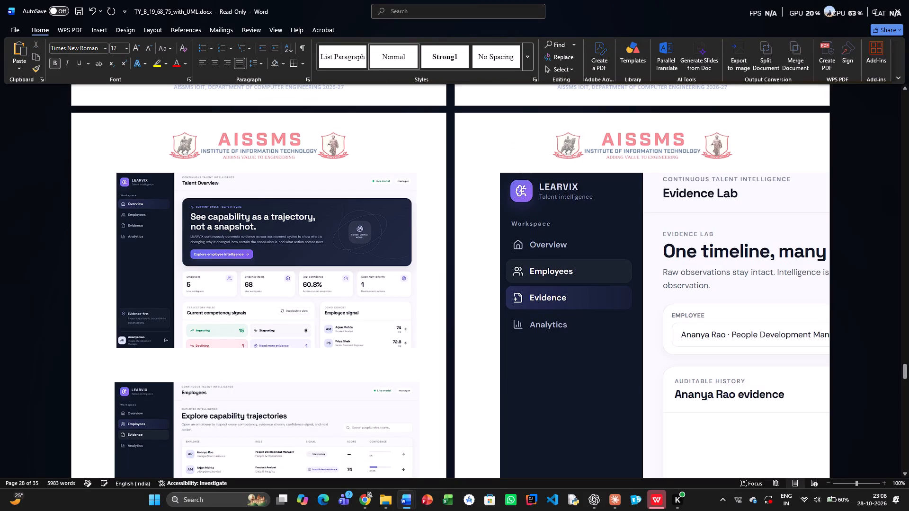
Shrink the Evidence Lab screenshot to fit the page width, with Tight text wrapping, and place it centred just below the page header.
left_click(510, 188)
left_click_drag(501, 171, 908, 371)
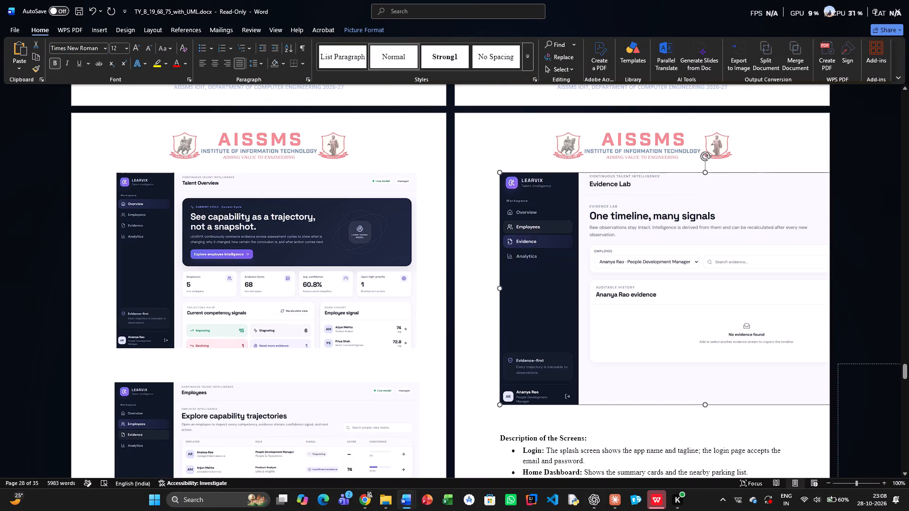
left_click_drag(908, 371, 908, 372)
left_click(487, 179)
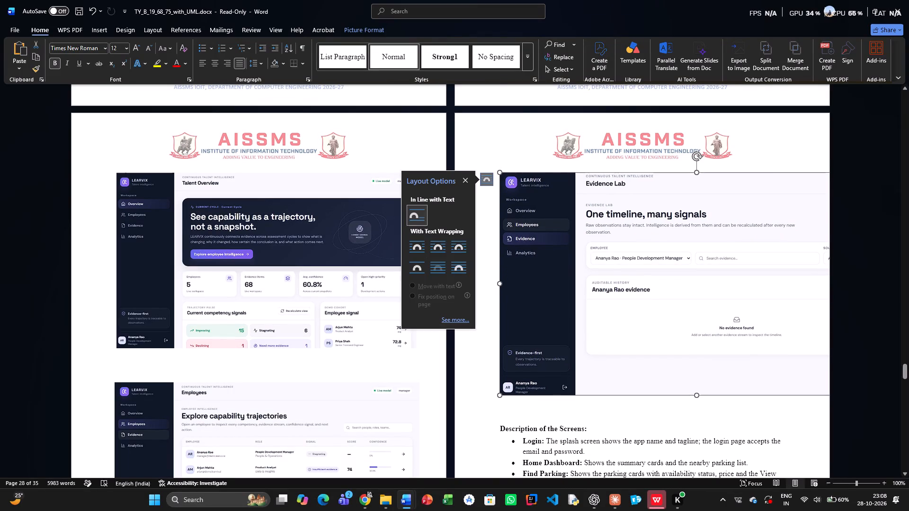
left_click(440, 251)
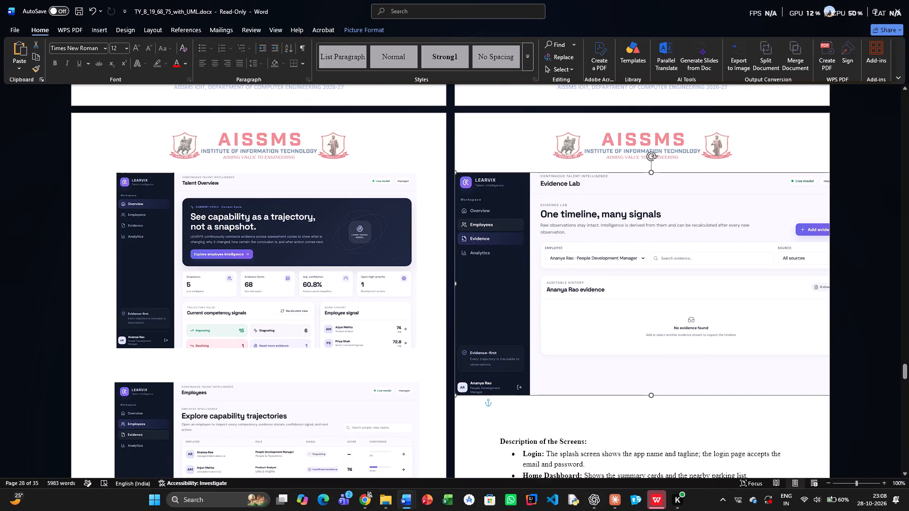
left_click_drag(454, 173, 672, 222)
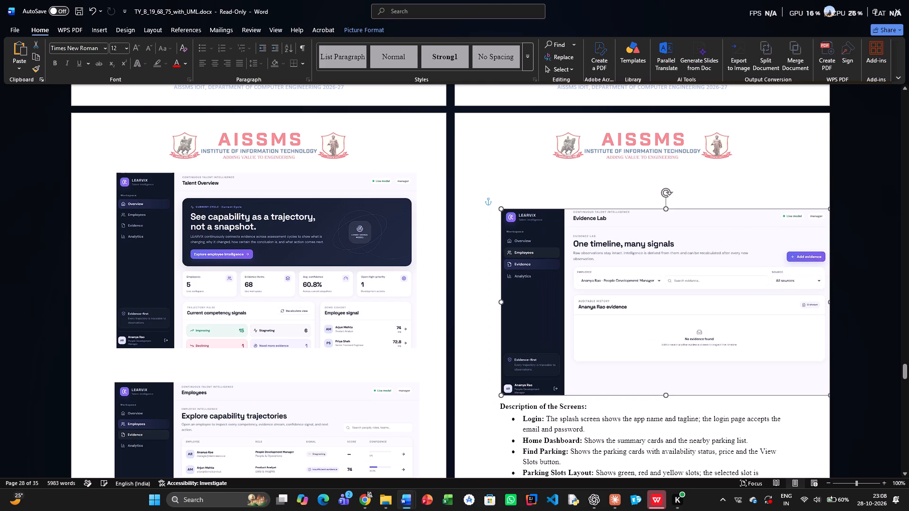
left_click_drag(694, 318, 665, 281)
left_click(853, 335)
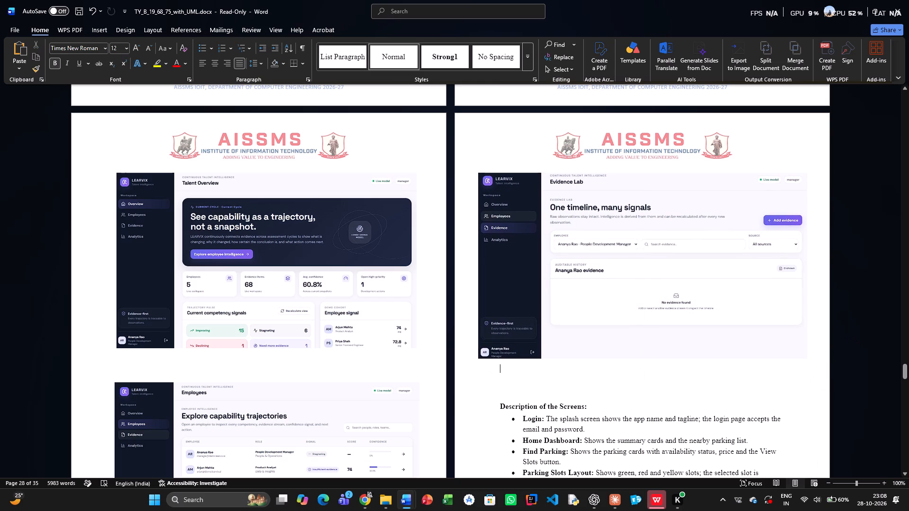
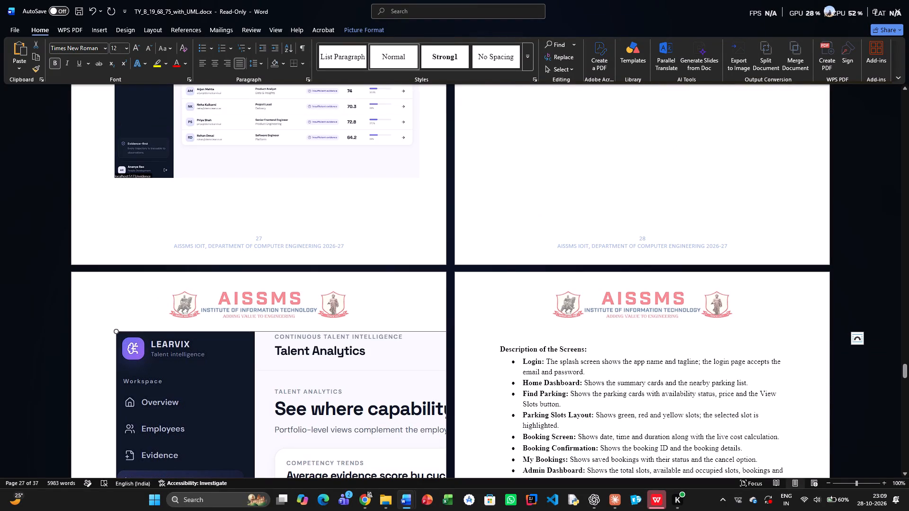
Shrink the oversized Talent Analytics screenshot until it fits on the page directly below the Evidence Lab screenshot.
left_click_drag(125, 338, 471, 455)
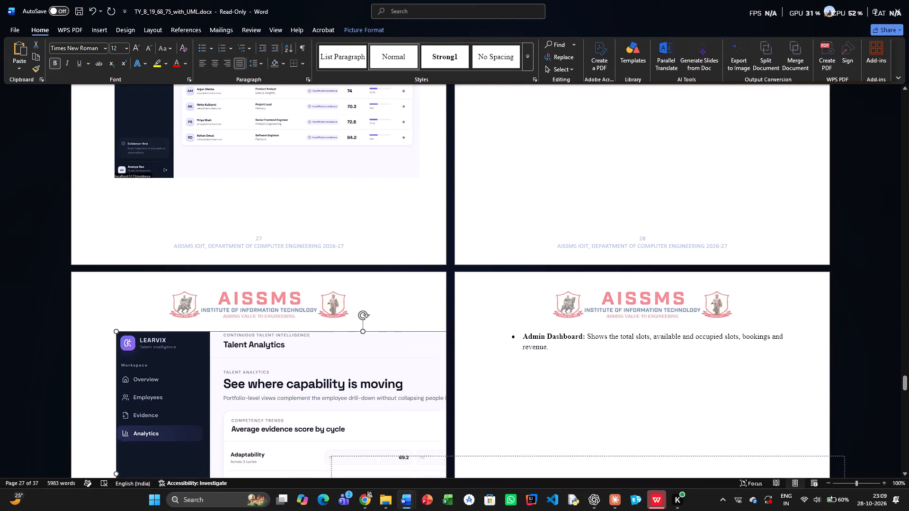
left_click_drag(471, 455, 823, 488)
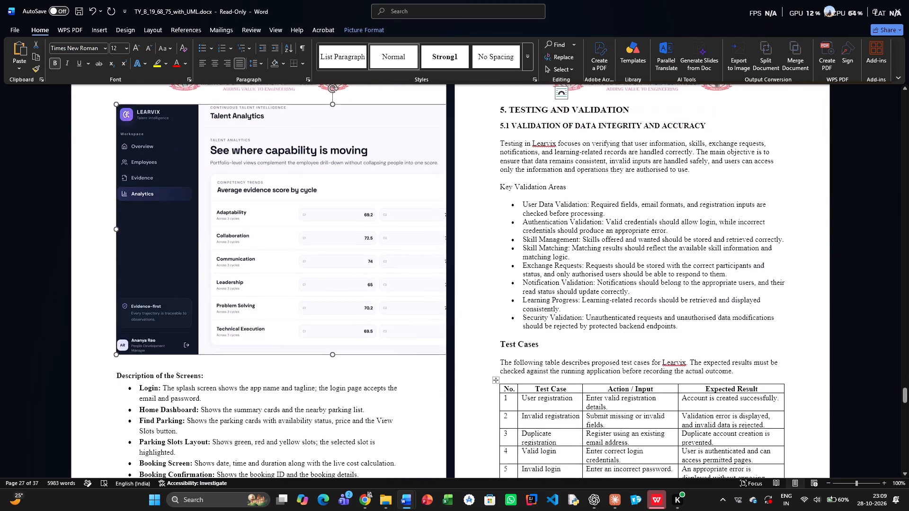
left_click_drag(118, 88, 289, 170)
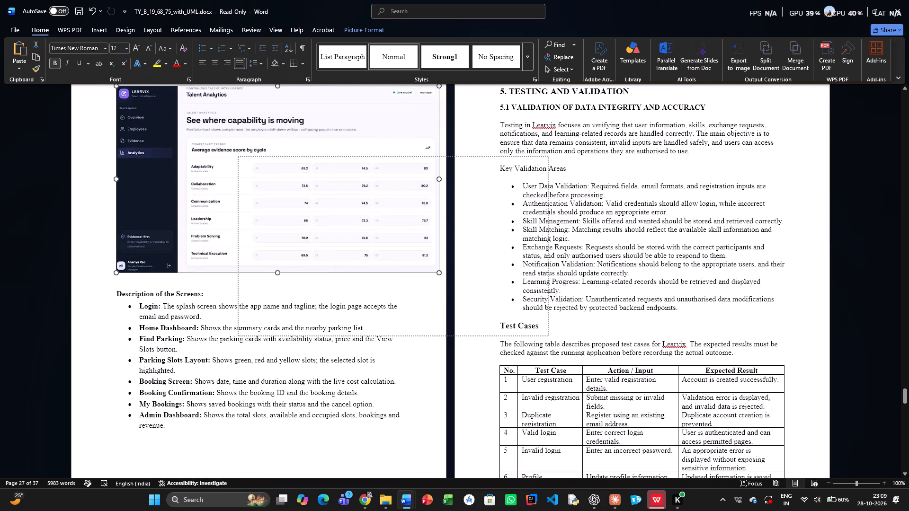
left_click_drag(289, 170, 344, 194)
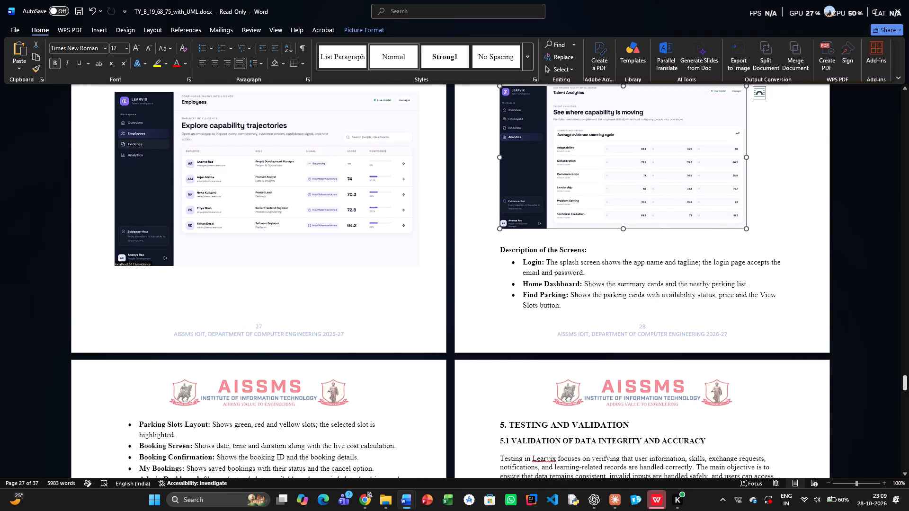
left_click(907, 386)
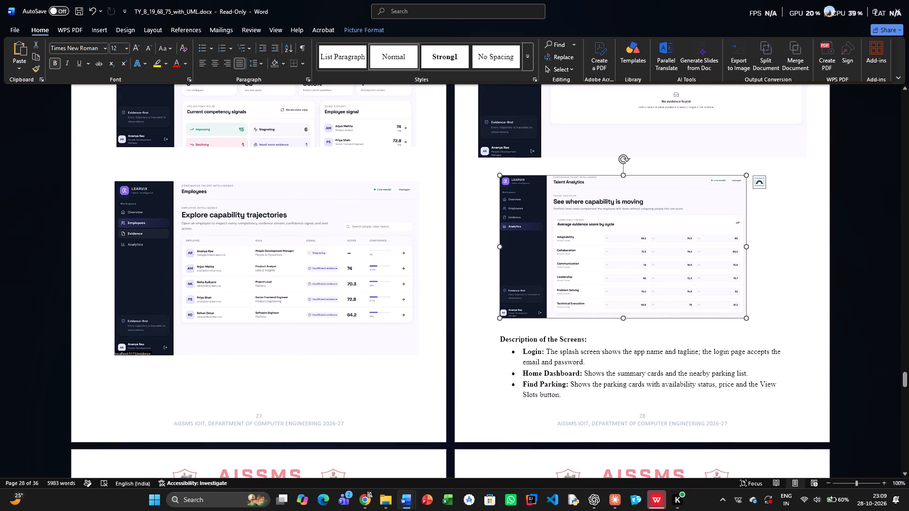
Set Tight text wrapping on the Talent Analytics screenshot and widen it on both sides to nearly match the Evidence Lab screenshot.
left_click(763, 181)
left_click(807, 252)
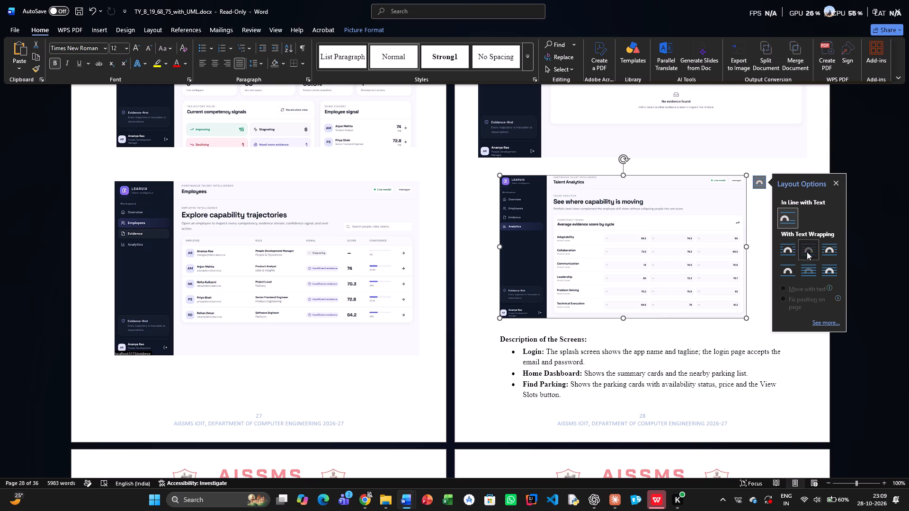
left_click(615, 251)
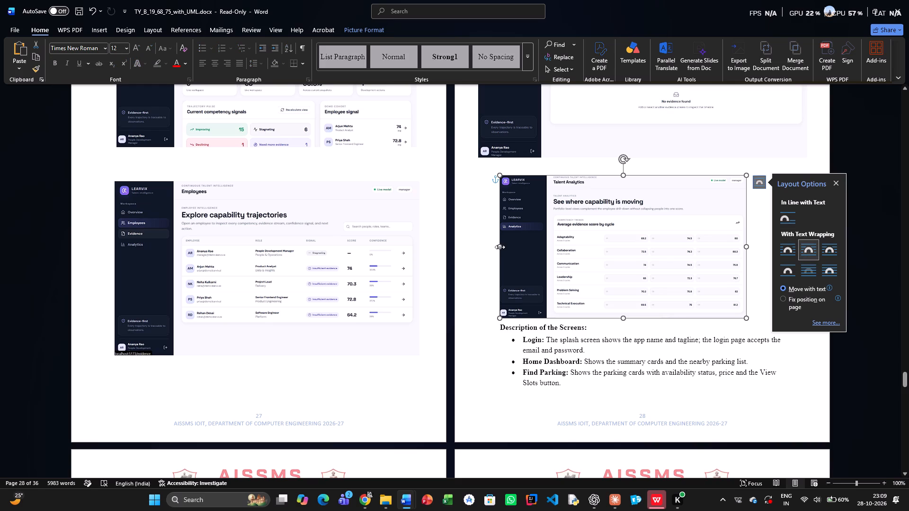
left_click_drag(499, 247, 479, 242)
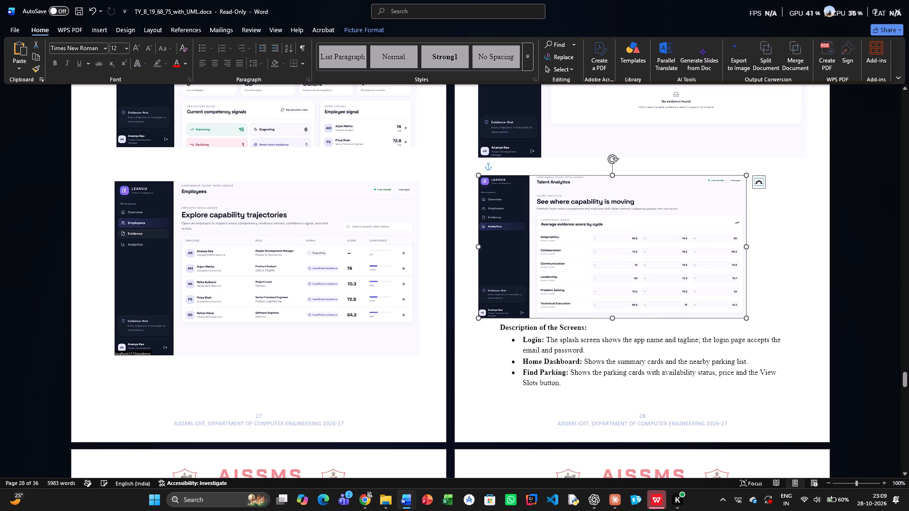
left_click_drag(747, 249, 802, 245)
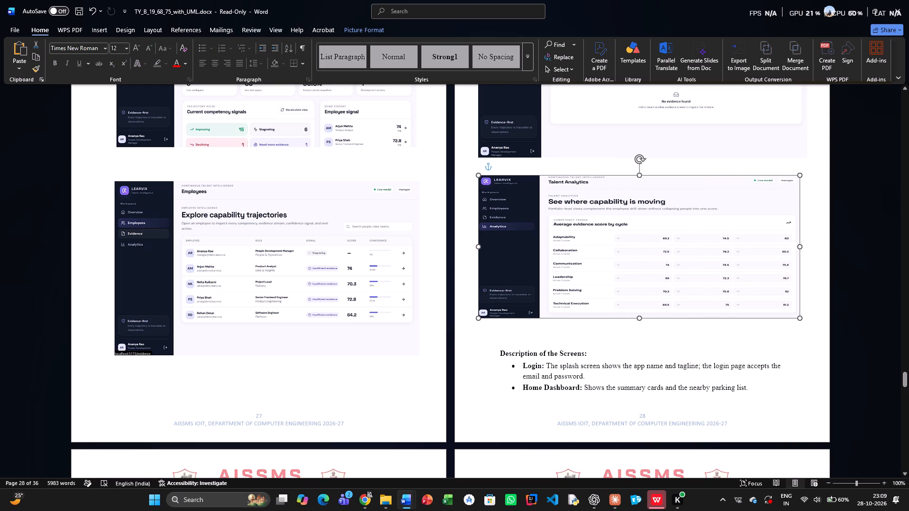
left_click_drag(802, 245, 794, 238)
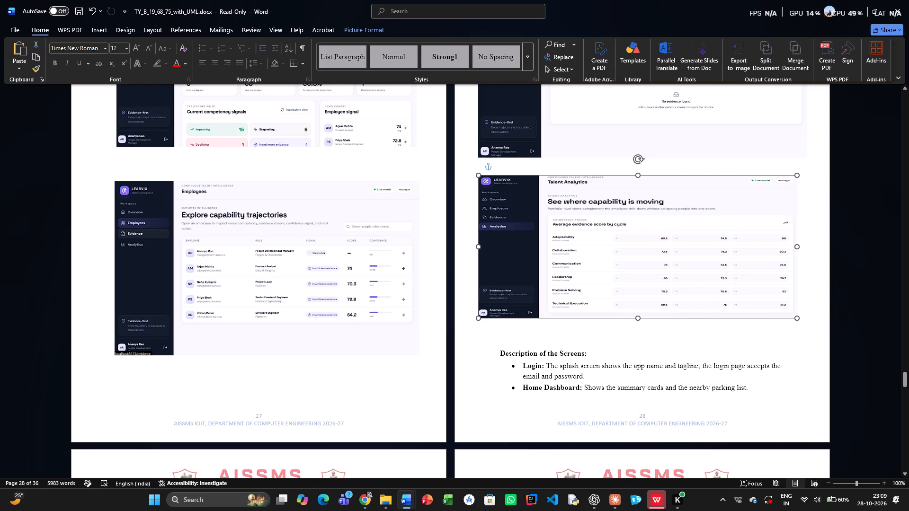
left_click_drag(794, 238, 777, 238)
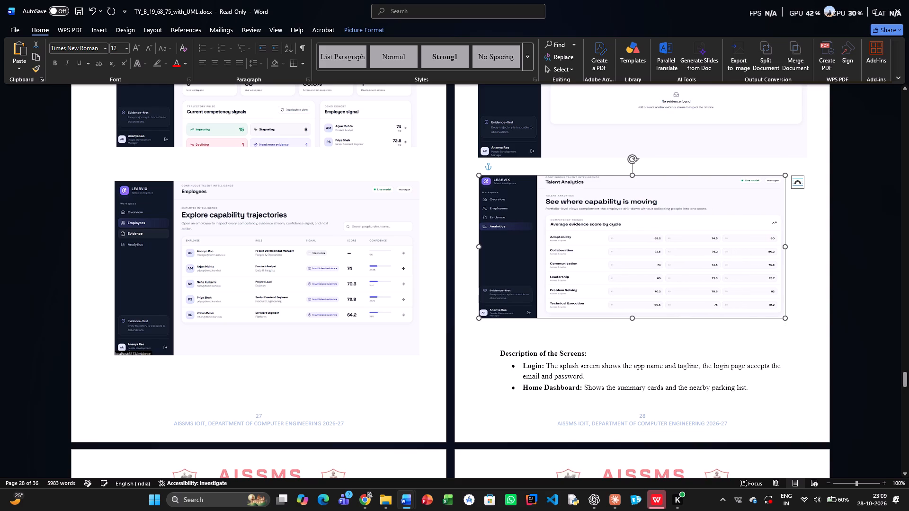
Move the Talent Analytics screenshot slightly down and stretch its height to just above the Description of the Screens heading.
left_click_drag(598, 253, 603, 275)
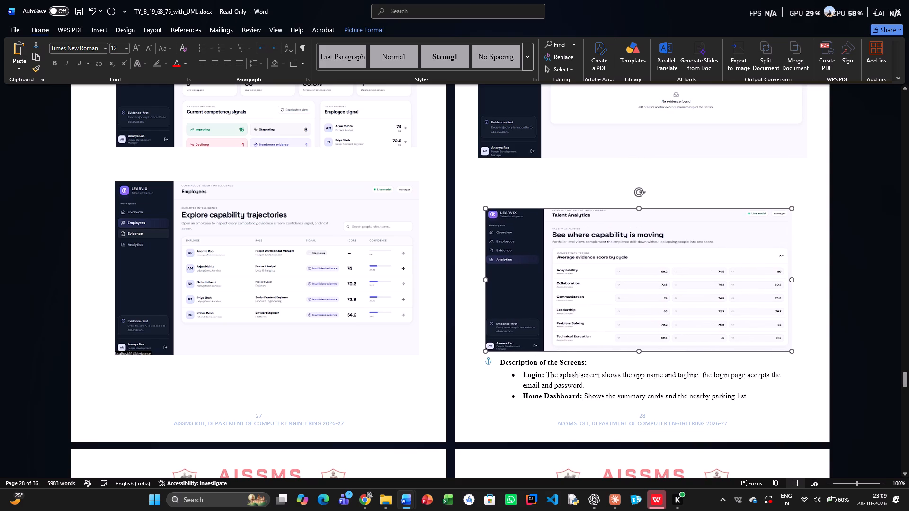
left_click_drag(603, 275, 597, 260)
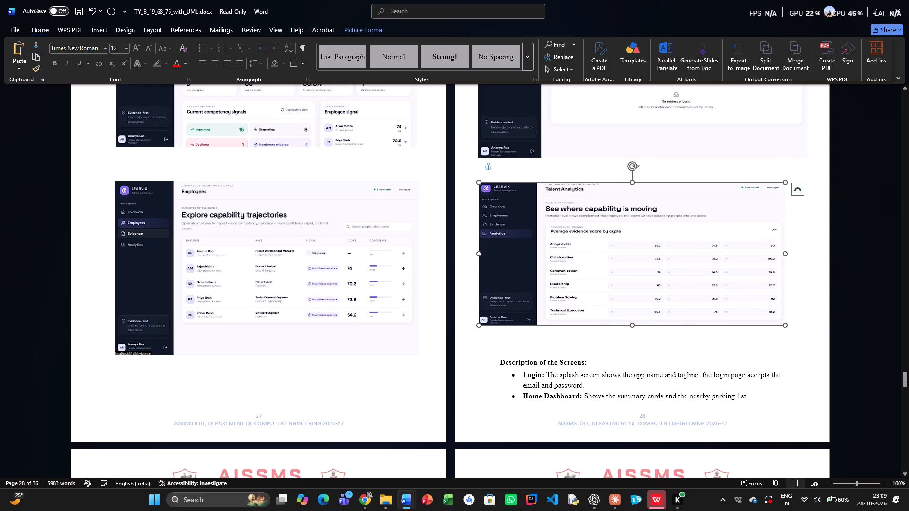
left_click_drag(633, 326, 635, 358)
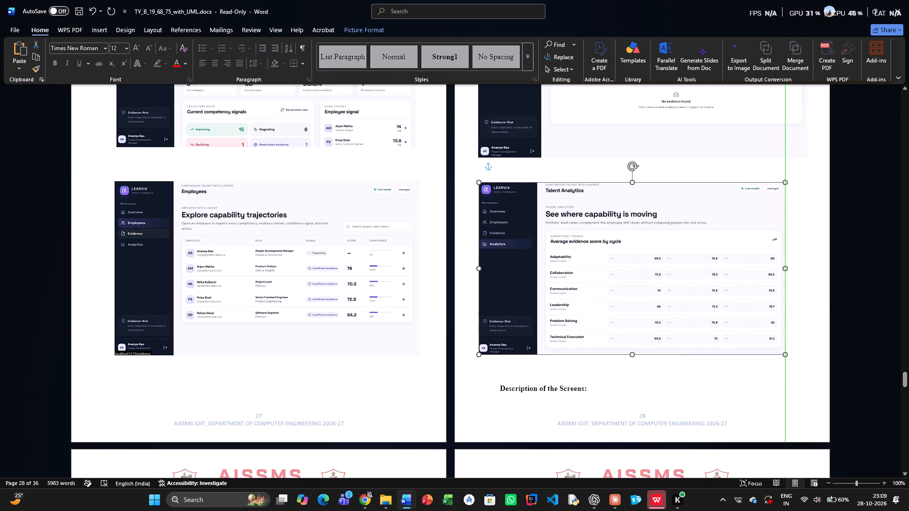
left_click_drag(635, 358, 633, 366)
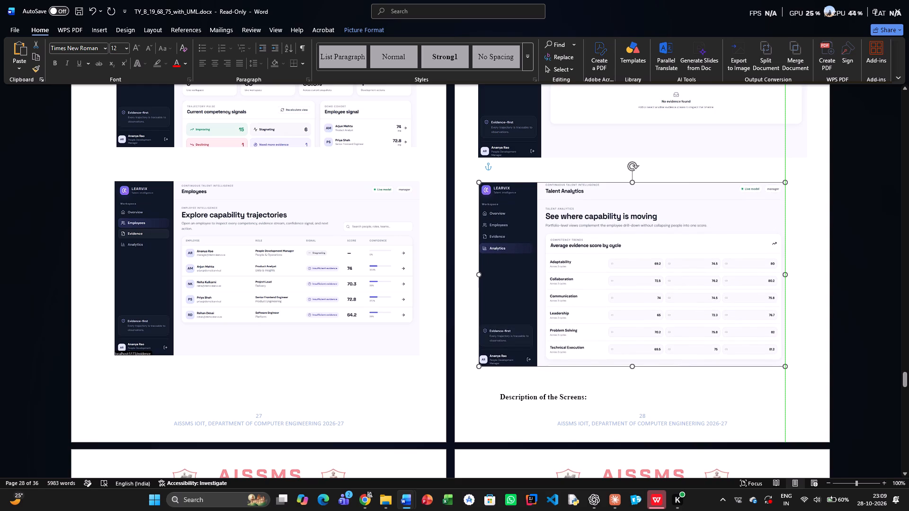
left_click_drag(633, 366, 633, 368)
Stretch the Employees screenshot slightly taller at its lower edge, to about the height of the Talent Analytics screenshot.
left_click(294, 287)
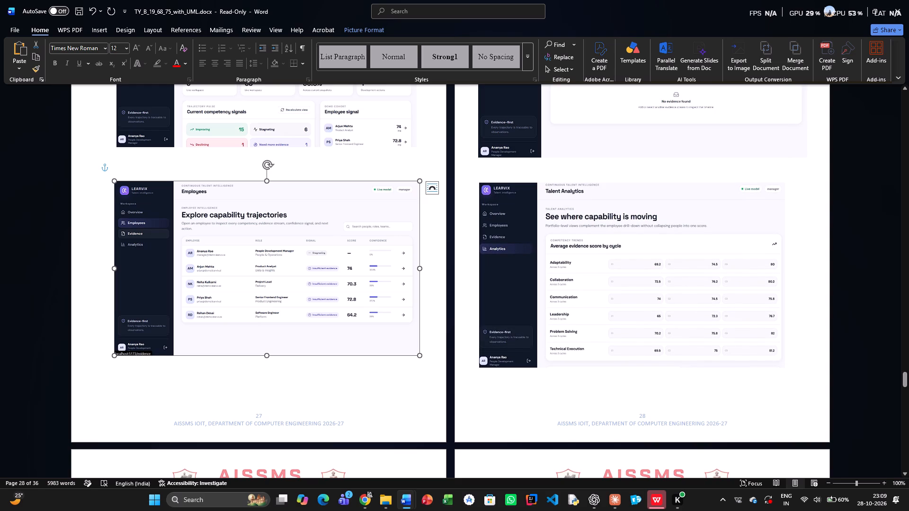
left_click(282, 304)
left_click(266, 356)
left_click_drag(266, 356, 266, 359)
left_click_drag(266, 359, 267, 371)
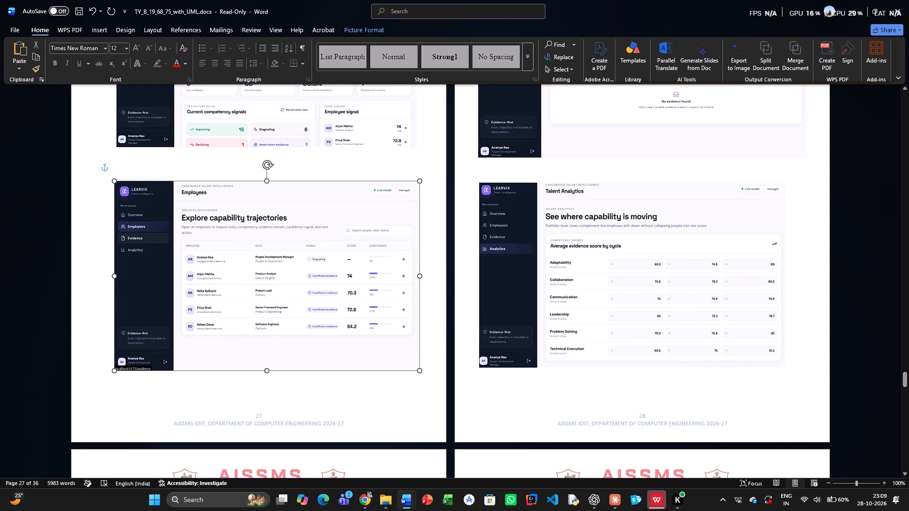
left_click(235, 392)
left_click(236, 317)
Nudge the Evidence Lab screenshot slightly down beneath the page header and deselect it.
left_click_drag(903, 379, 903, 374)
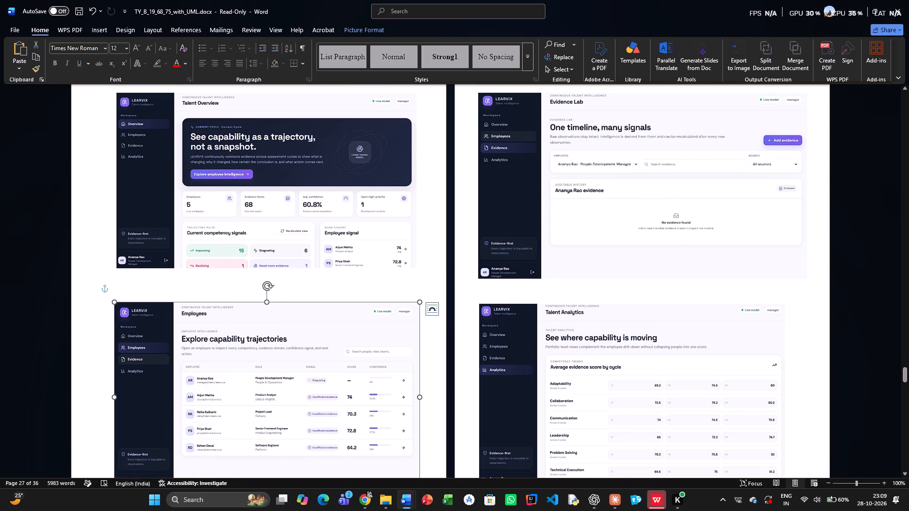
left_click(537, 293)
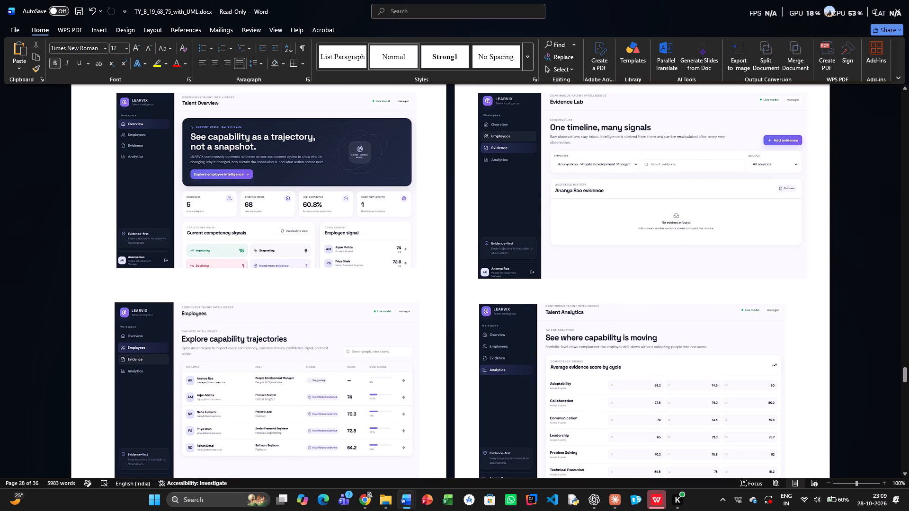
left_click(904, 377)
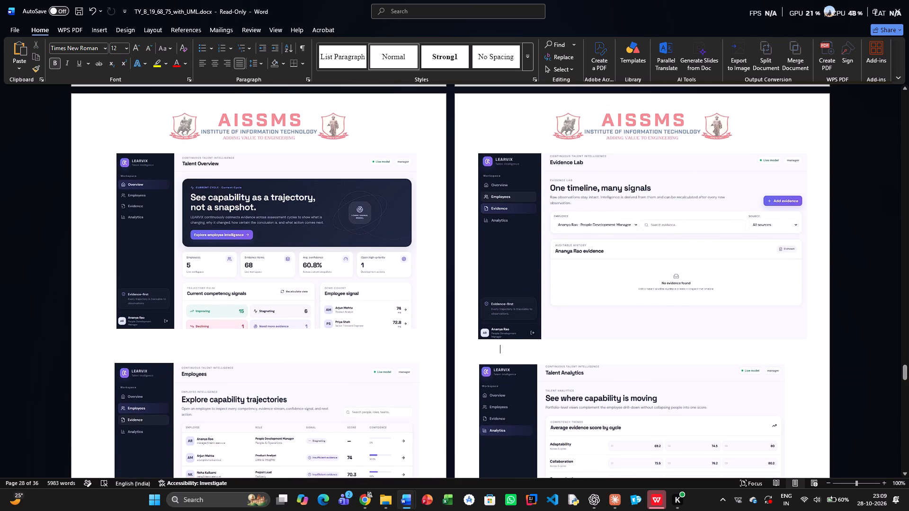
left_click(577, 306)
left_click(373, 236)
left_click(620, 237)
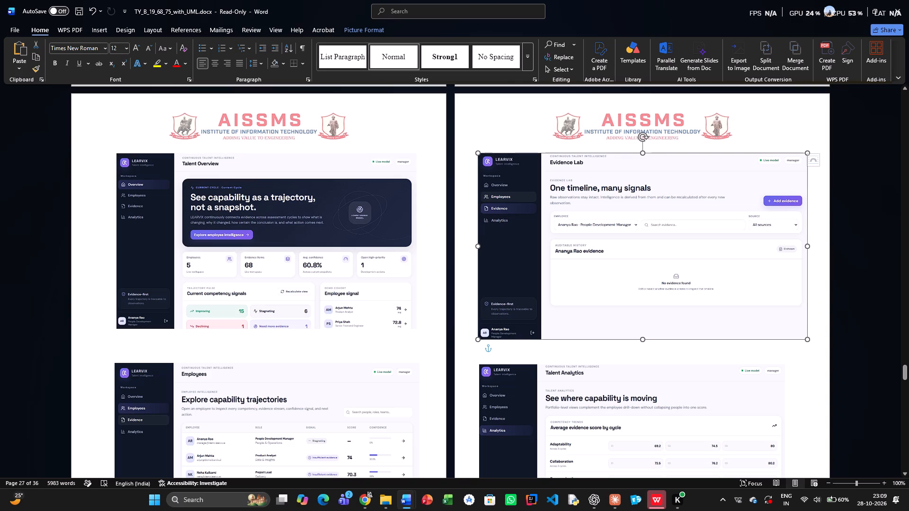
left_click(607, 237)
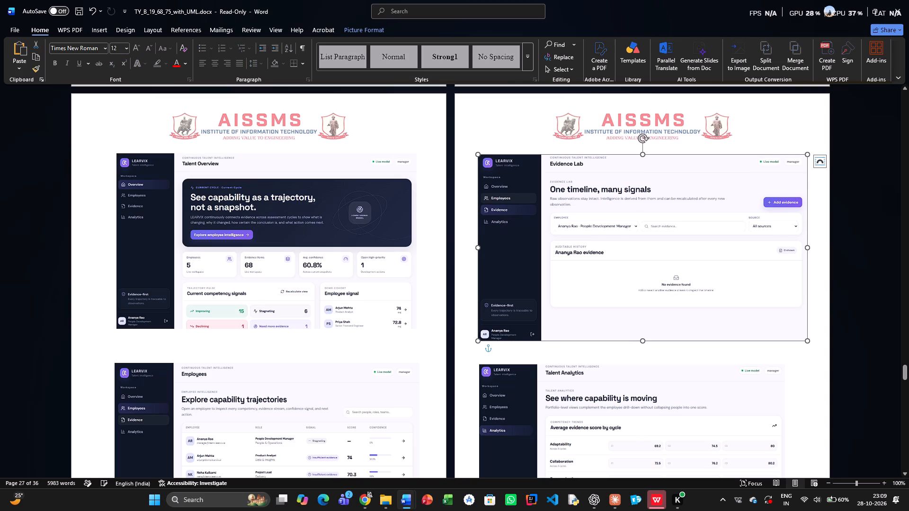
left_click(899, 264)
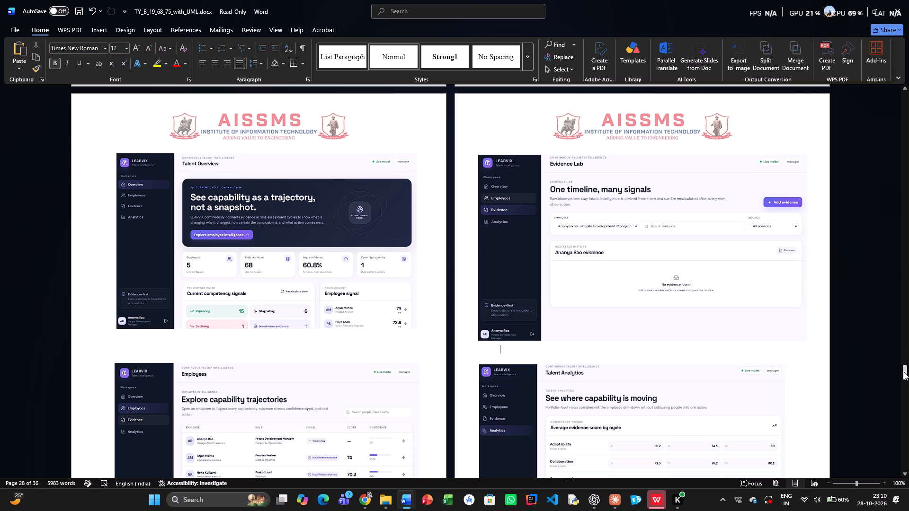
left_click_drag(907, 371, 908, 387)
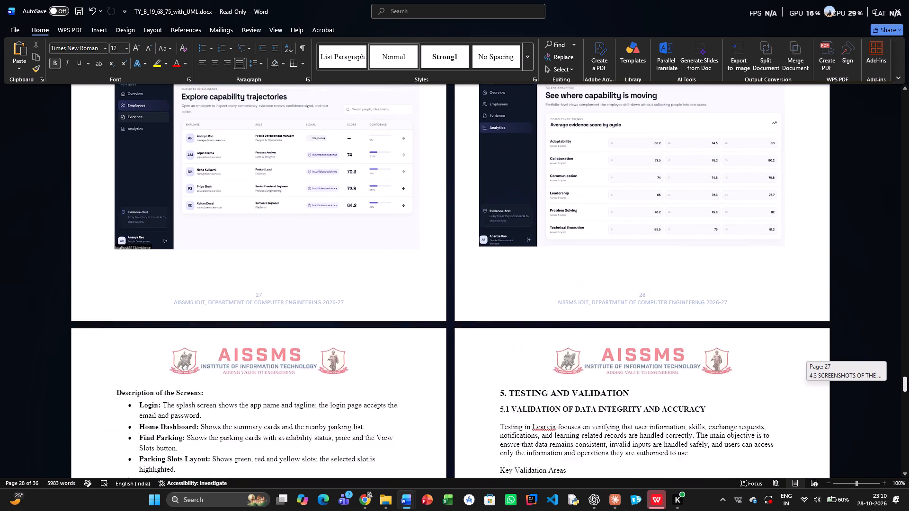
left_click_drag(908, 383, 906, 433)
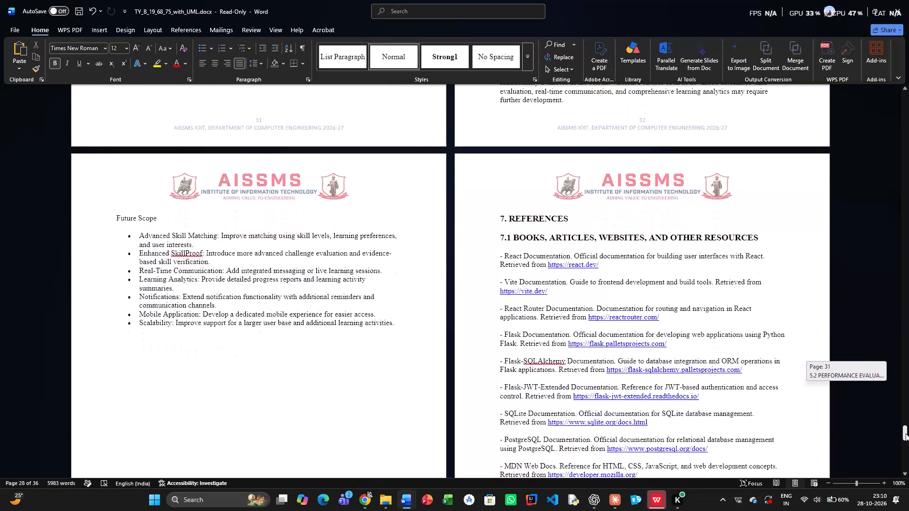
left_click_drag(906, 433, 908, 408)
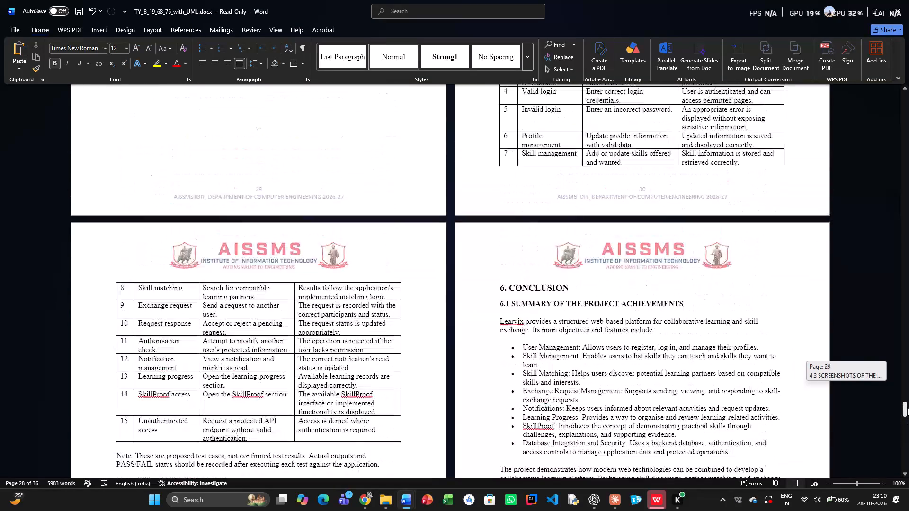
Review the report's opening pages, checking the cover, certificate, contents table, page numbering, abstract and start of the introduction.
left_click_drag(908, 408, 900, 74)
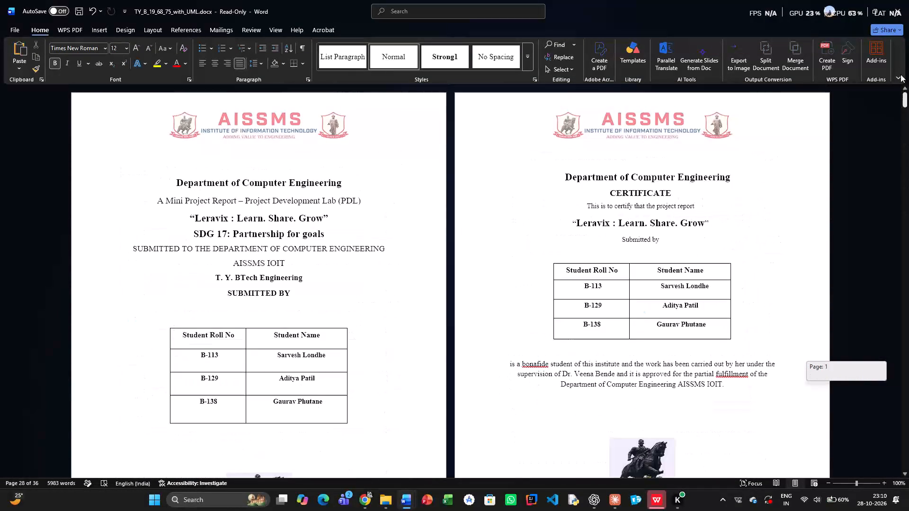
left_click_drag(900, 74, 900, 69)
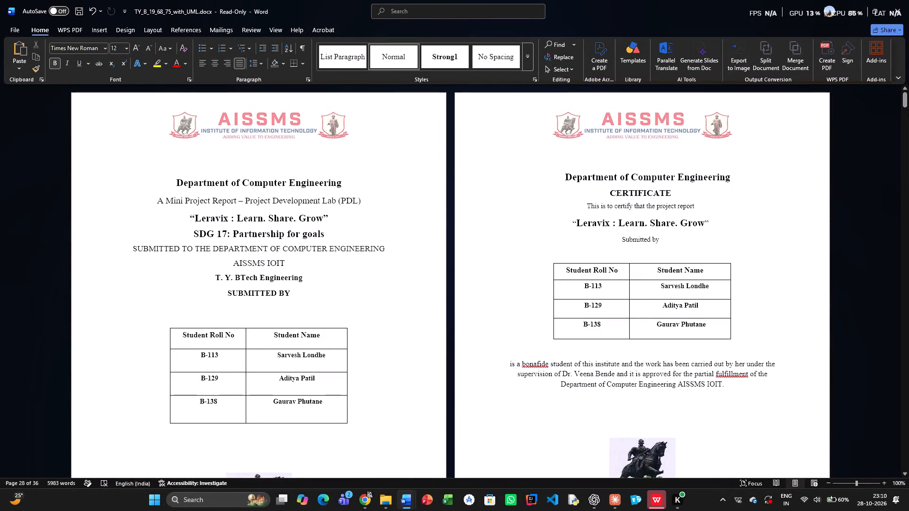
left_click_drag(907, 99, 908, 135)
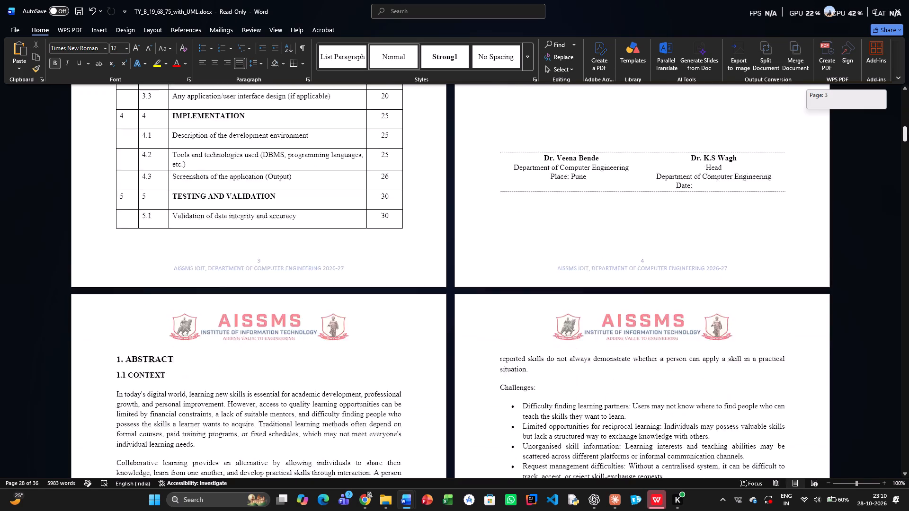
left_click_drag(908, 135, 908, 155)
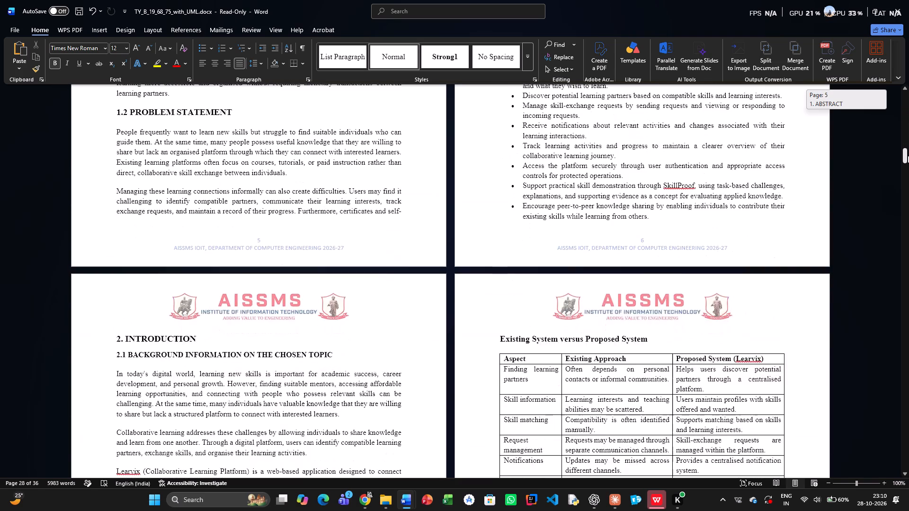
left_click_drag(908, 155, 908, 151)
left_click(908, 151)
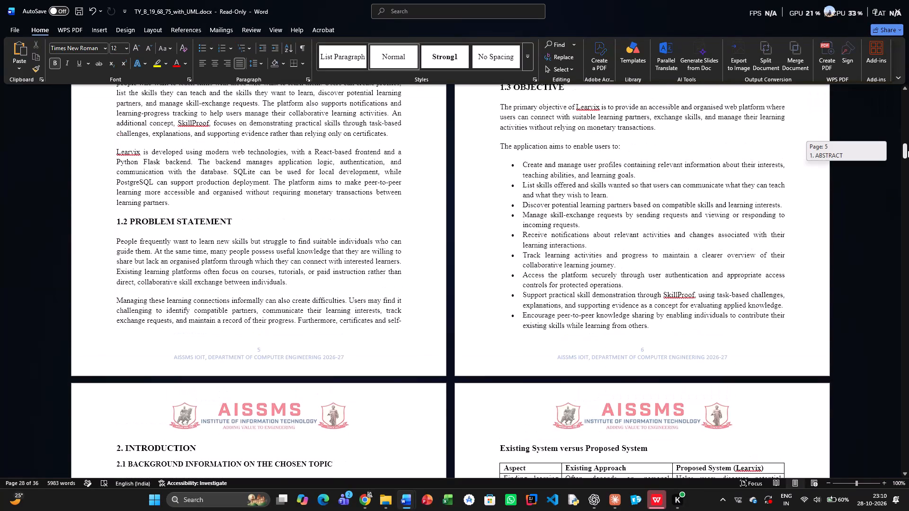
left_click(908, 148)
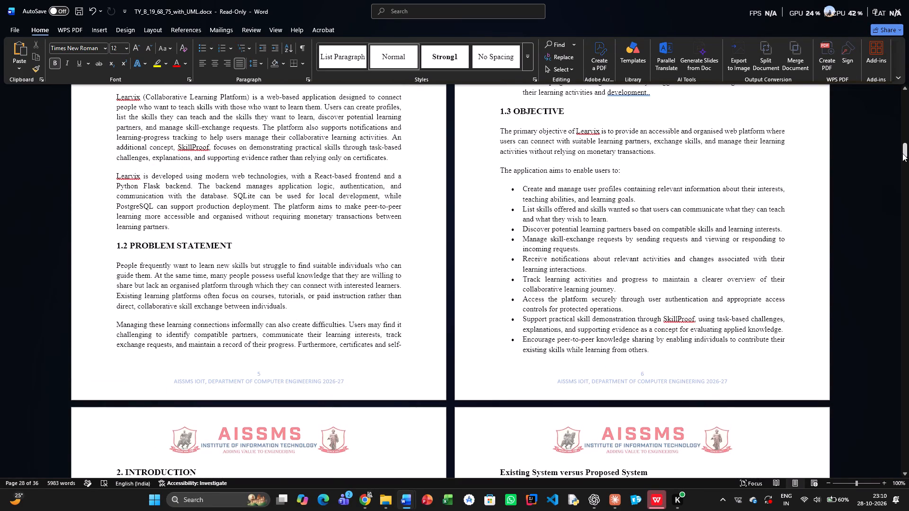
left_click_drag(904, 151, 908, 137)
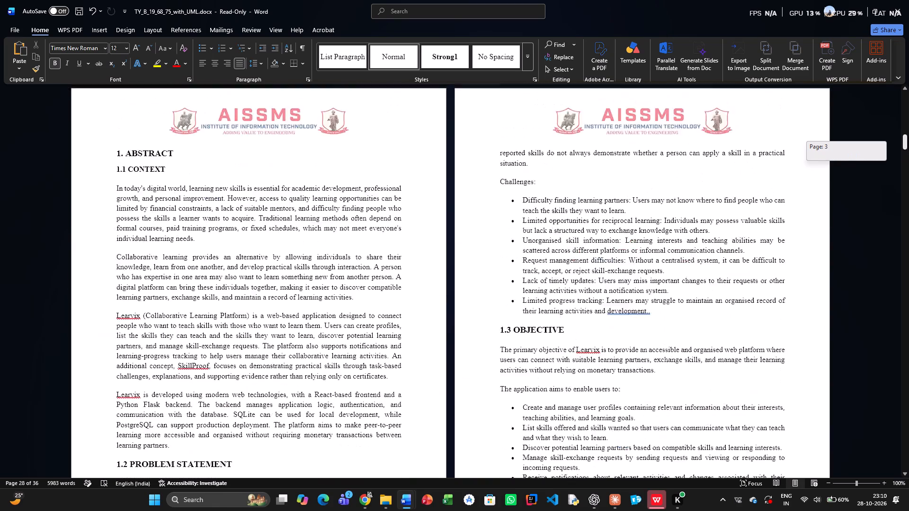
left_click_drag(908, 137, 908, 137)
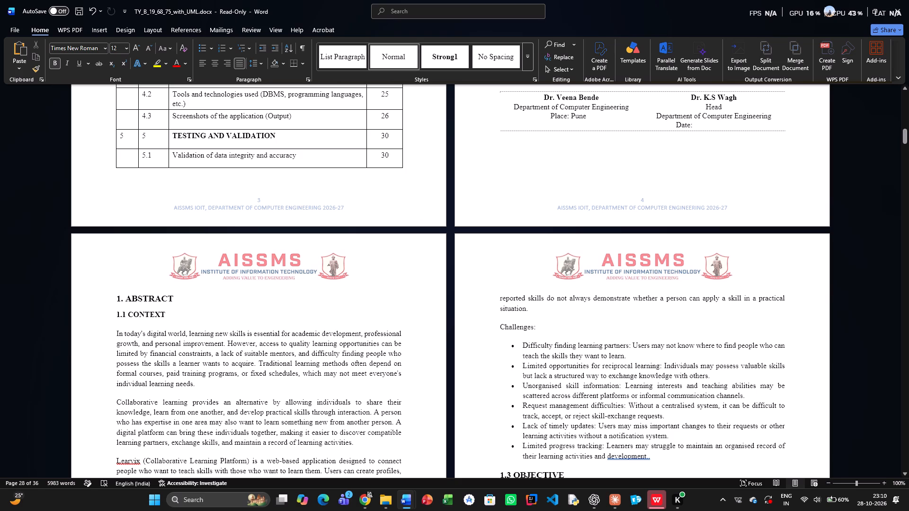
left_click(266, 201)
double_click(259, 200)
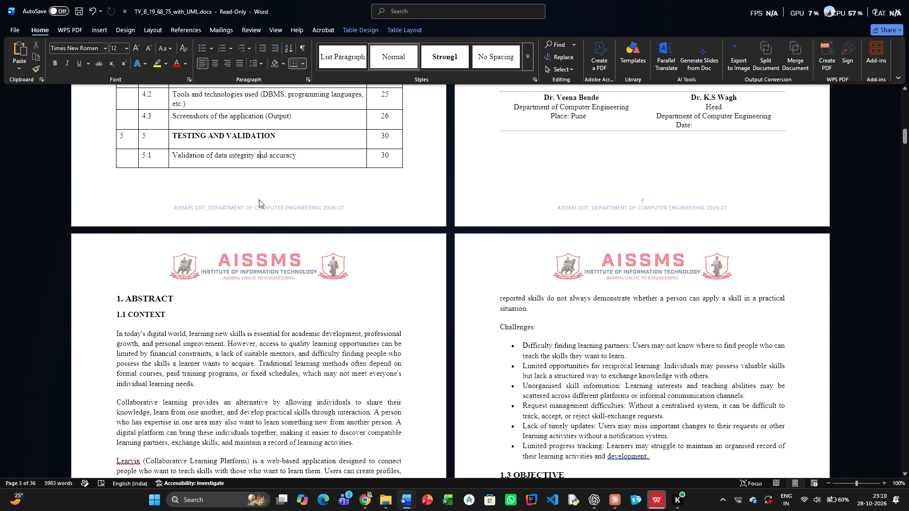
left_click_drag(905, 134, 906, 137)
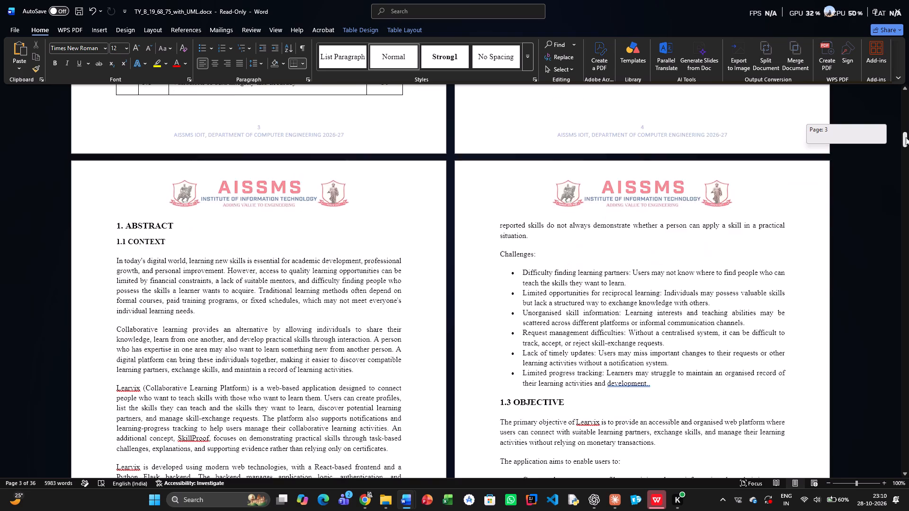
left_click_drag(906, 137, 908, 84)
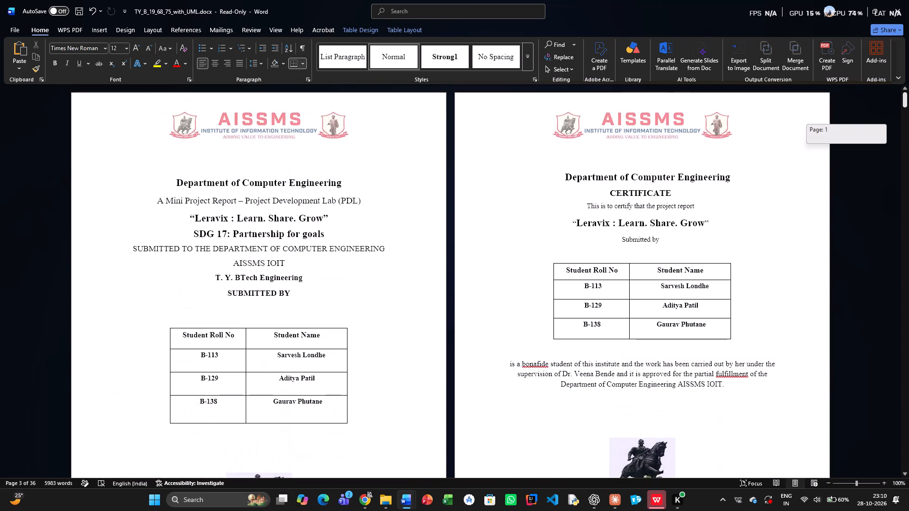
left_click_drag(908, 84, 908, 83)
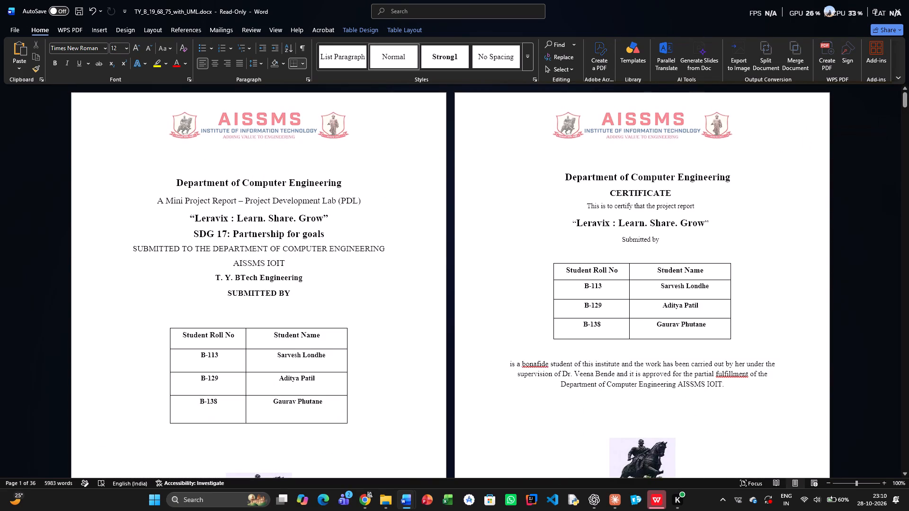
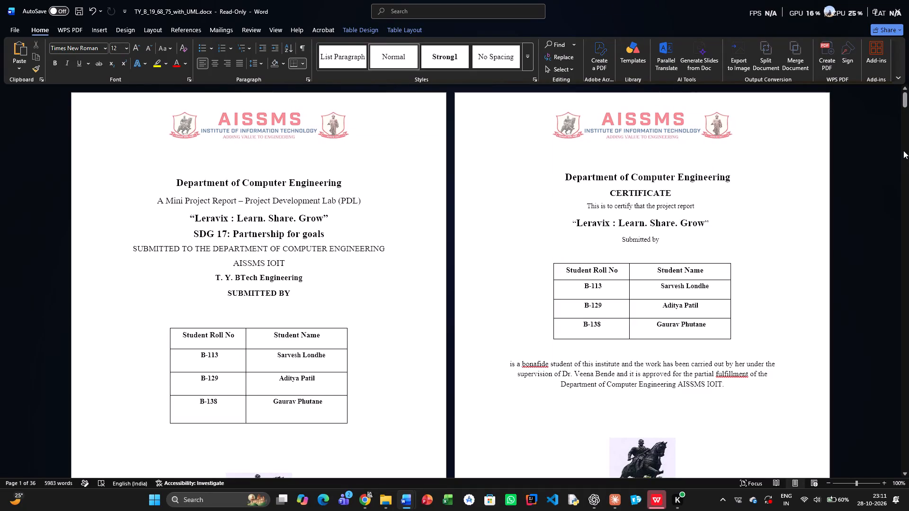
Skim the whole report once more, checking the index, abstract, diagrams, screenshots, test cases and the System Design pages.
left_click_drag(905, 96, 908, 117)
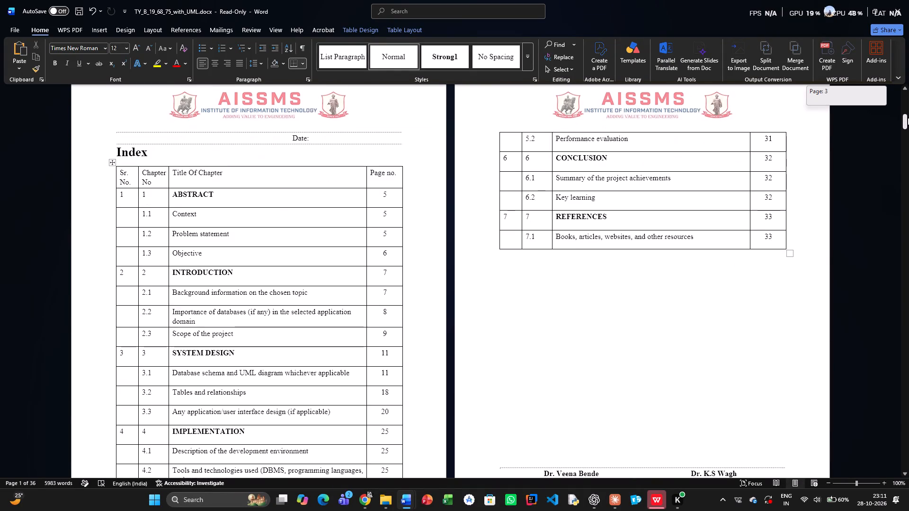
left_click_drag(908, 117, 908, 137)
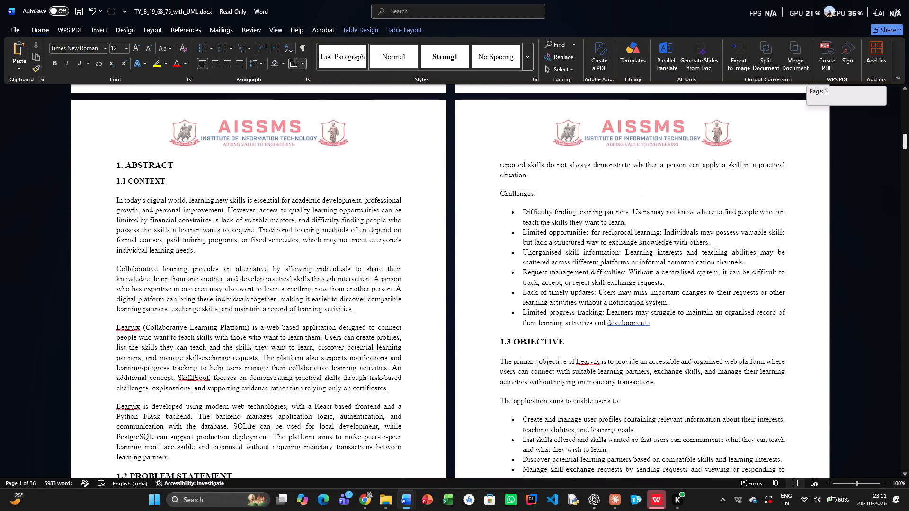
left_click_drag(908, 137, 908, 230)
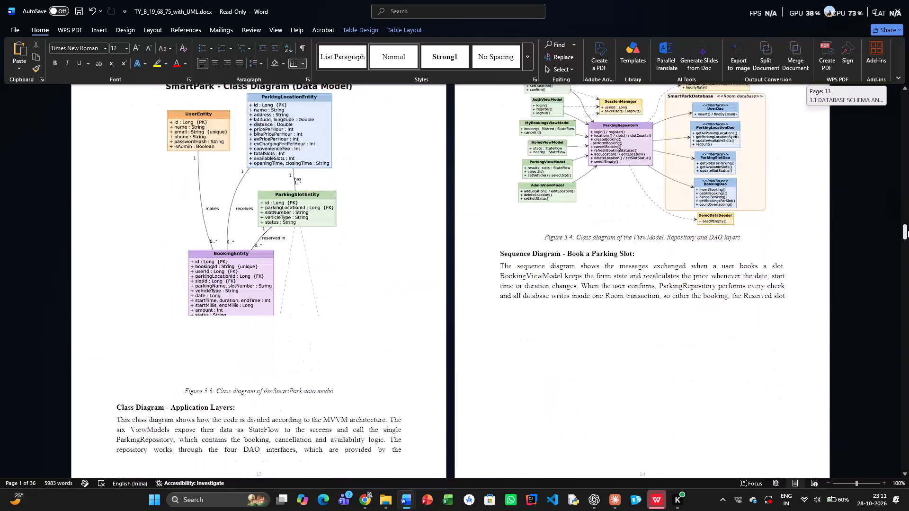
left_click_drag(908, 230, 900, 405)
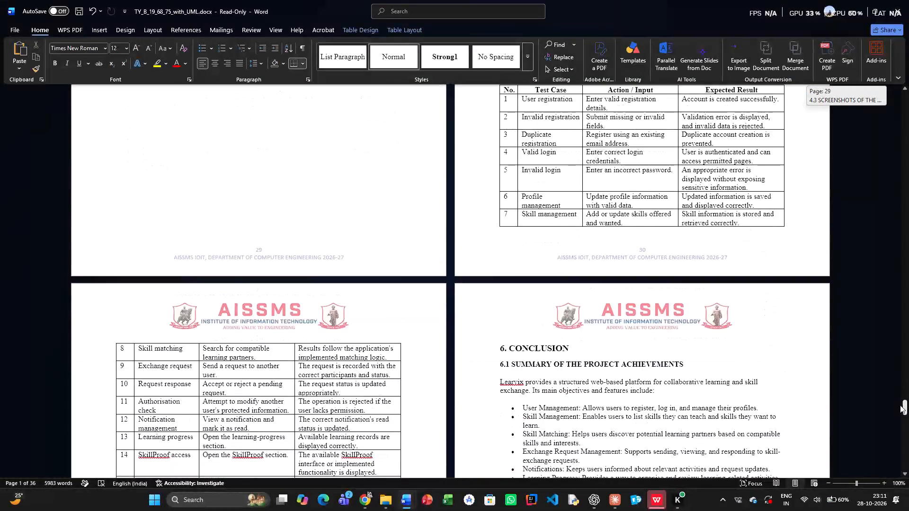
left_click_drag(900, 405, 906, 376)
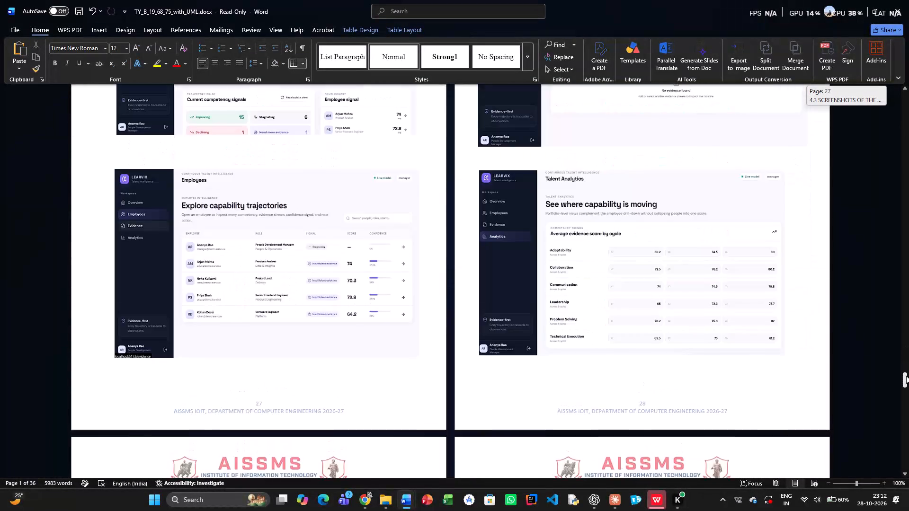
left_click_drag(906, 376, 908, 298)
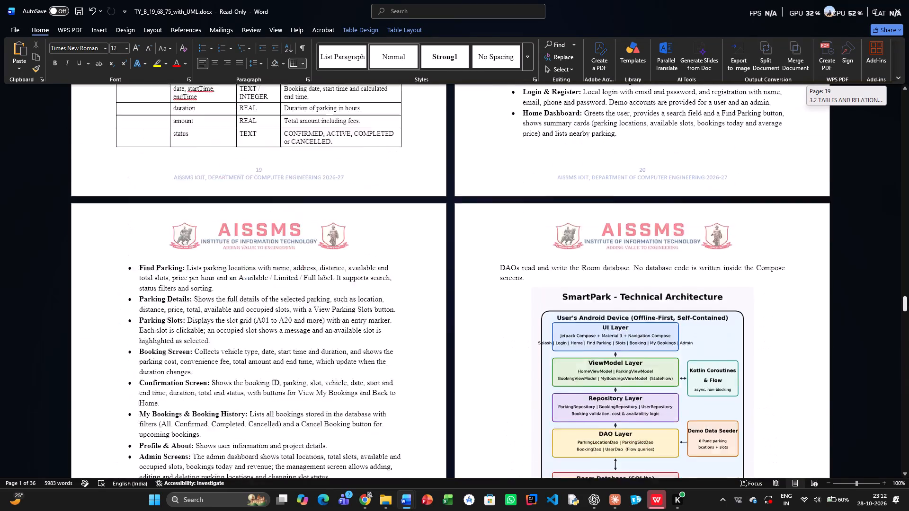
left_click_drag(908, 298, 908, 233)
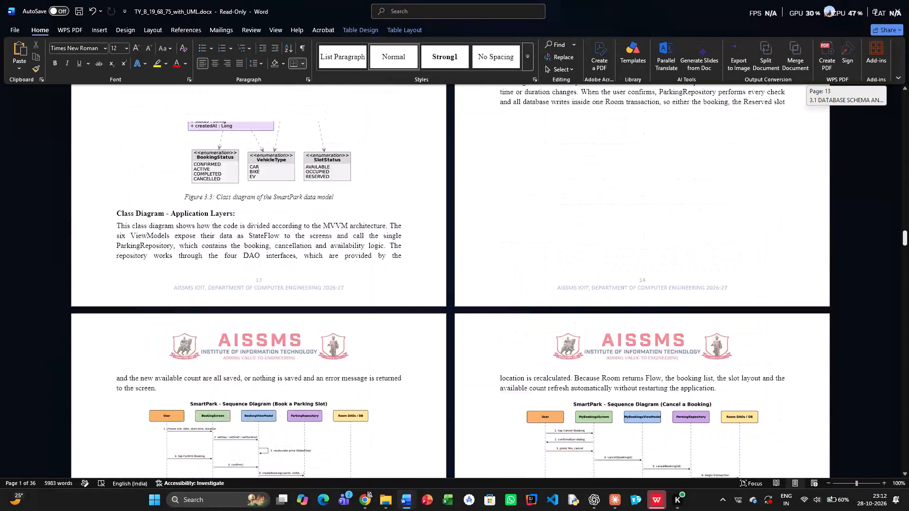
left_click_drag(908, 233, 908, 215)
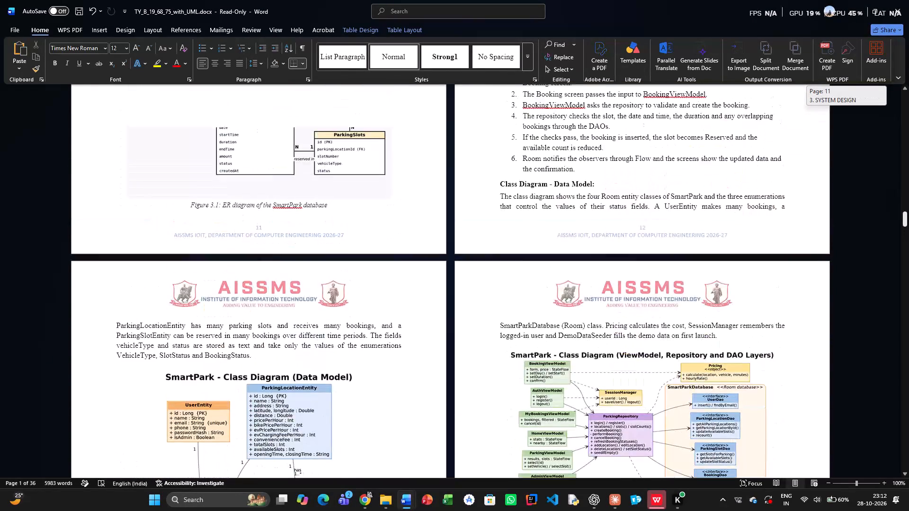
left_click_drag(908, 215, 908, 203)
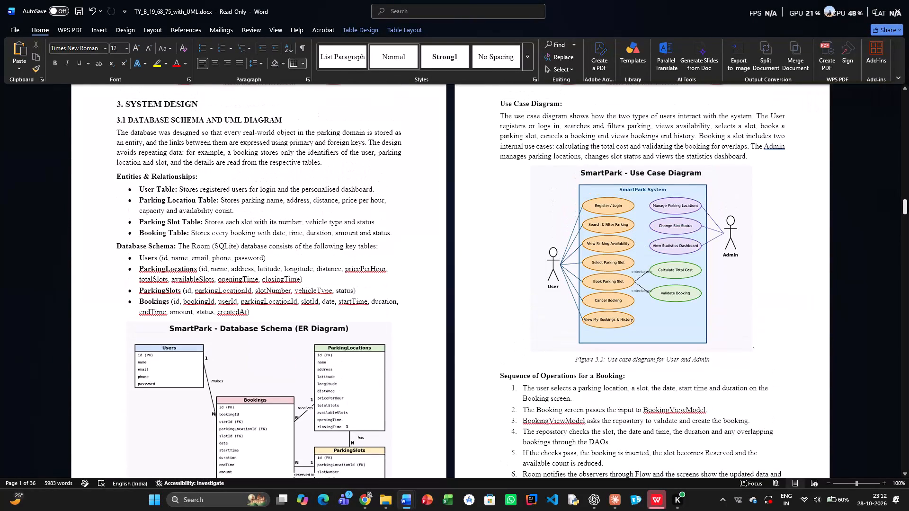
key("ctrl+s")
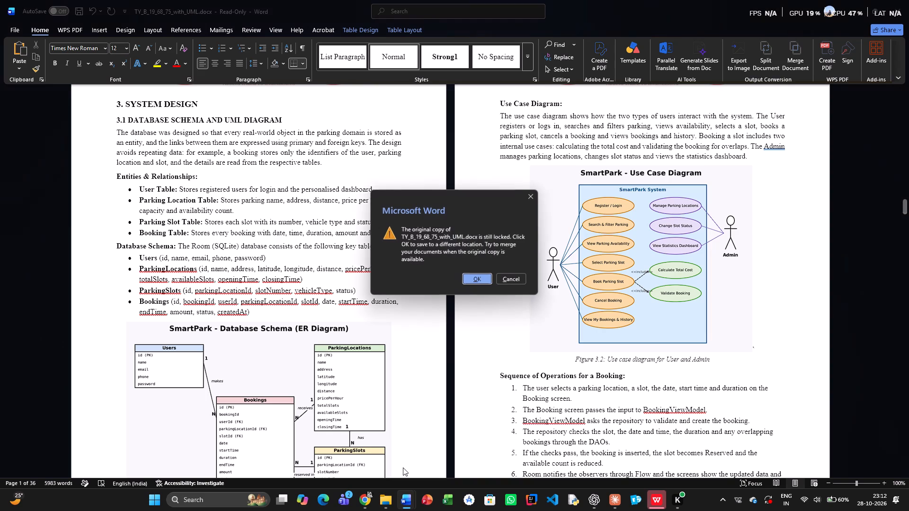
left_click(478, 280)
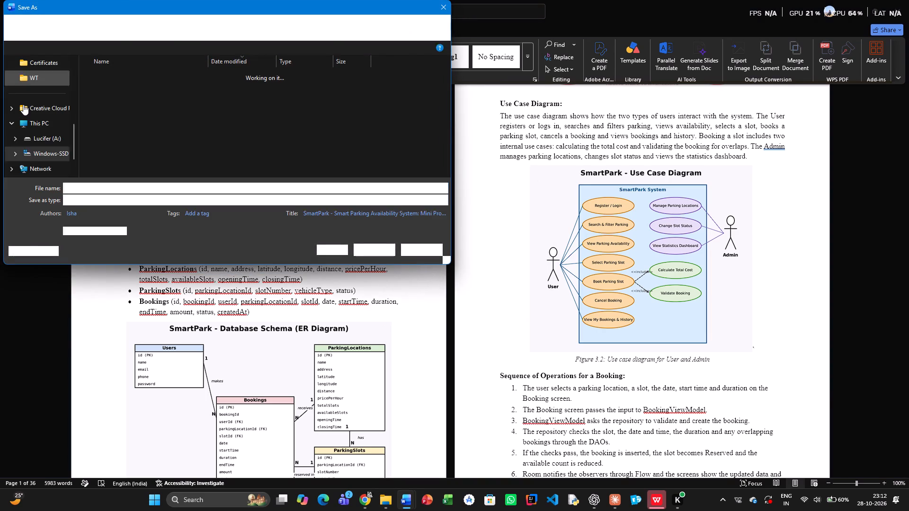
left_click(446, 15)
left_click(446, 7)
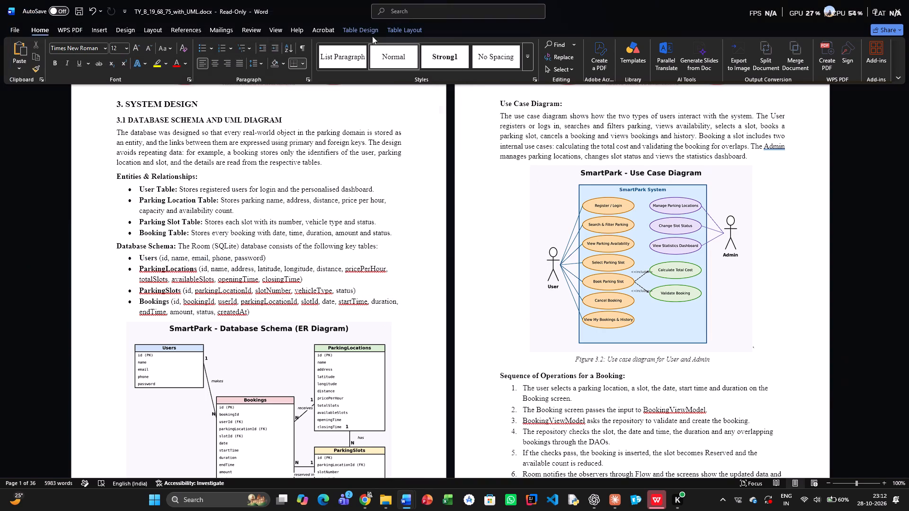
Start saving a copy of the report on this PC, with the Desktop folder as the location.
left_click(14, 31)
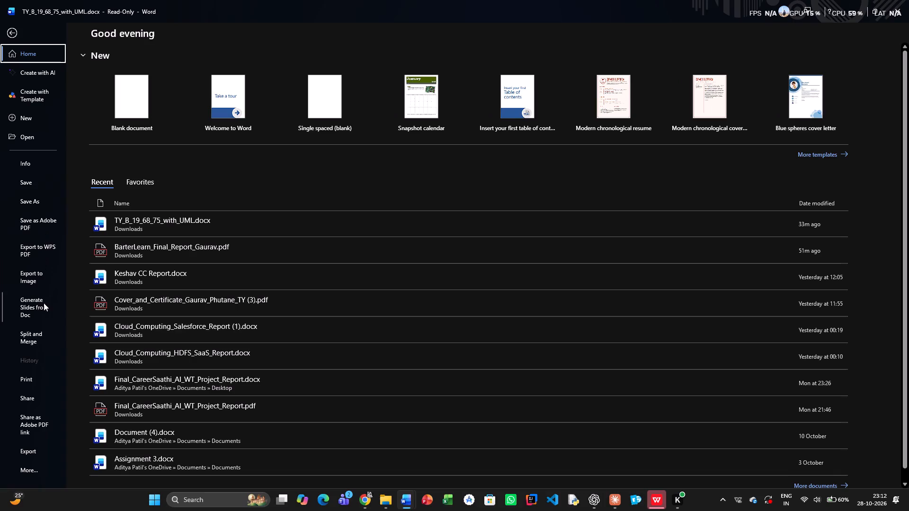
left_click(50, 204)
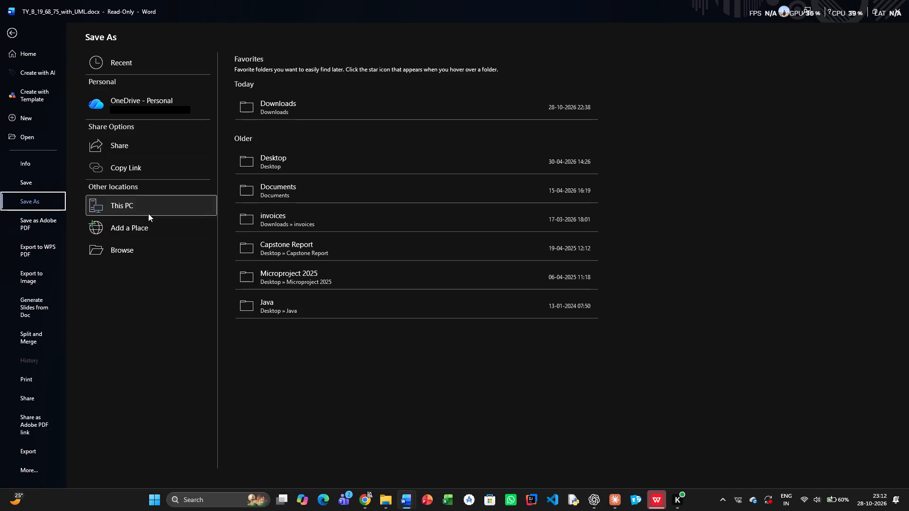
left_click(147, 210)
left_click(303, 162)
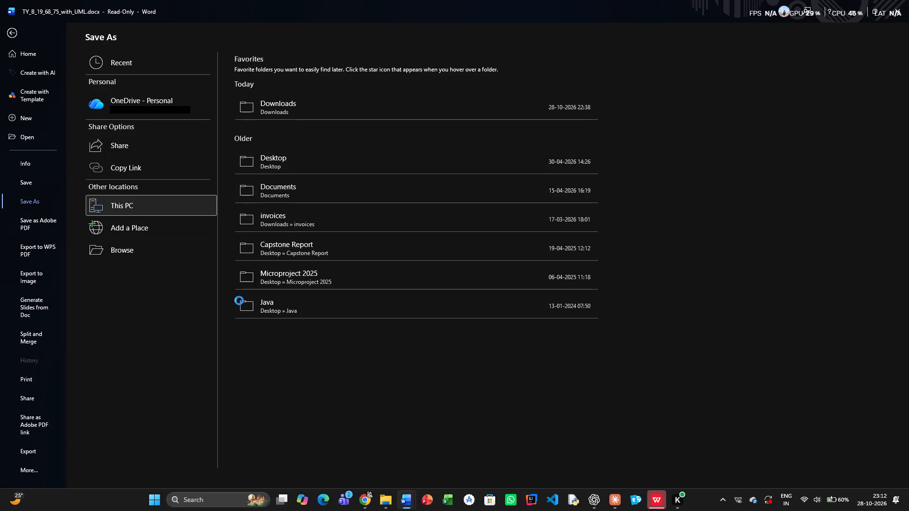
scroll(50, 115, "up", 3)
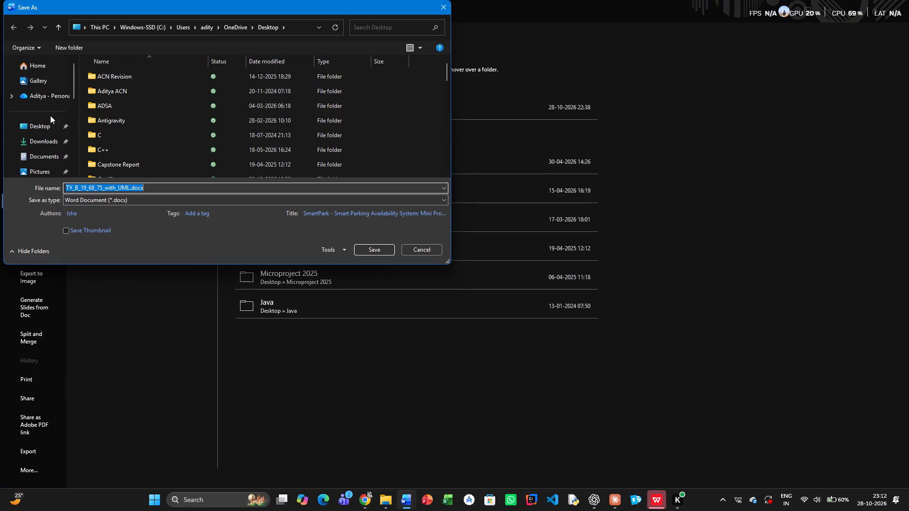
left_click(52, 127)
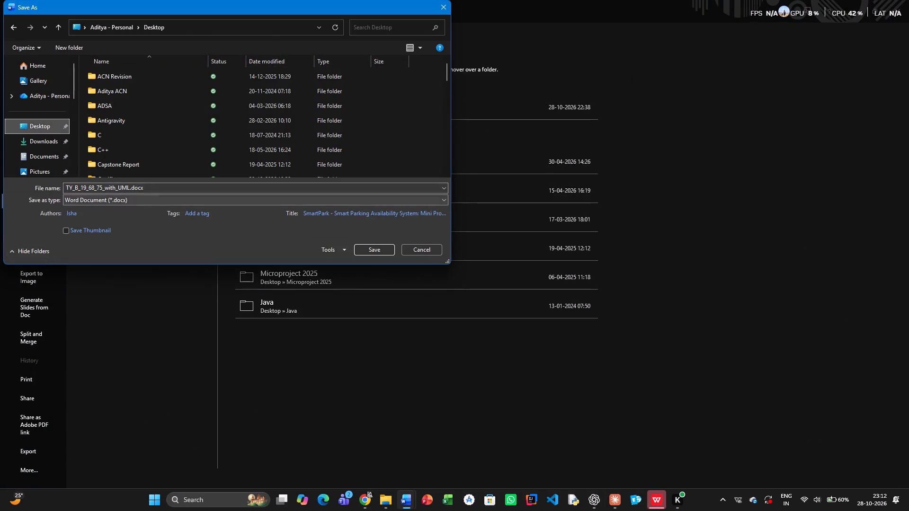
Replace the roll numbers in the copy's file name so that it reads TY_B_13_29_38_with_UML.
left_click(101, 185)
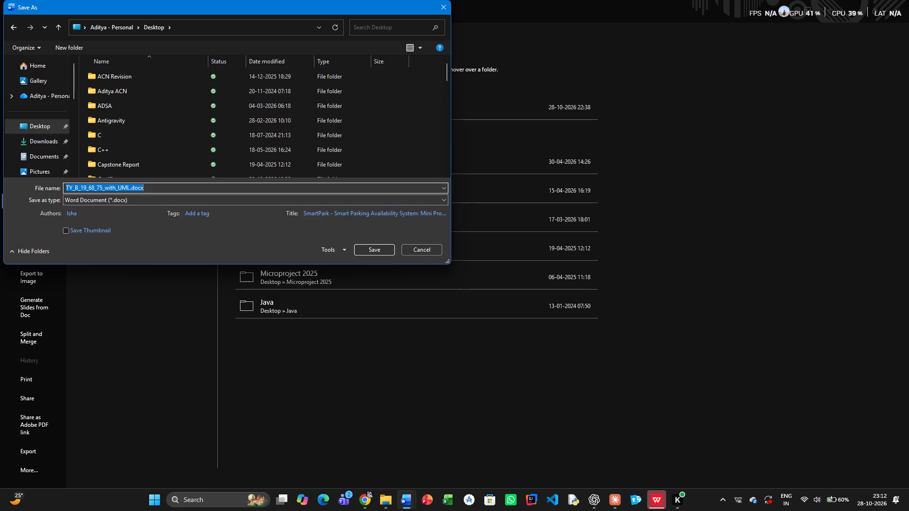
left_click(105, 187)
left_click(105, 187)
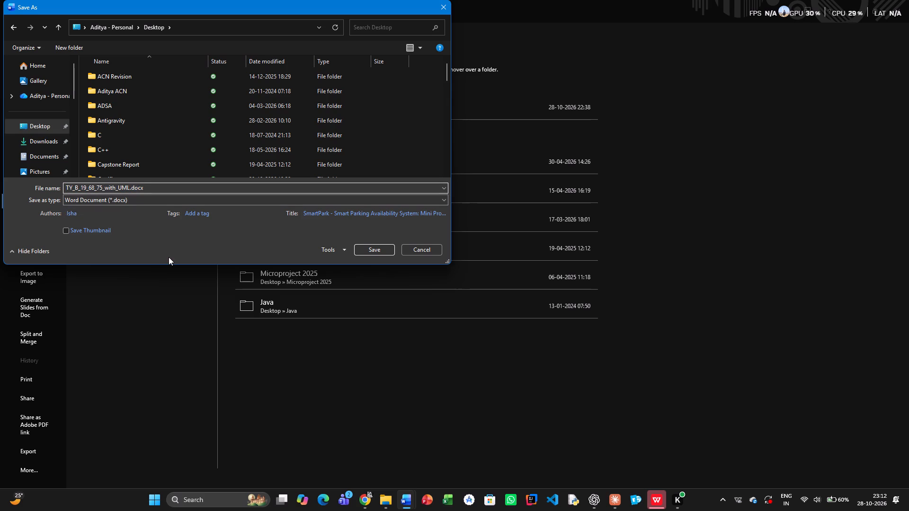
key("Left")
key("Left")
key("Left")
key("Left")
key("Left")
key("Left")
key("Left")
key("BackSpace")
key("3")
key("Right")
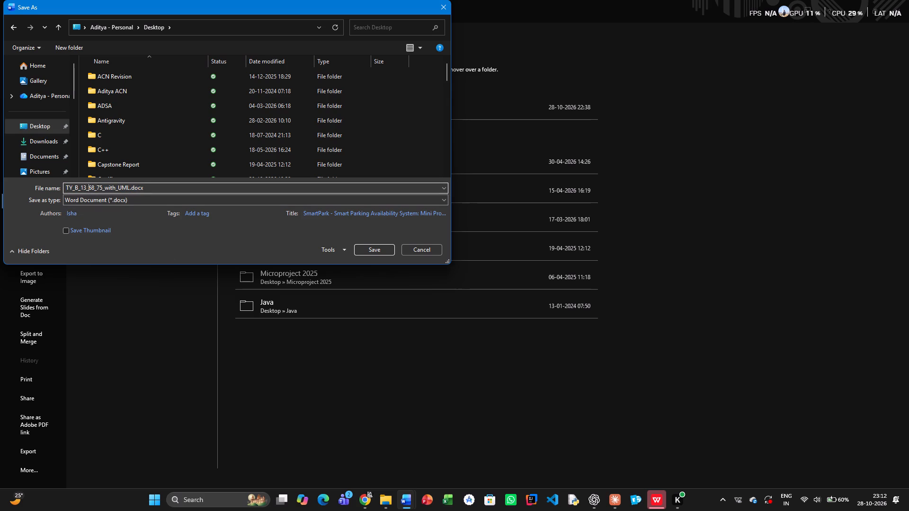
key("Right")
key("Right")
key("BackSpace")
key("BackSpace")
type("29")
key("Right")
key("Right")
key("Right")
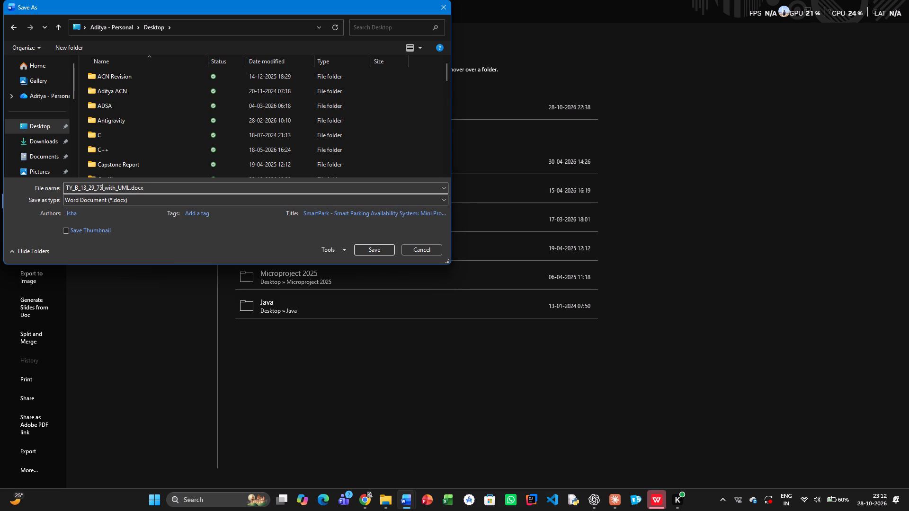
key("BackSpace")
key("BackSpace")
type("38")
Set the copy's file type to PDF, save it, and dismiss the Adobe Acrobat dialog that opens with it.
left_click(248, 200)
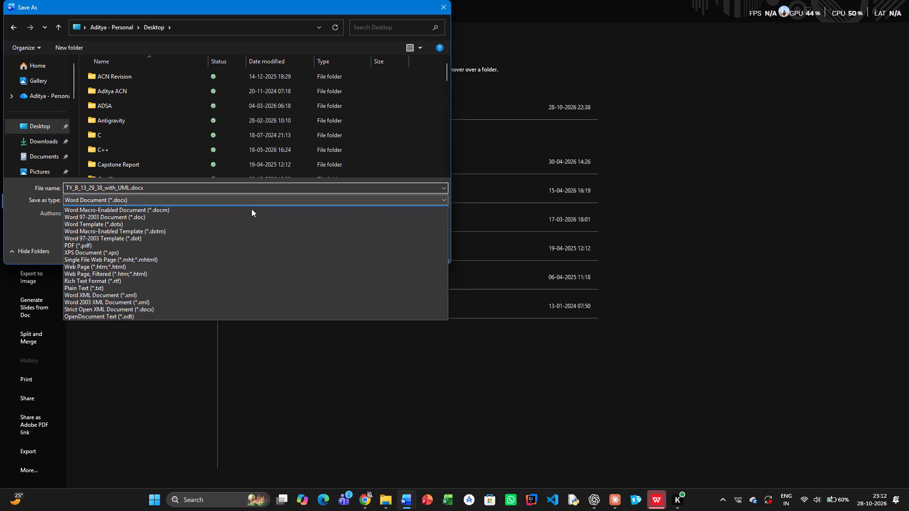
left_click(178, 254)
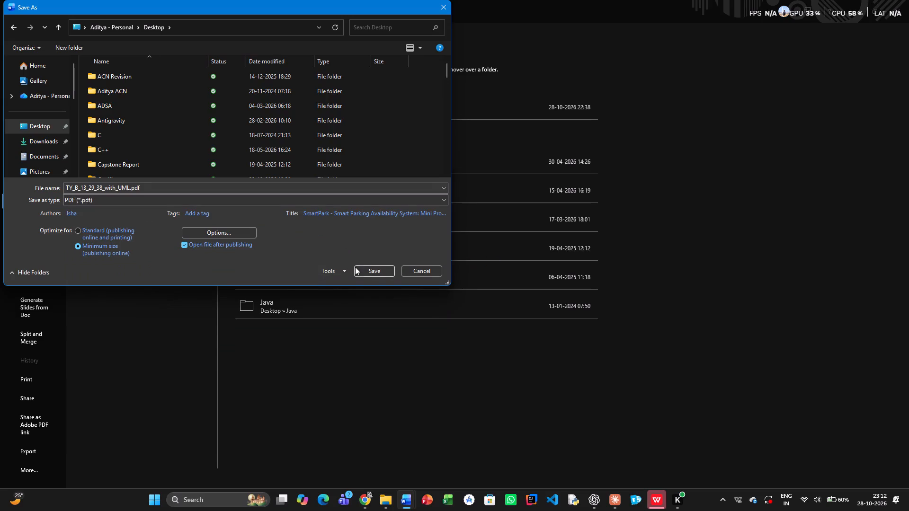
left_click(358, 268)
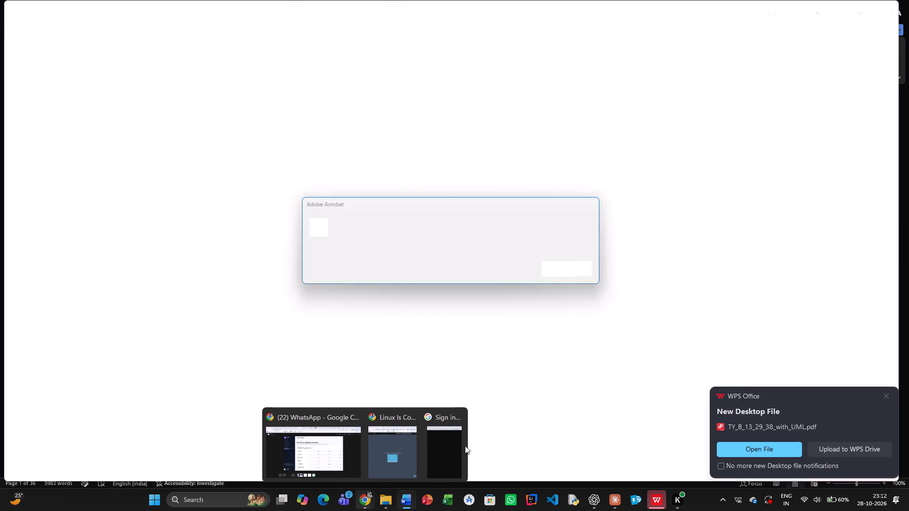
left_click(566, 272)
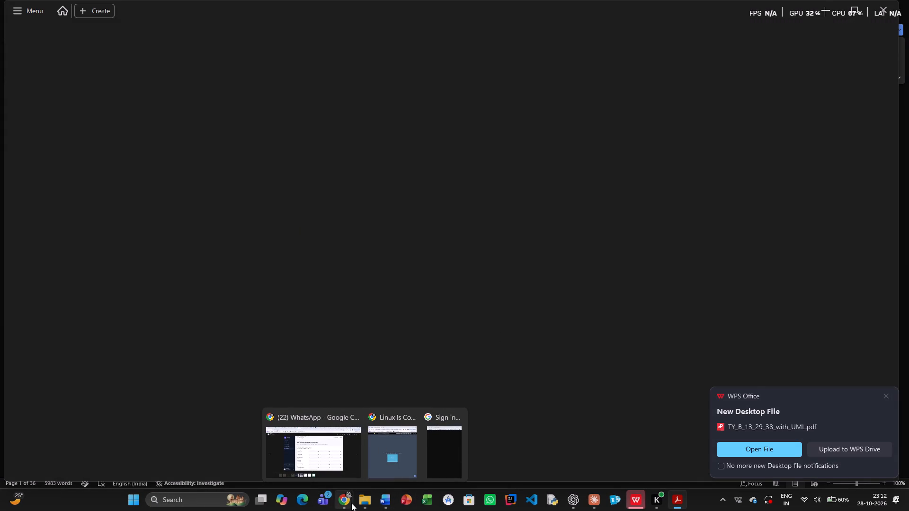
Switch to File Explorer and copy TY_B_13_29_38_with_UML.pdf from the recent files on the Home page.
left_click(369, 502)
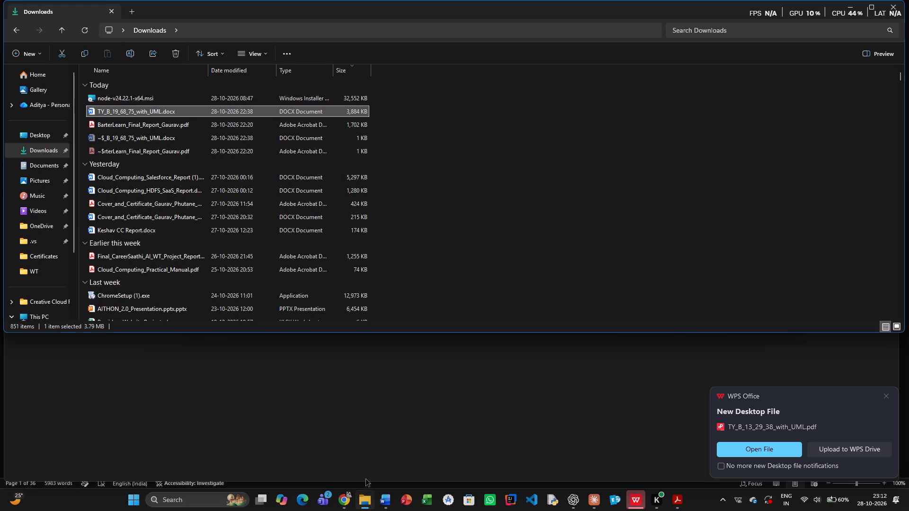
scroll(48, 105, "up", 3)
left_click(34, 75)
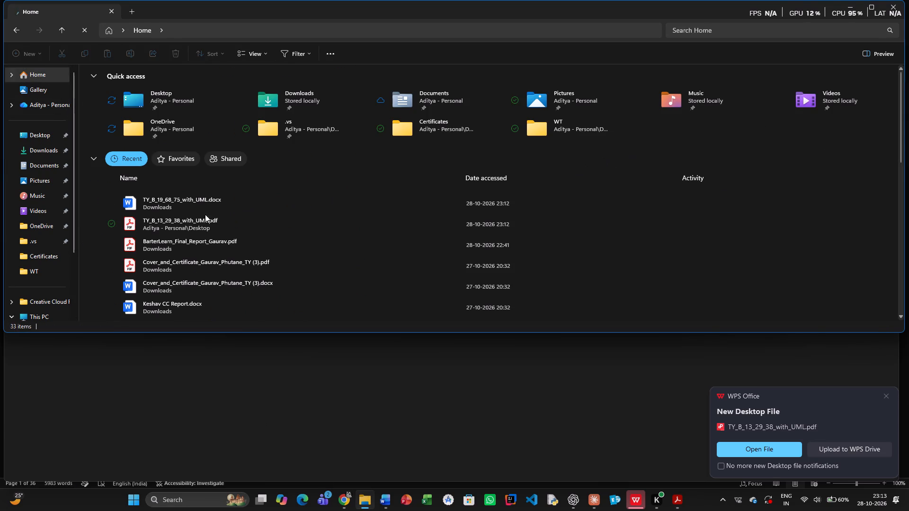
right_click(173, 229)
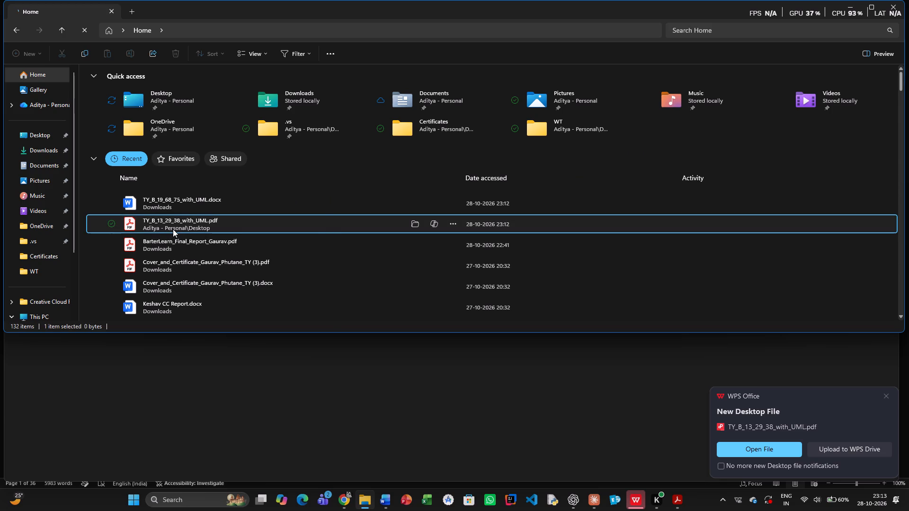
left_click(192, 105)
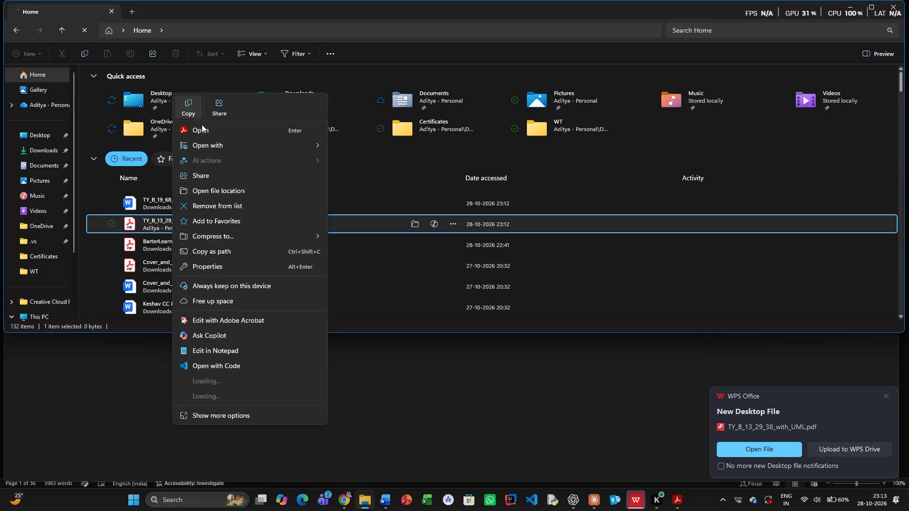
left_click(195, 112)
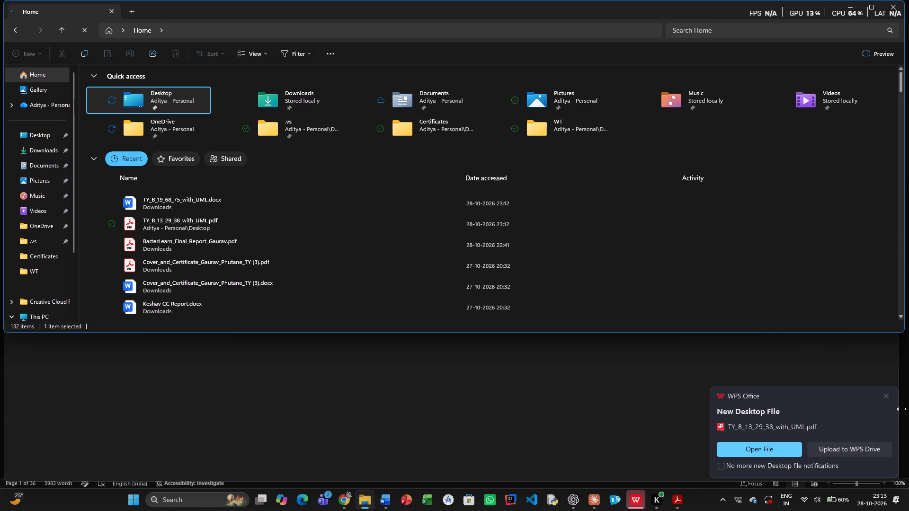
Dismiss the WPS Office new-file notification and close its sign-in window.
left_click(886, 396)
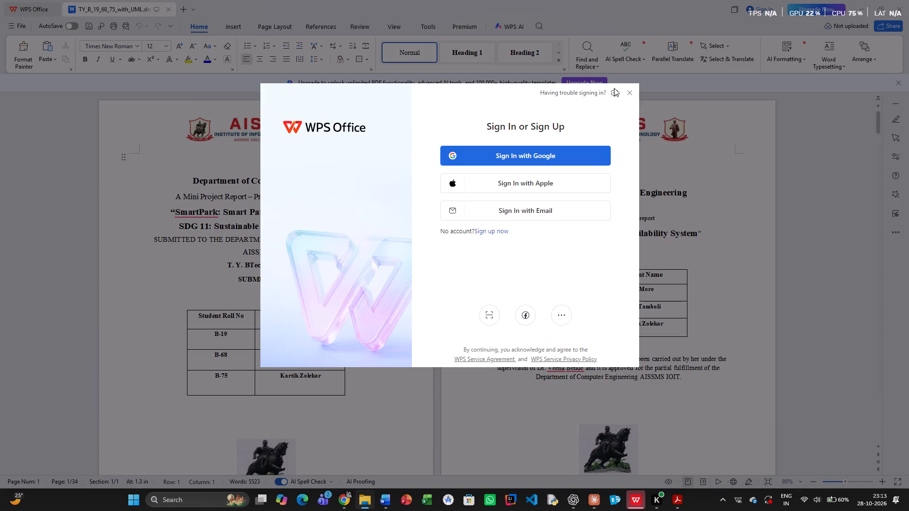
left_click(629, 96)
left_click(630, 94)
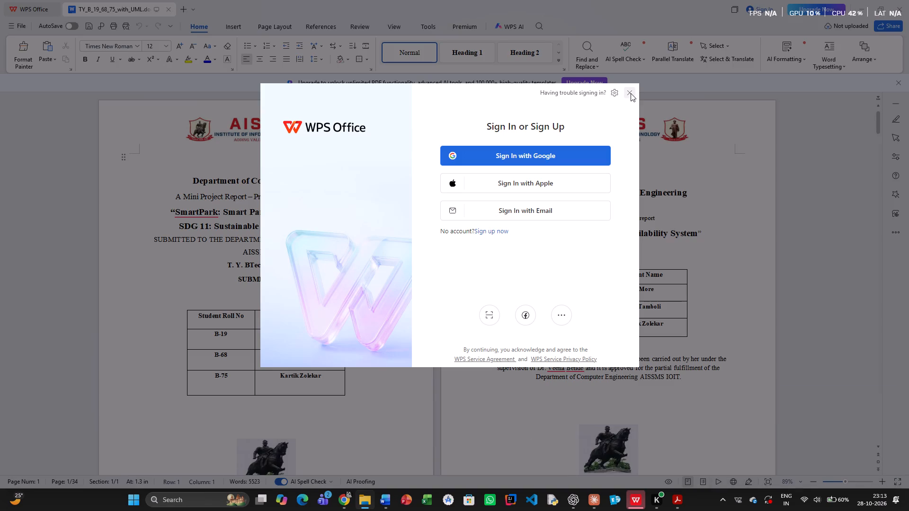
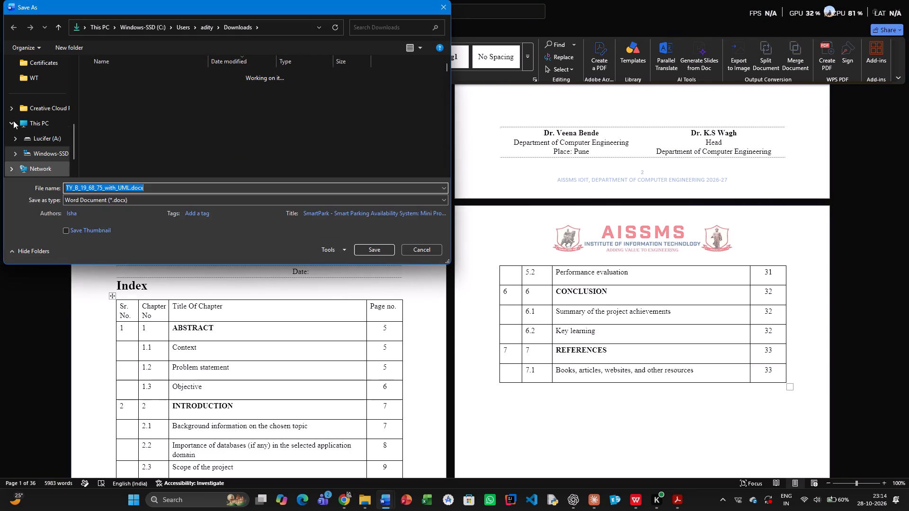
Save the report to the Desktop as a Word document, keeping the file name TY_B_19_68_75_with_UML.docx.
scroll(30, 121, "up", 2)
scroll(30, 121, "down", 1)
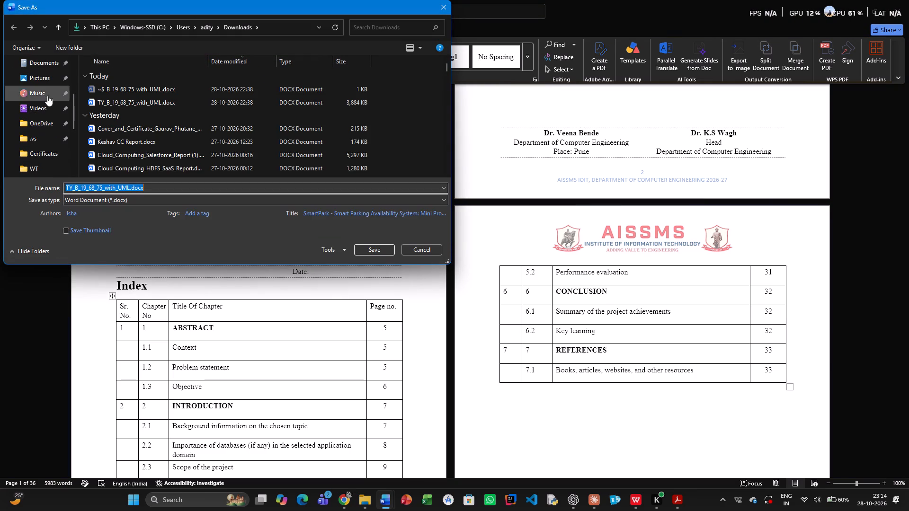
scroll(40, 72, "up", 2)
left_click(40, 131)
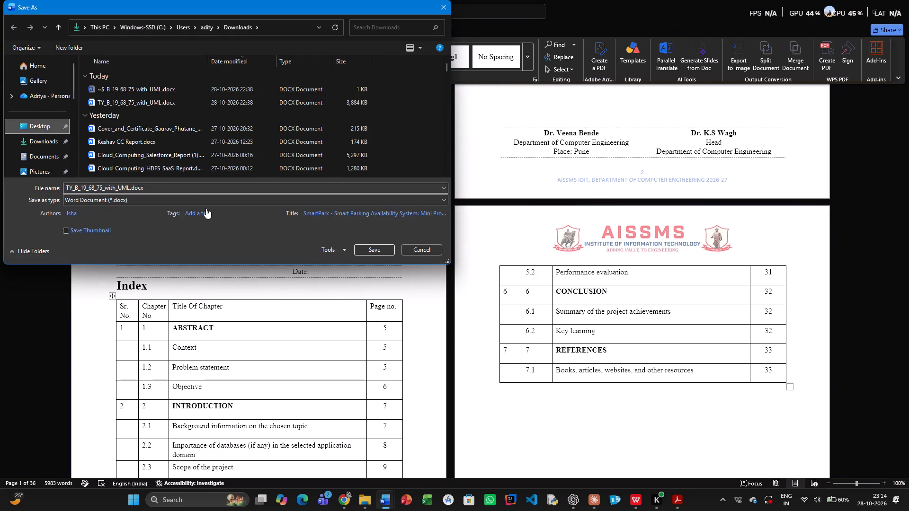
left_click(375, 247)
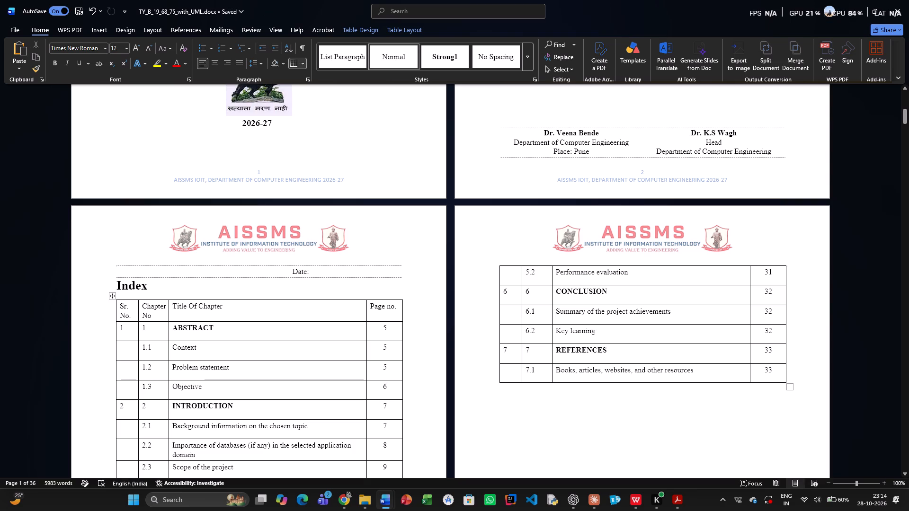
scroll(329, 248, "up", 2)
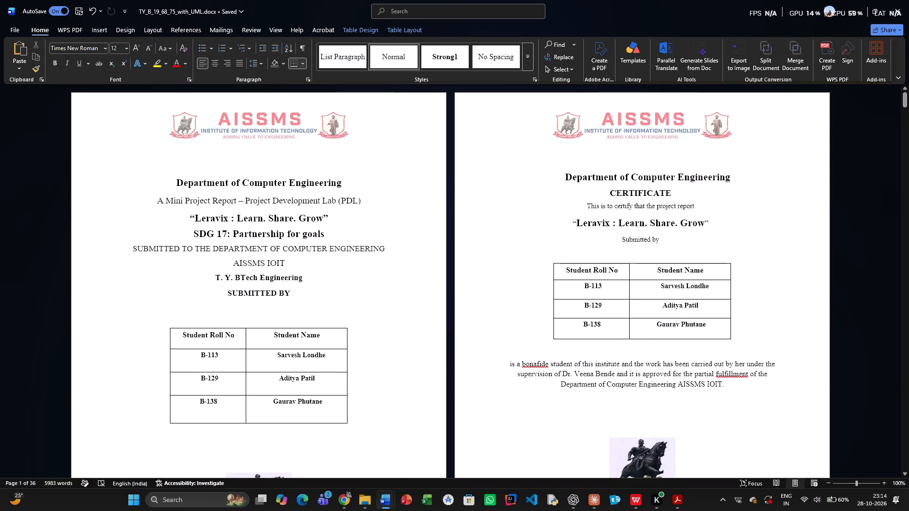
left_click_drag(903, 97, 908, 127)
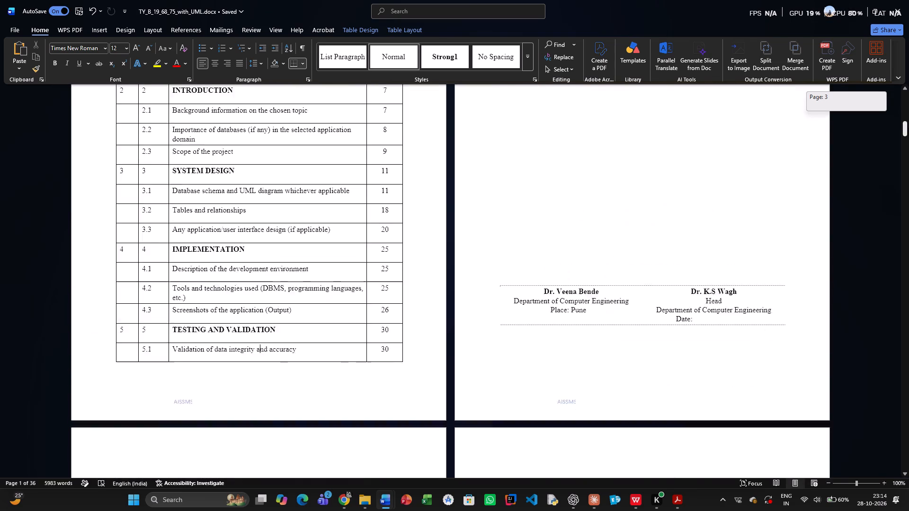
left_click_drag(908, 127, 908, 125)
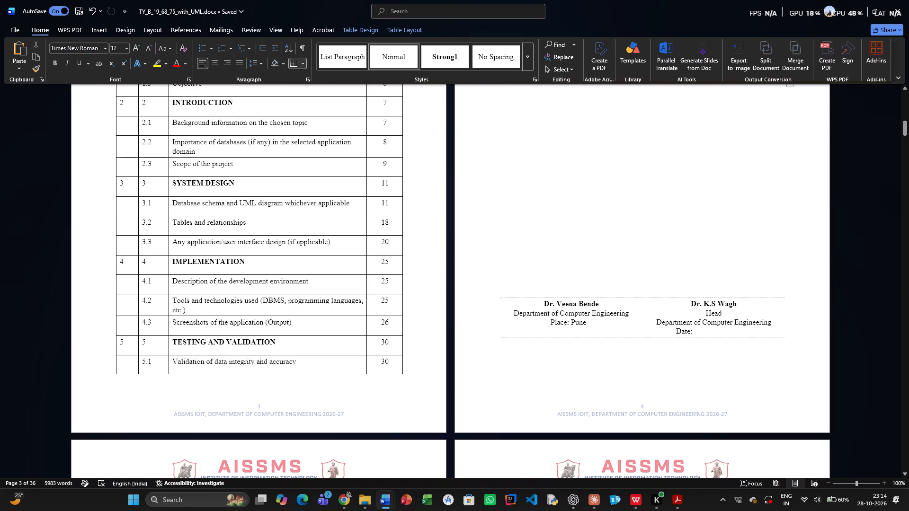
Switch to File Explorer and copy TY_B_19_68_75_with_UML.docx from the recent files on the Home page.
left_click(364, 502)
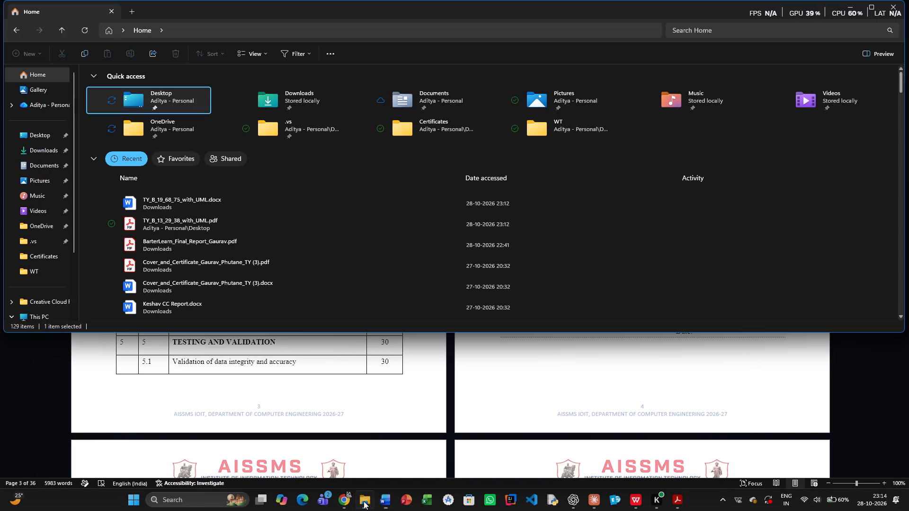
right_click(198, 202)
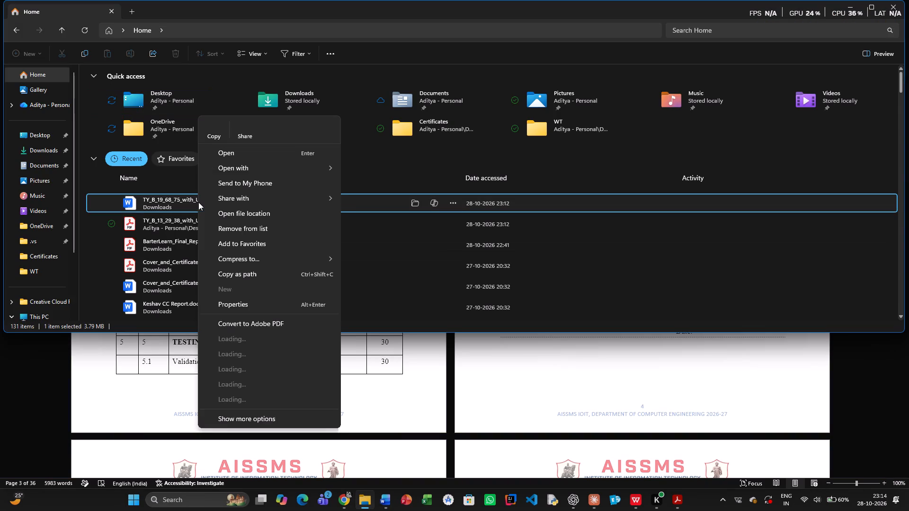
left_click(214, 128)
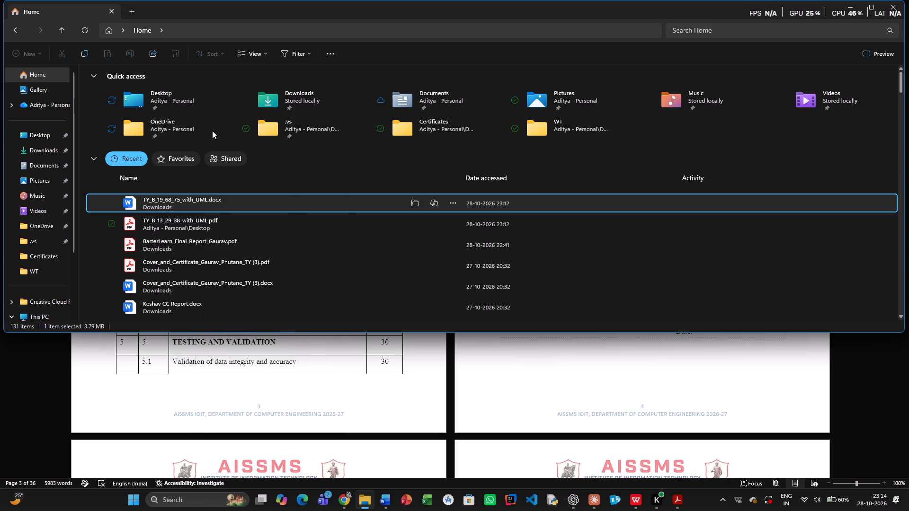
right_click(221, 205)
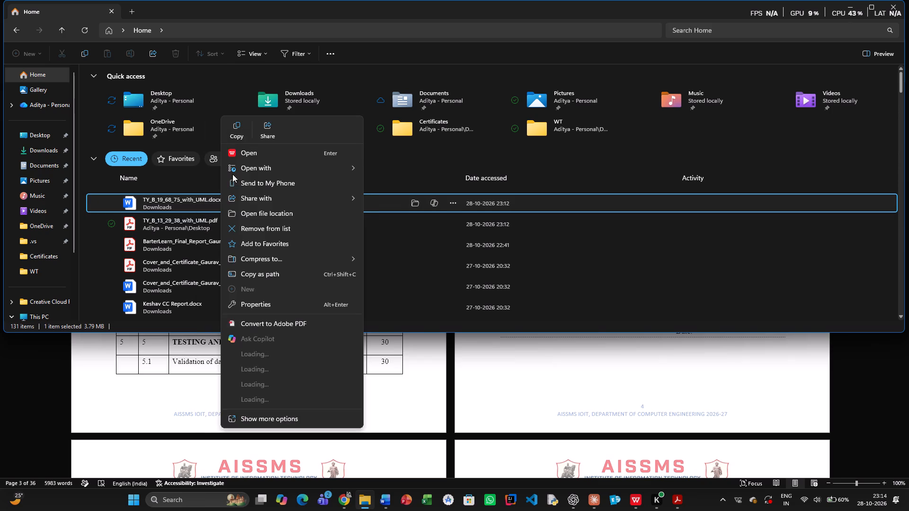
left_click(237, 126)
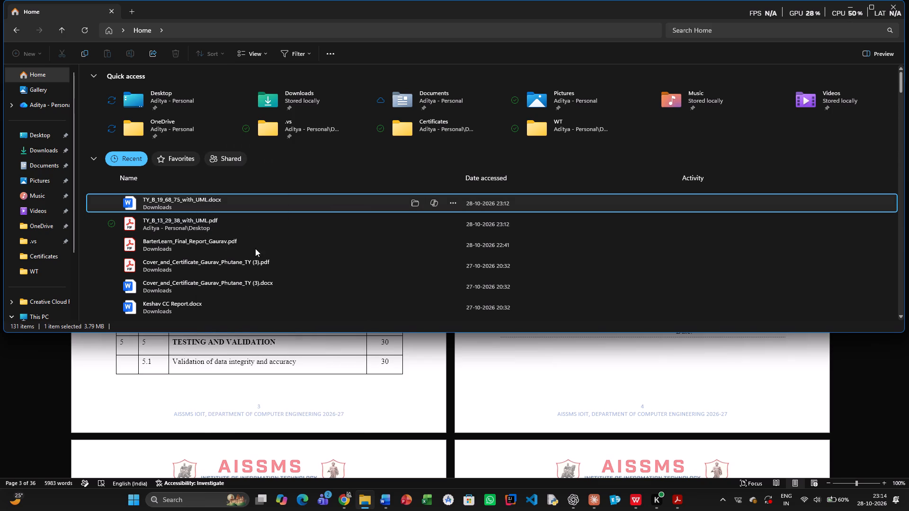
left_click(86, 52)
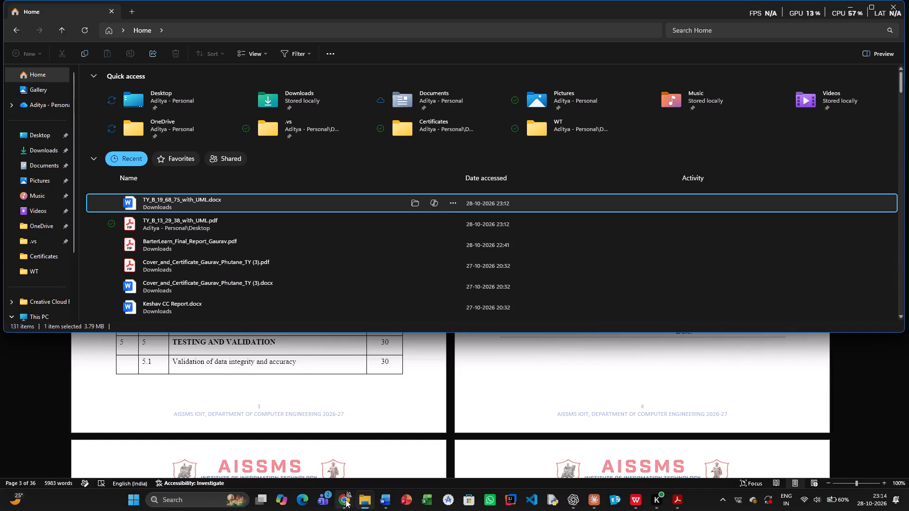
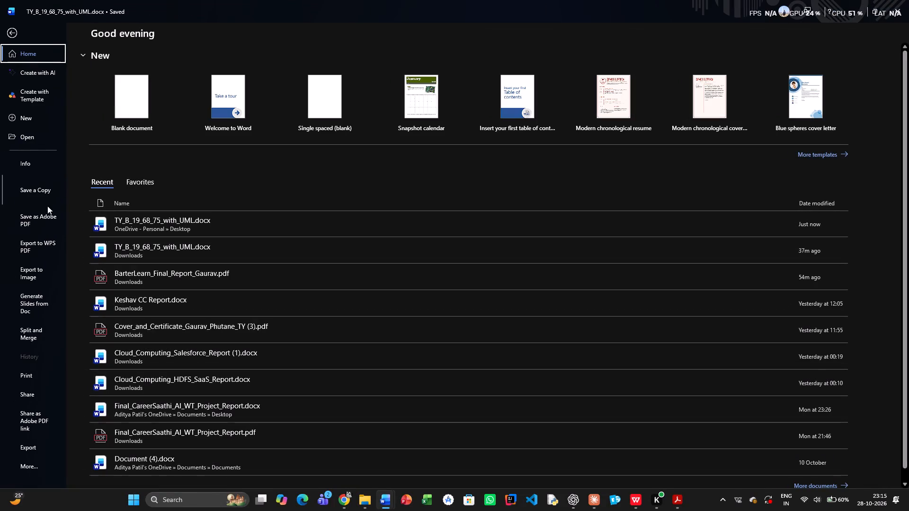
Save a copy of the report to the Desktop as a Word document named TY_B_13_29_38_with_UML.docx.
left_click(48, 191)
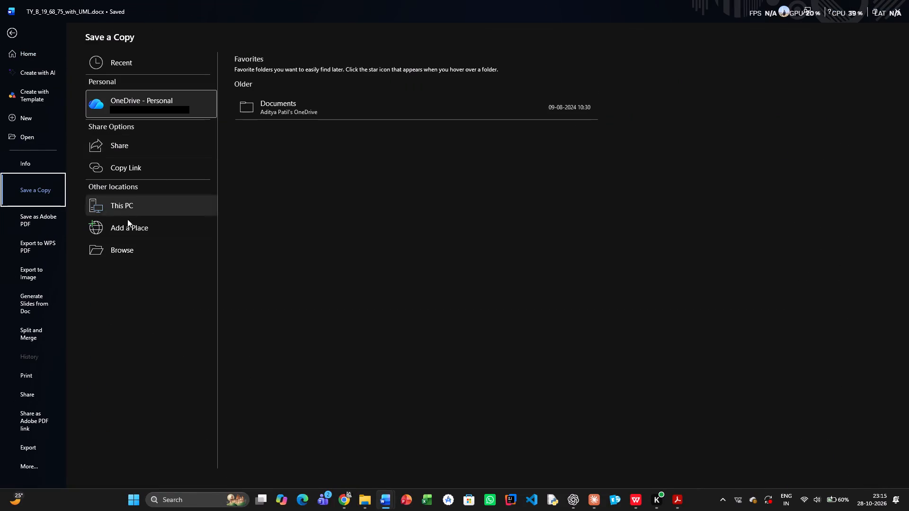
left_click(143, 210)
left_click(281, 163)
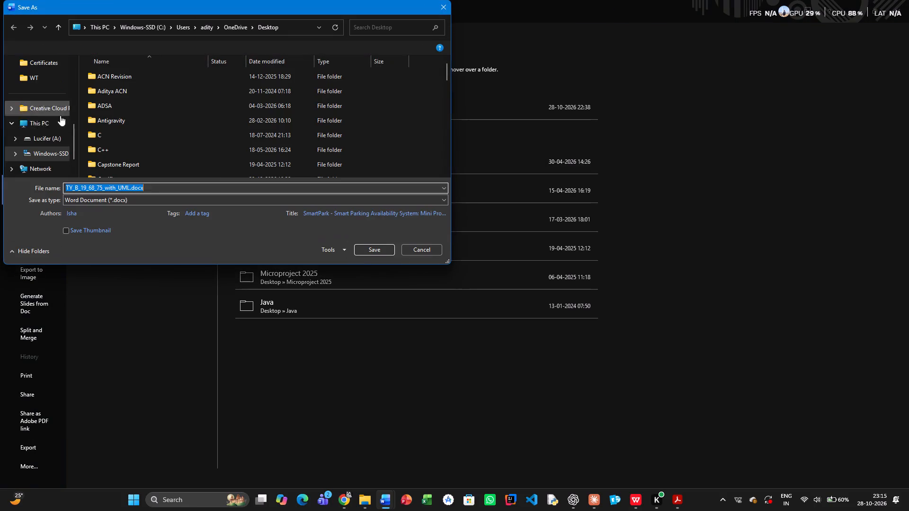
scroll(46, 117, "up", 3)
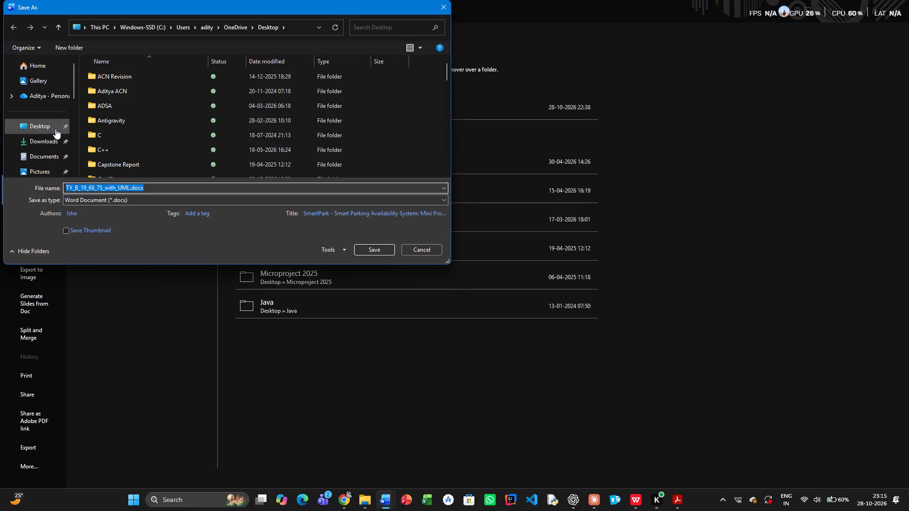
left_click(55, 129)
left_click(102, 189)
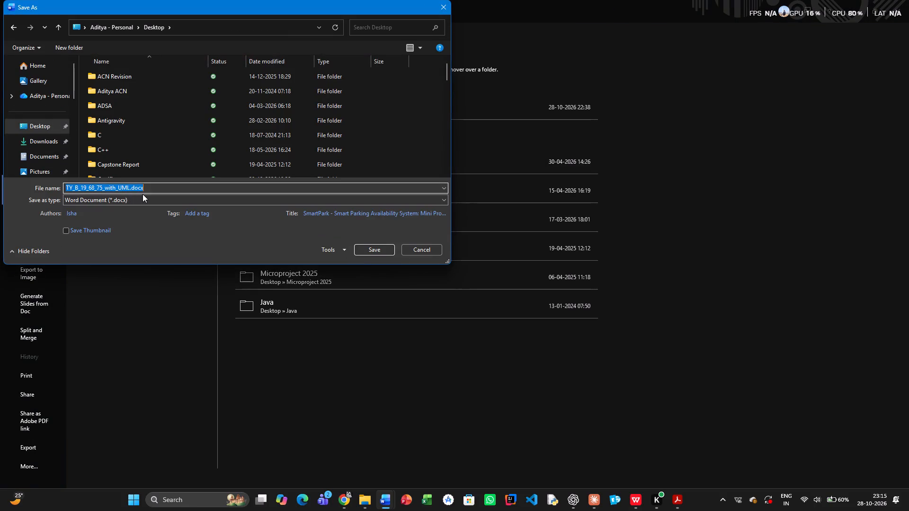
left_click(102, 185)
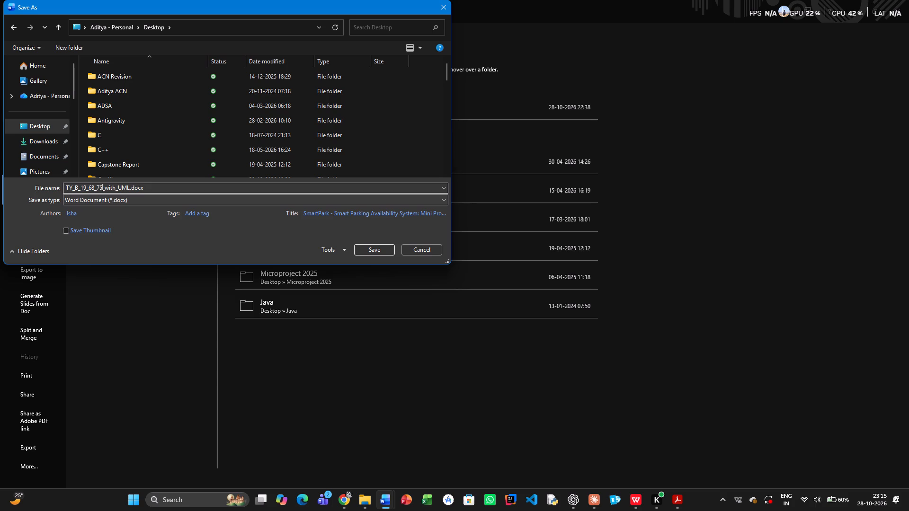
key("BackSpace")
key("BackSpace")
type("38")
key("Left")
key("Left")
key("Left")
key("BackSpace")
key("BackSpace")
type("29")
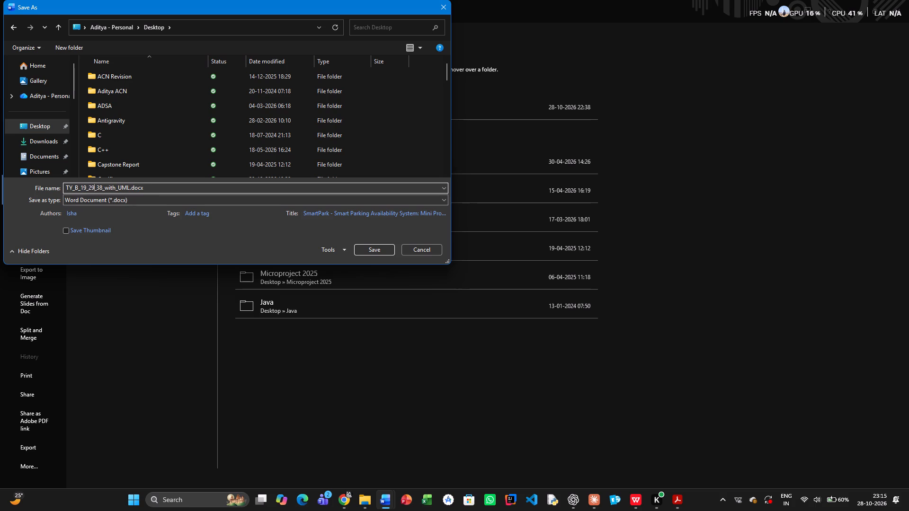
key("Left")
key("Left")
key("Left")
key("BackSpace")
key("3")
left_click(365, 255)
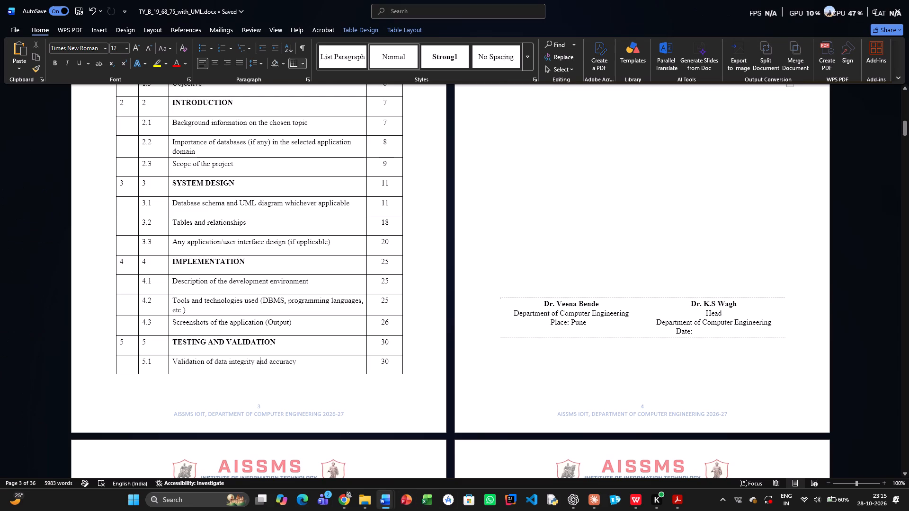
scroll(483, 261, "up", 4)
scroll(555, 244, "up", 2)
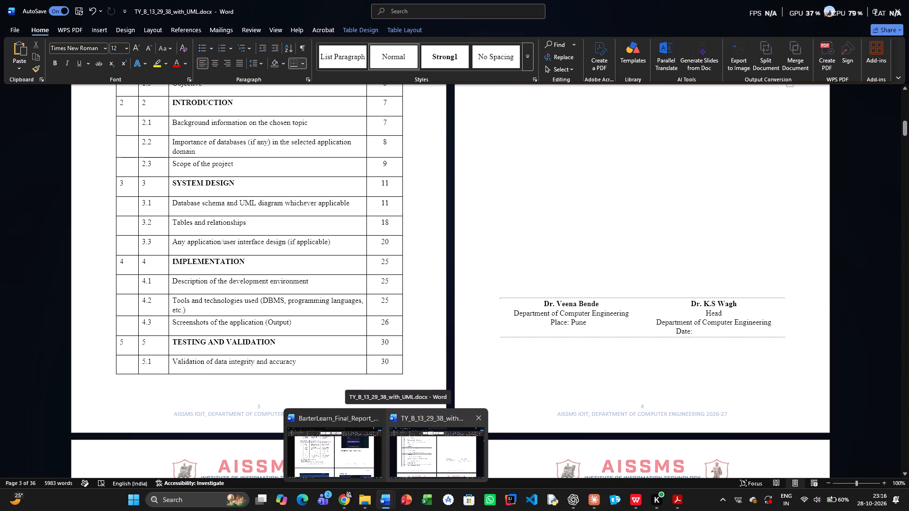
Check the title page of TY_B_13_29_38_with_UML.docx, and switch from the report to the desktop.
scroll(555, 244, "up", 2)
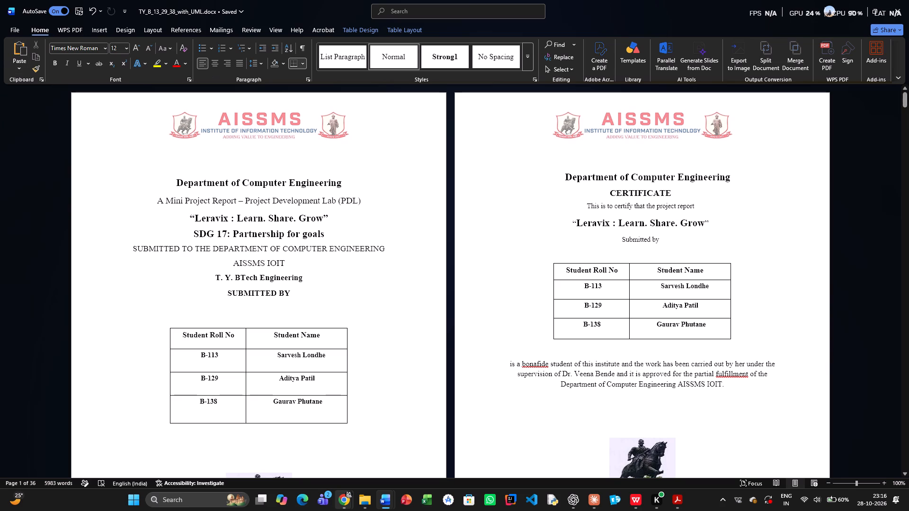
left_click(362, 503)
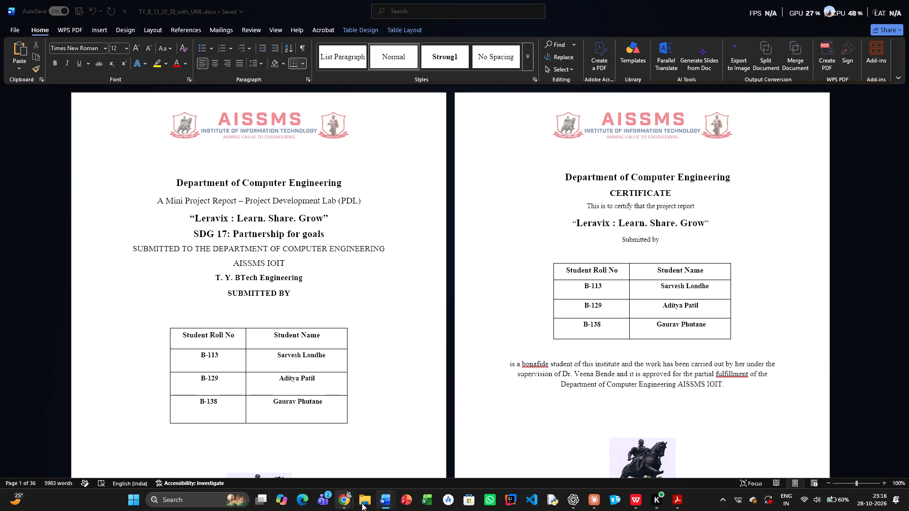
left_click(370, 501)
left_click(368, 504)
key("super+d")
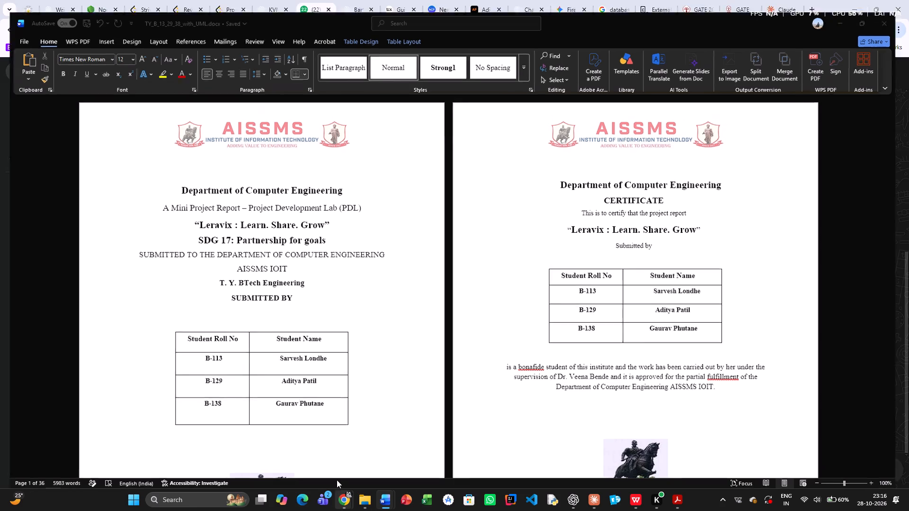
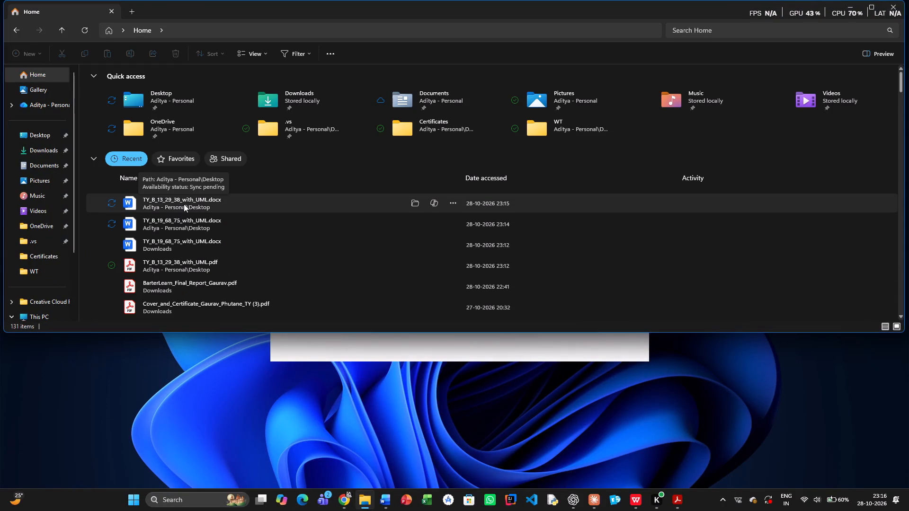
Open TY_B_13_29_38_with_UML.docx from the recent files on the Home page in Word.
right_click(184, 204)
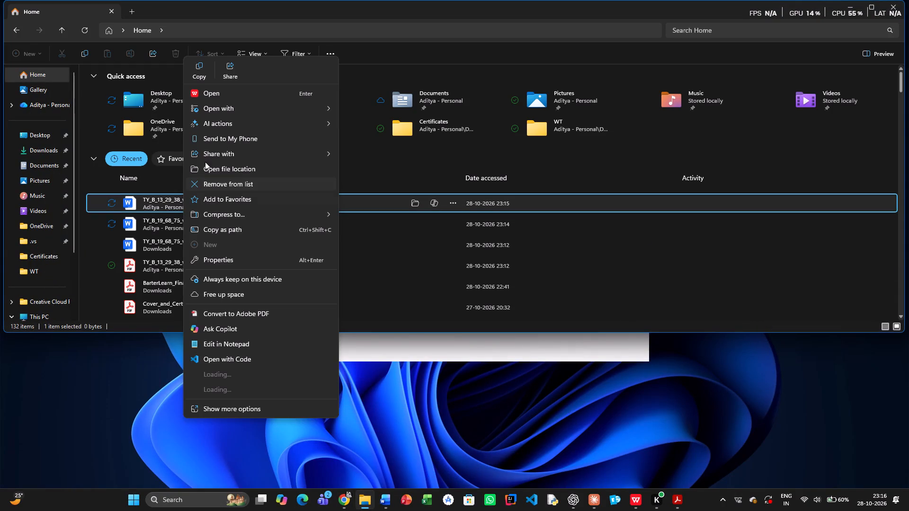
left_click(309, 106)
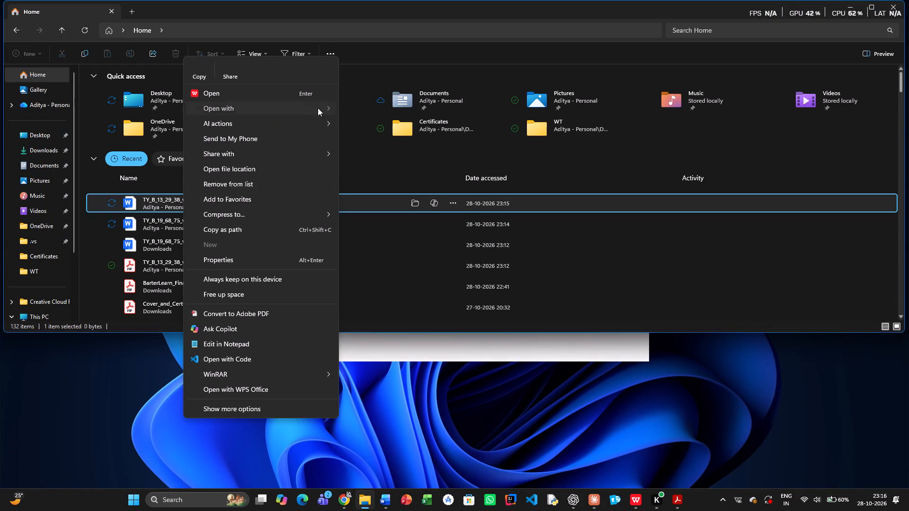
left_click(365, 113)
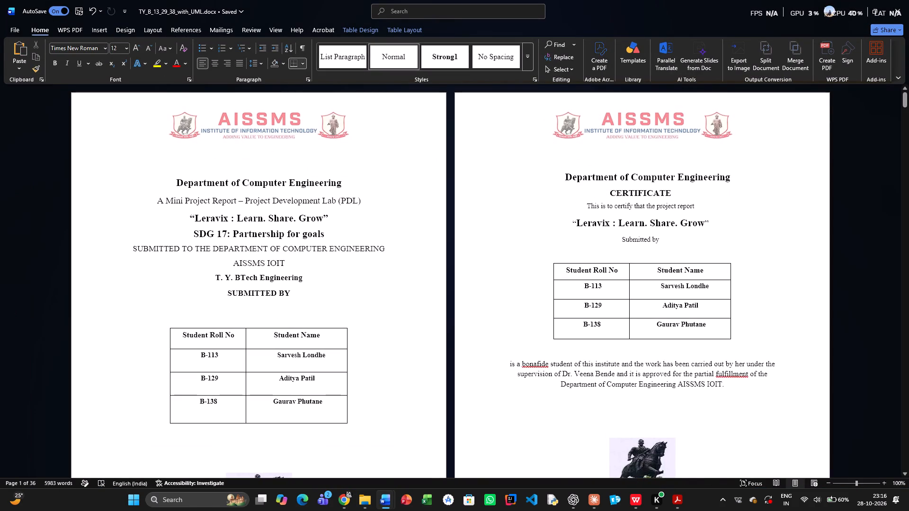
Minimize the finished report, switch to File Explorer, and copy TY_B_13_29_38_with_UML.docx from the recent files.
scroll(830, 320, "down", 5)
scroll(849, 158, "up", 3)
left_click(854, 2)
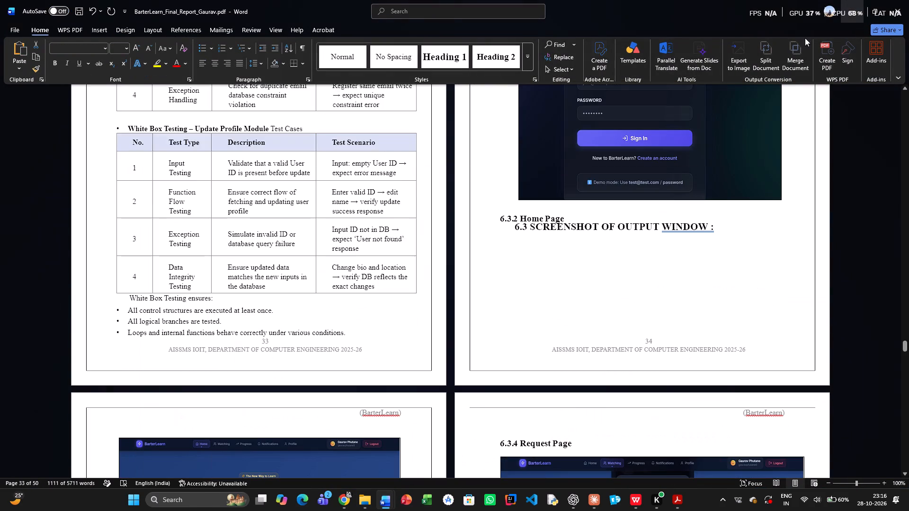
left_click(365, 502)
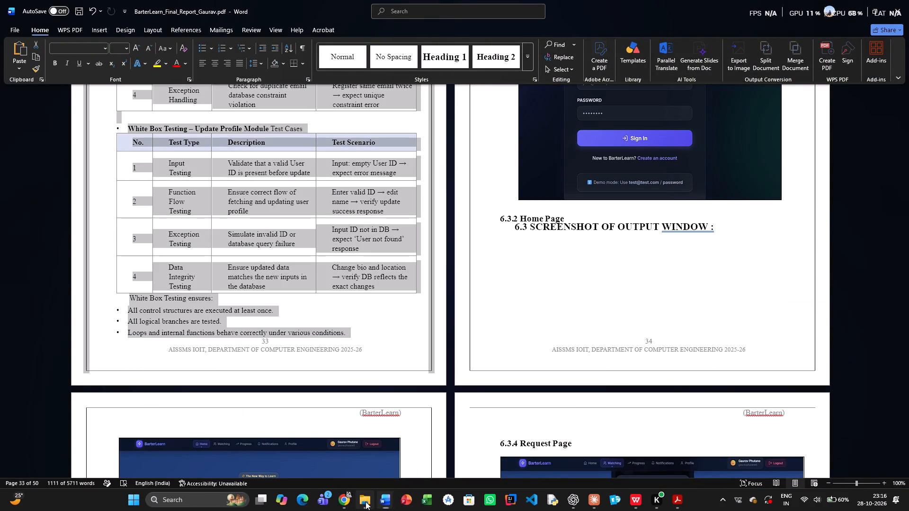
right_click(238, 206)
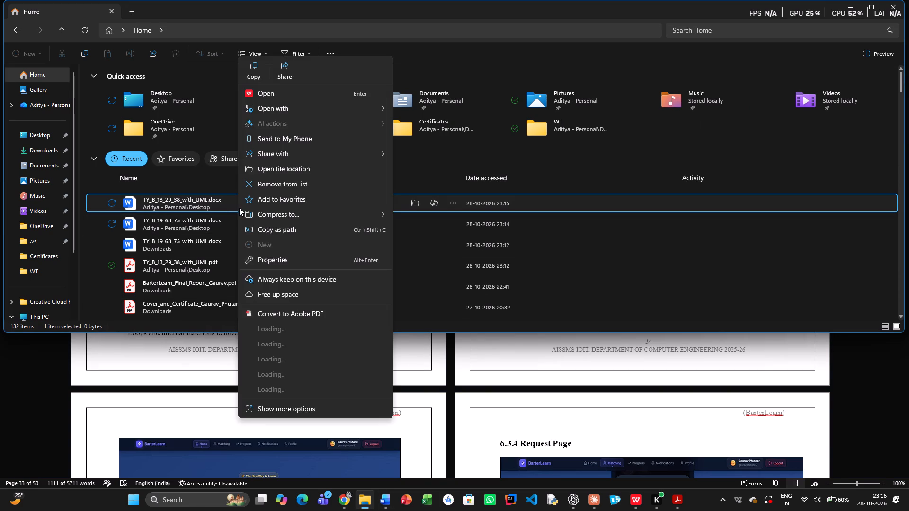
left_click(257, 74)
left_click(253, 69)
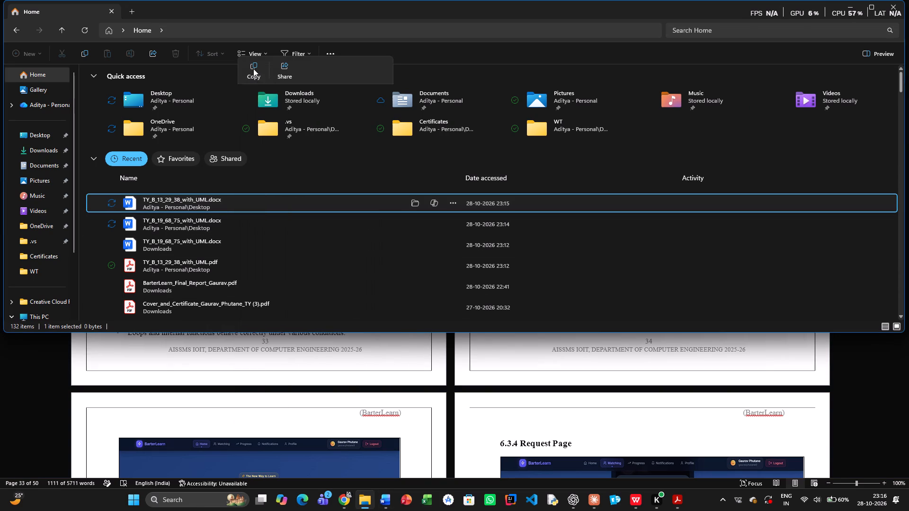
right_click(259, 209)
right_click(259, 209)
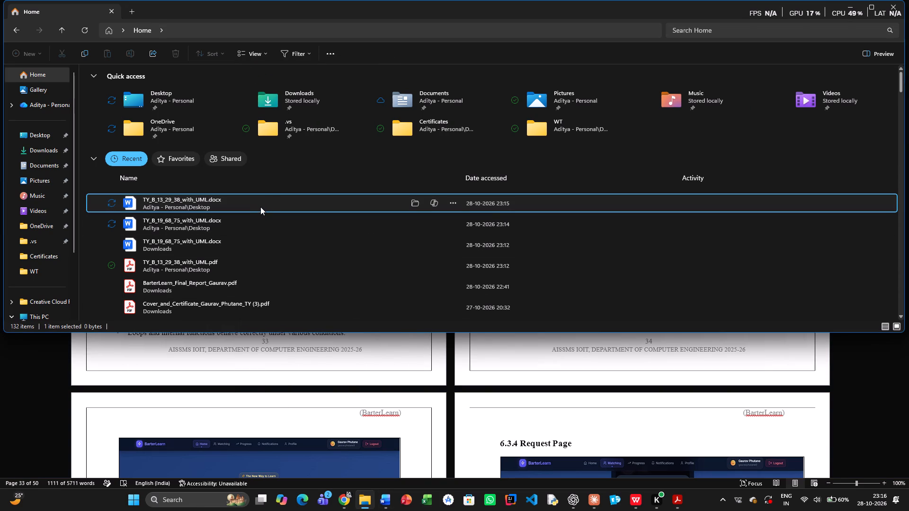
right_click(260, 207)
left_click(276, 68)
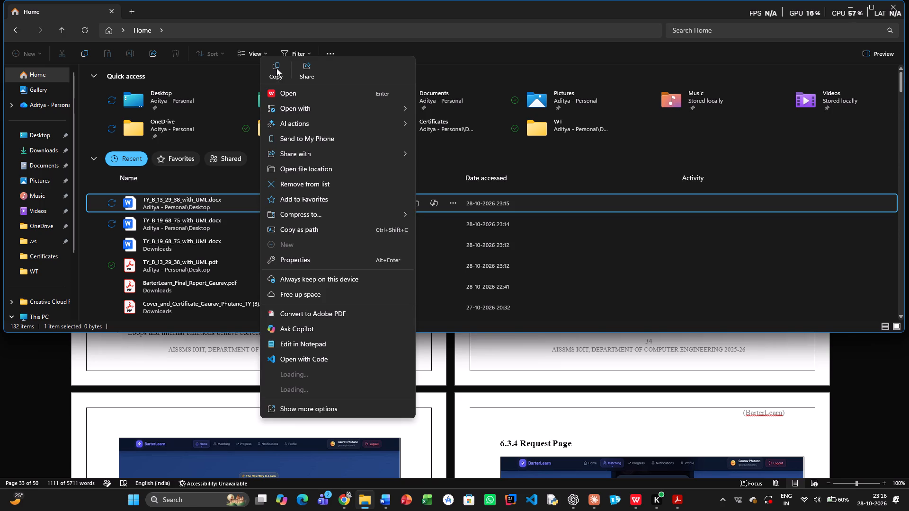